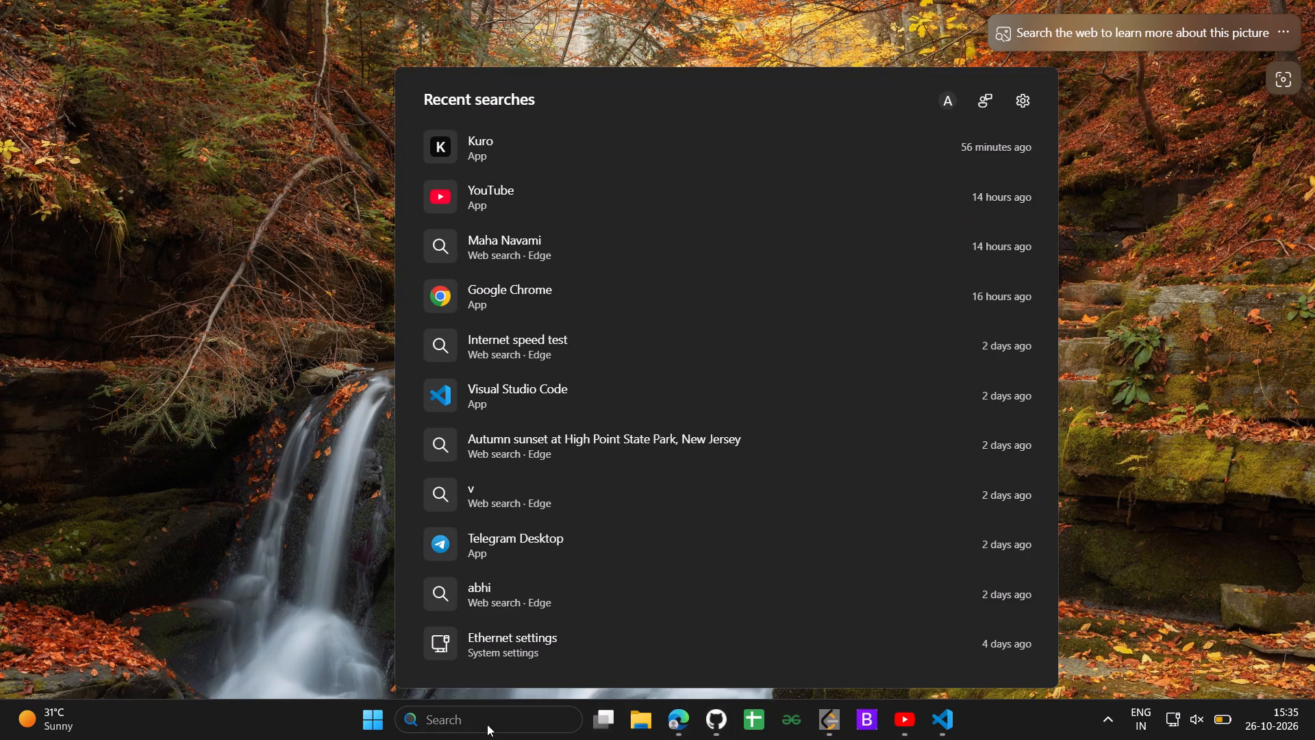
click(643, 732)
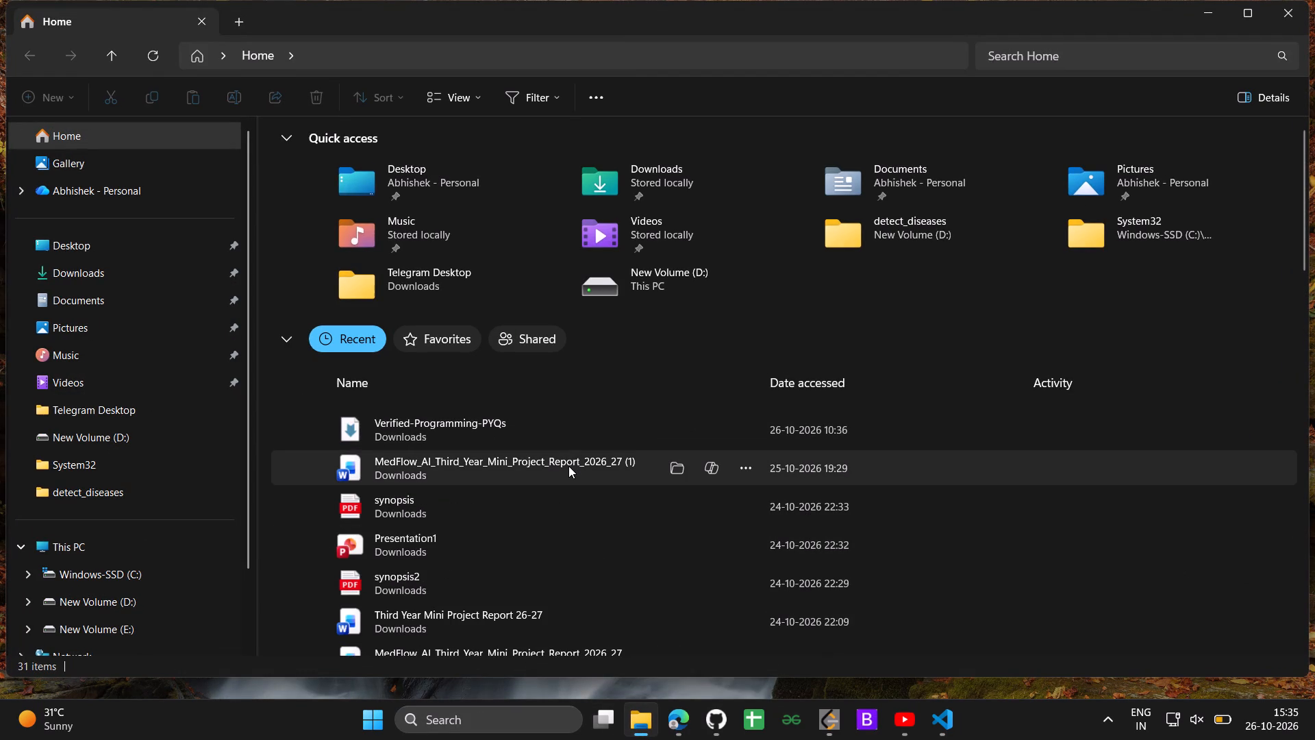
double_click(569, 469)
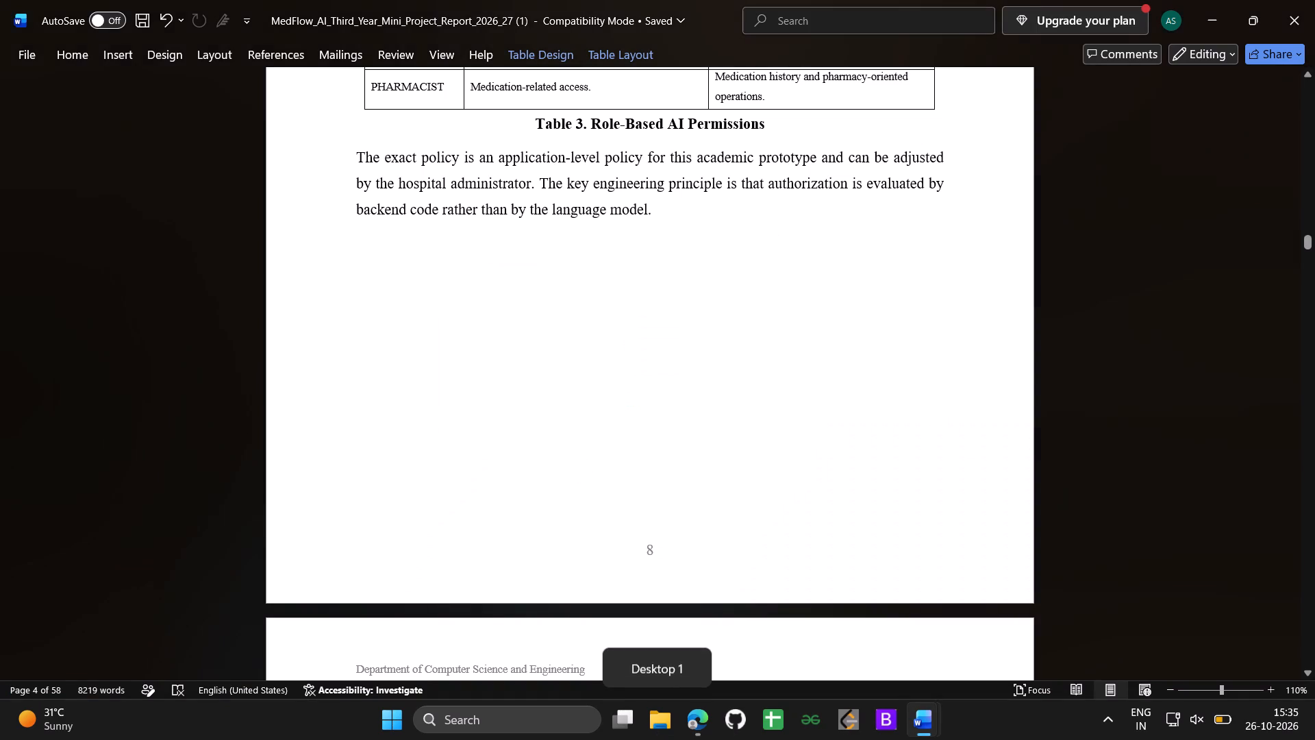
Look through the report's front matter, from the title page to the acknowledgement signature blocks, for fields that still need filling in.
scroll(574, 388, up, 15)
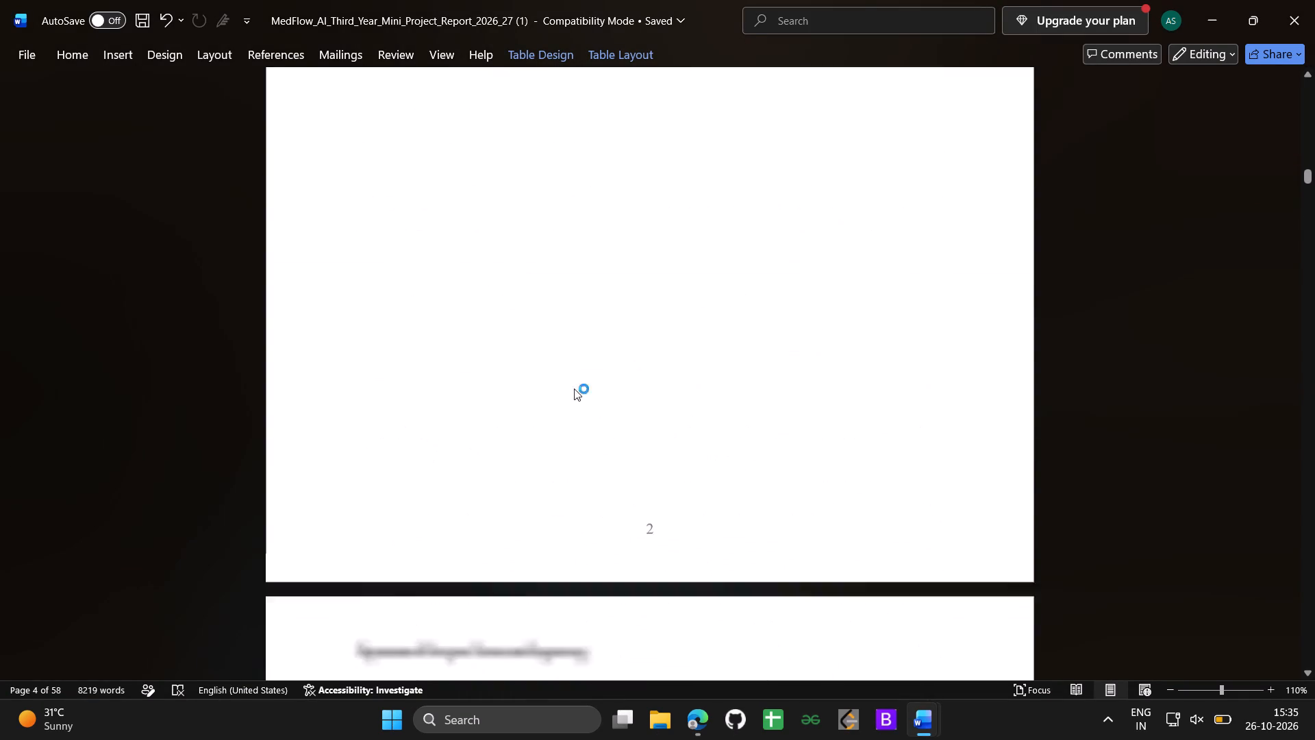
scroll(574, 388, up, 15)
scroll(574, 388, down, 1)
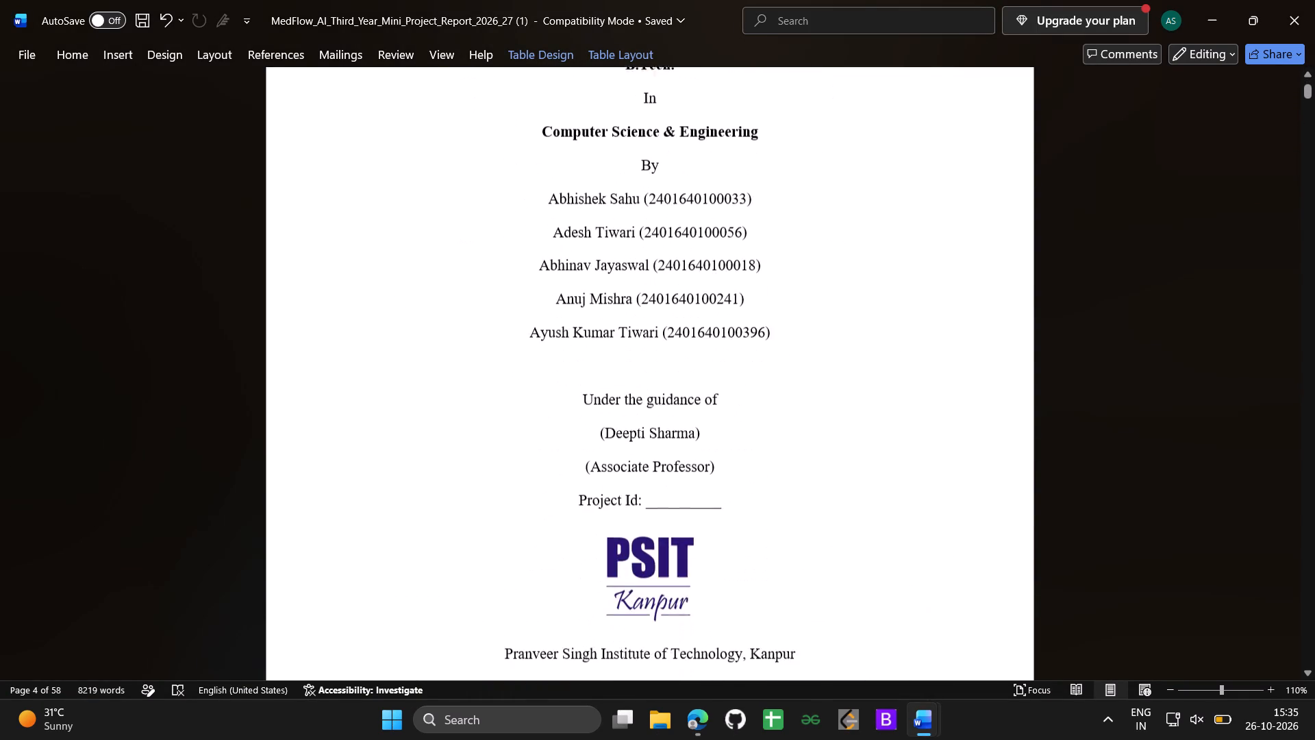
scroll(574, 388, down, 2)
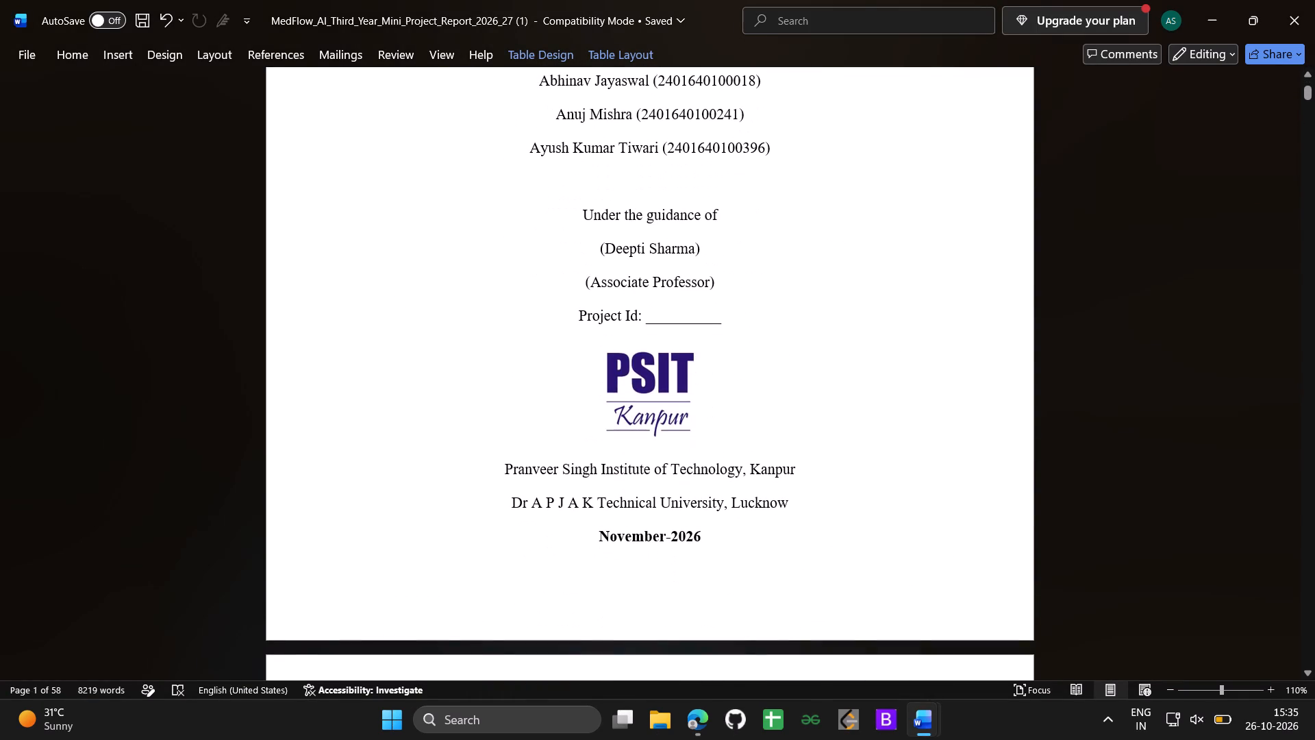
scroll(574, 388, down, 5)
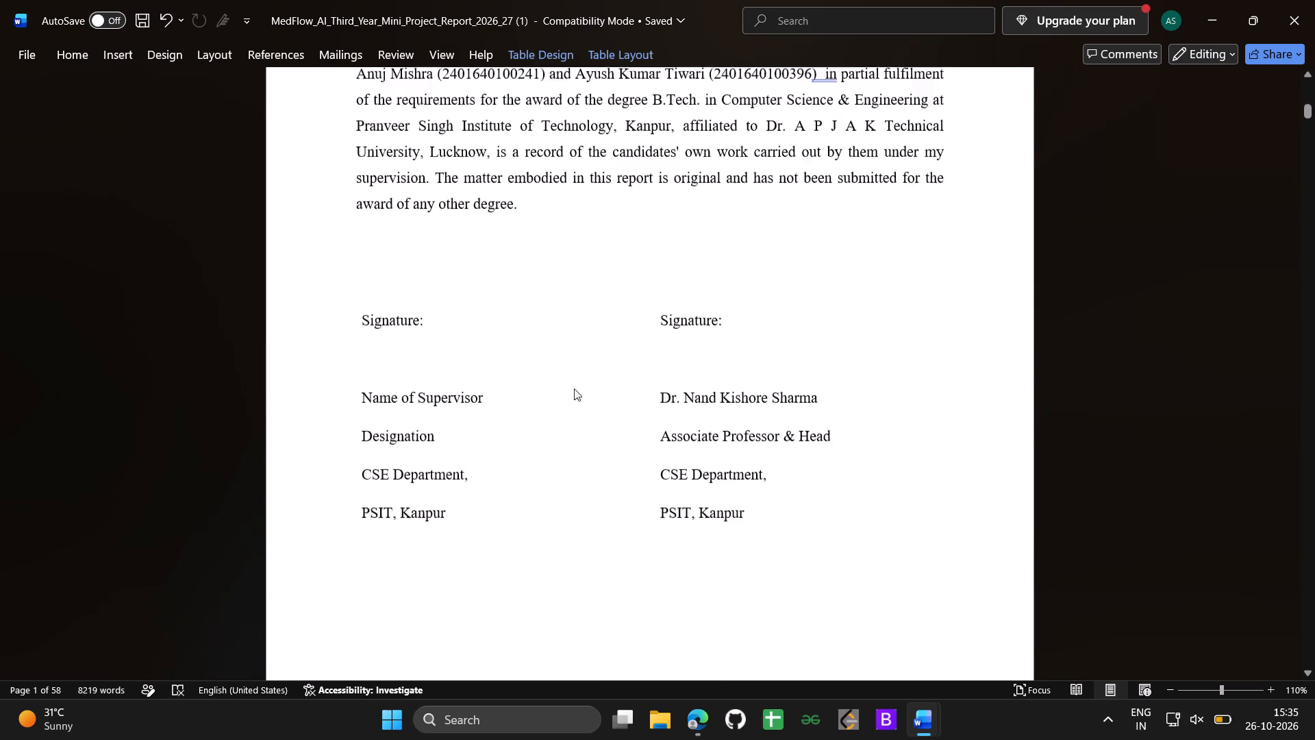
scroll(574, 388, down, 2)
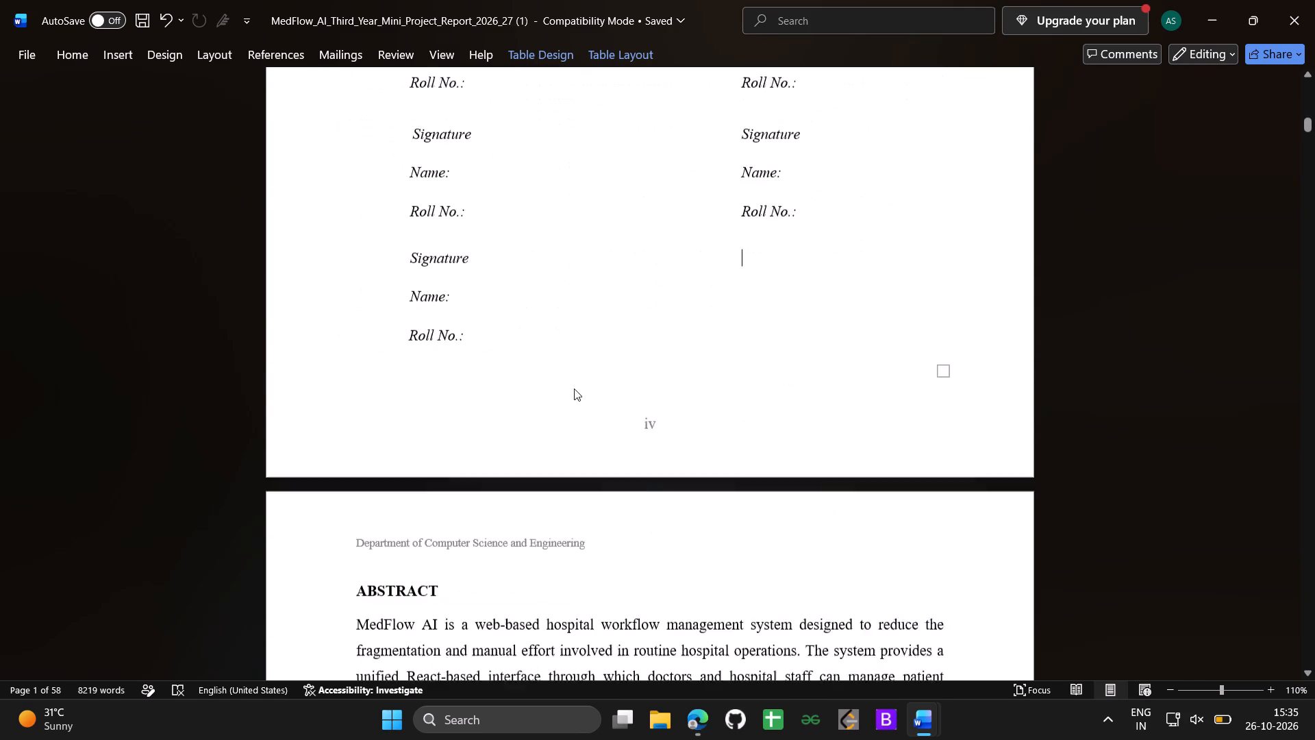
scroll(574, 388, down, 2)
scroll(574, 388, up, 2)
scroll(574, 388, down, 2)
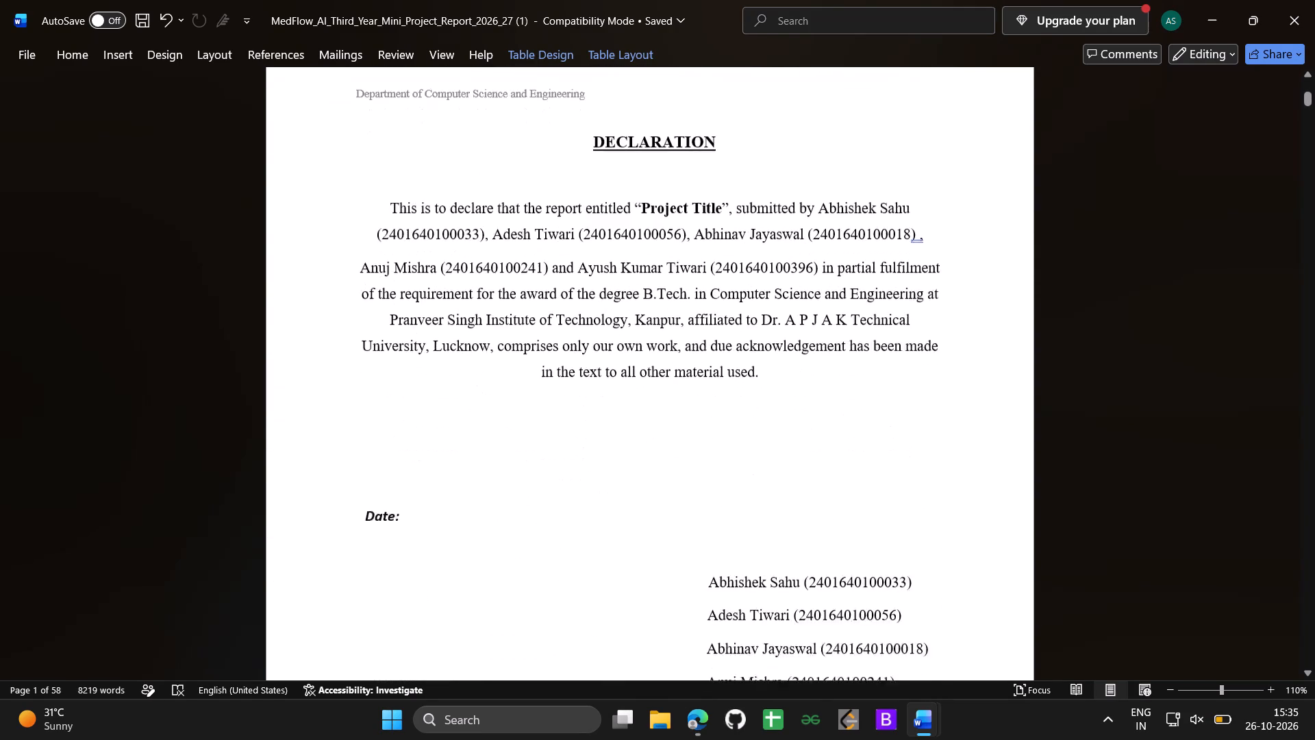
scroll(574, 388, down, 3)
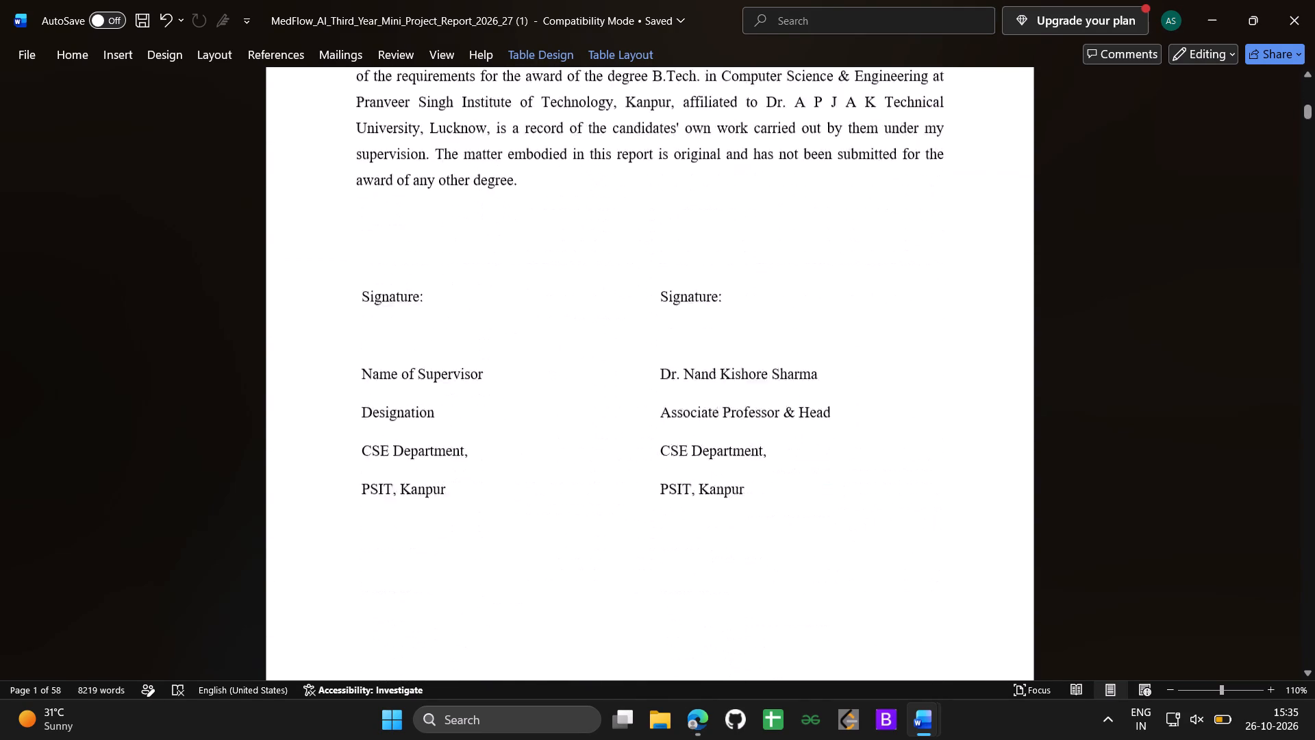
scroll(574, 388, down, 4)
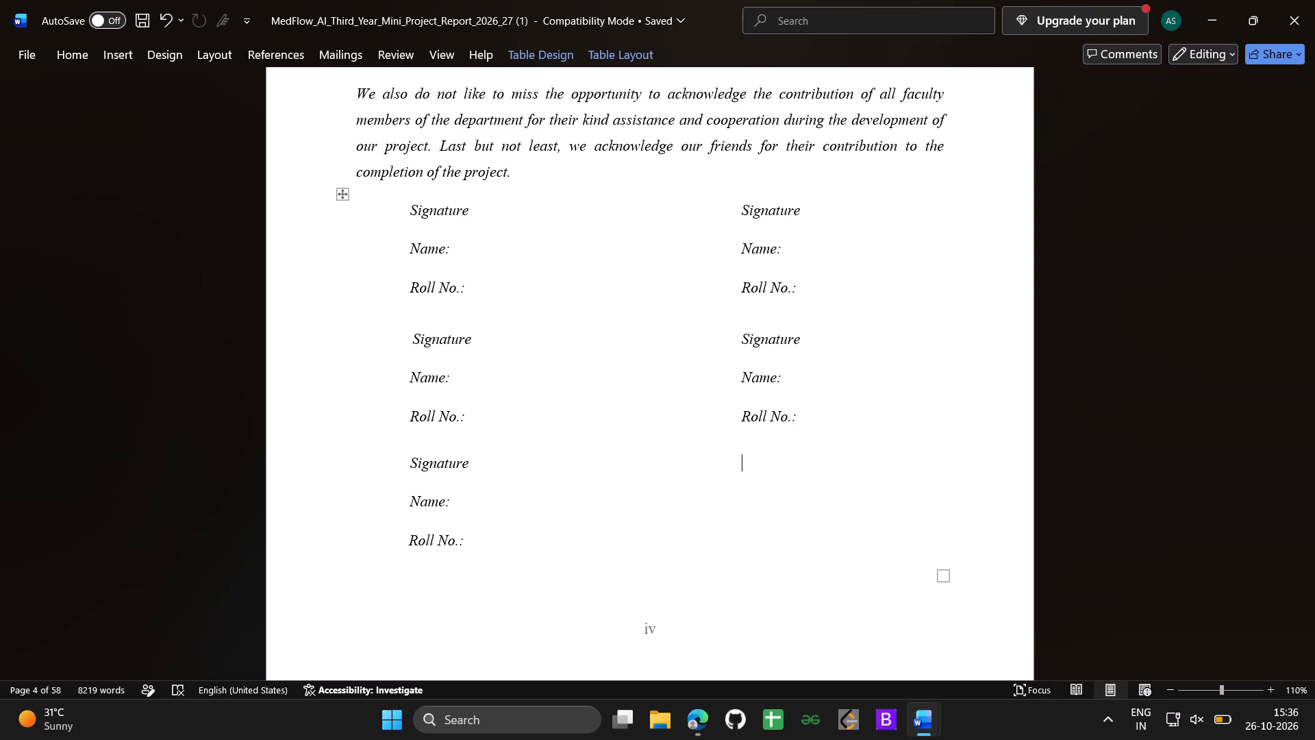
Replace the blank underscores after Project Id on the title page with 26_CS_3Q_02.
scroll(501, 282, up, 5)
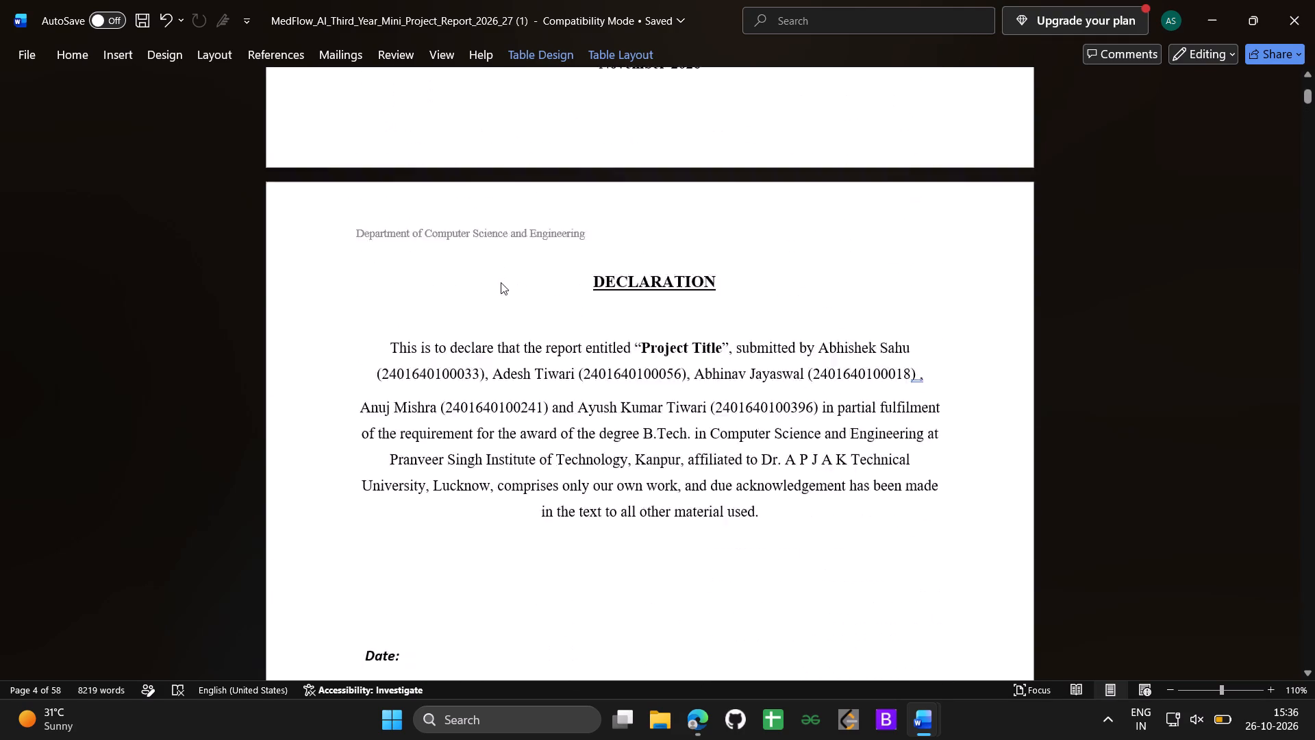
scroll(501, 282, up, 2)
scroll(577, 480, down, 1)
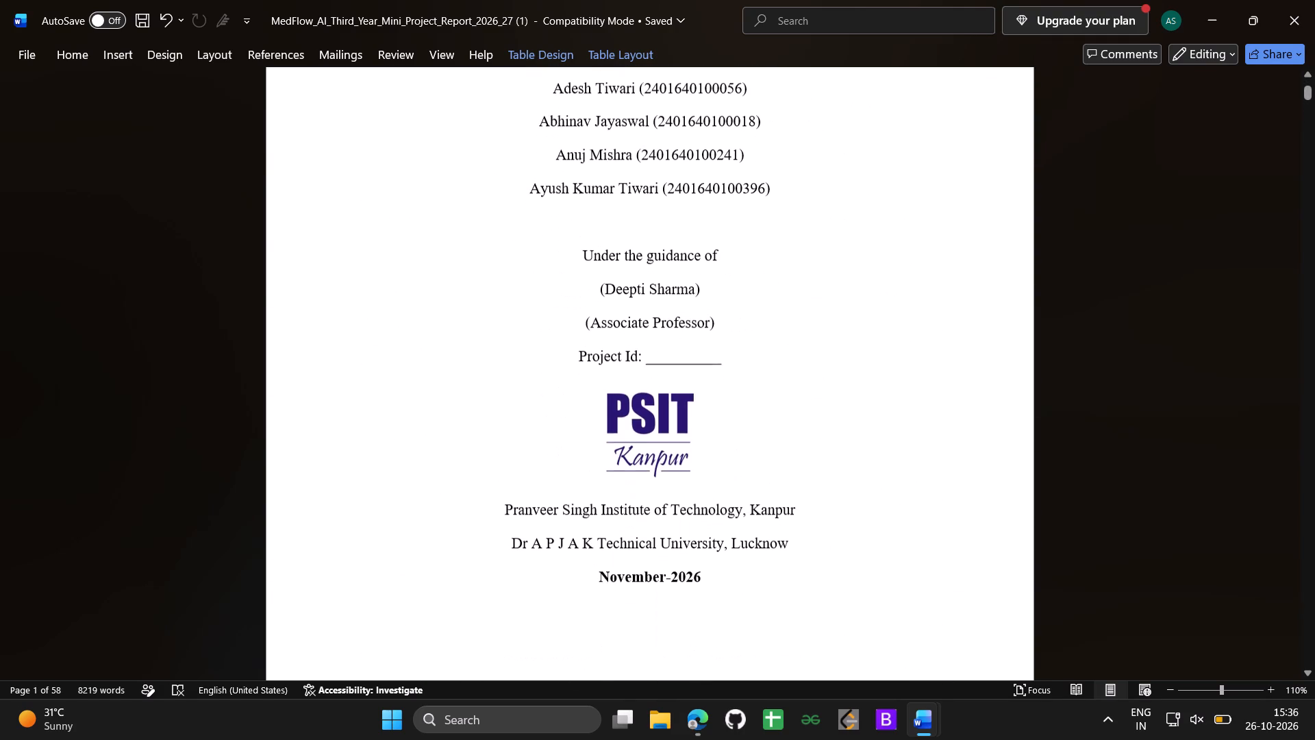
click(660, 358)
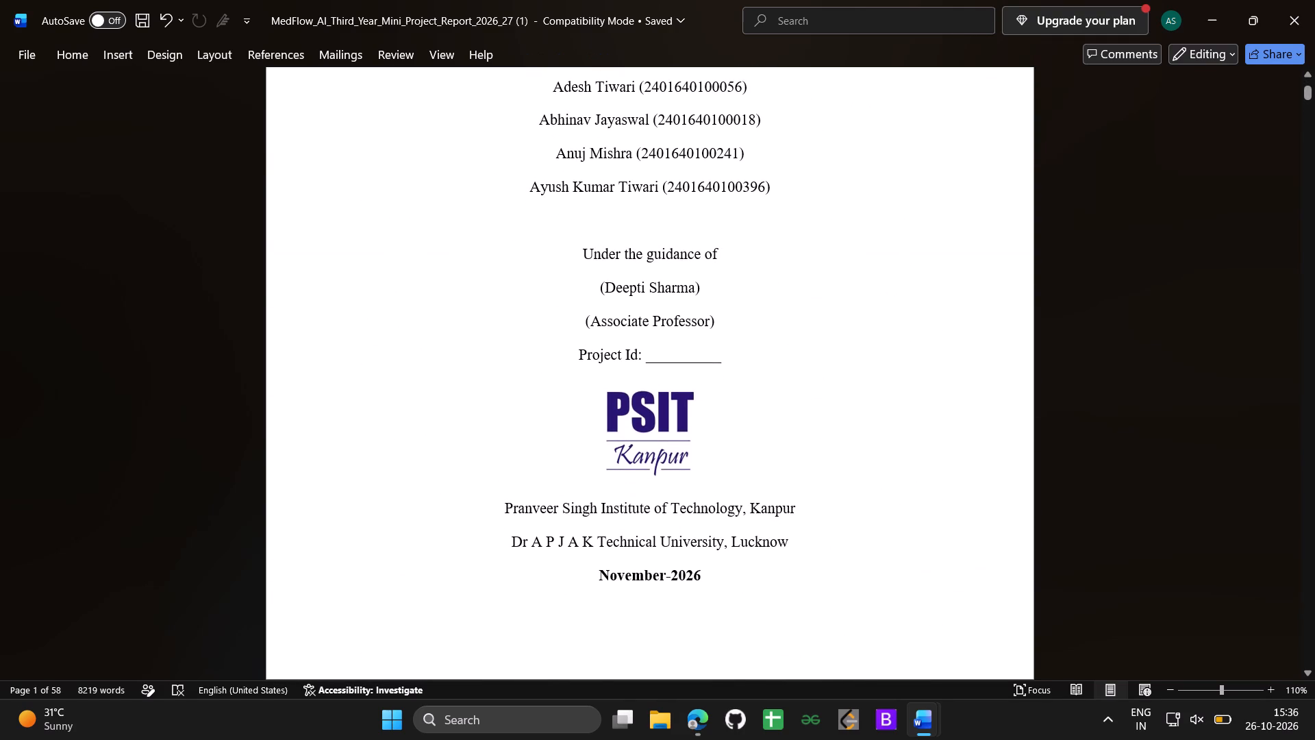
key(BackSpace)
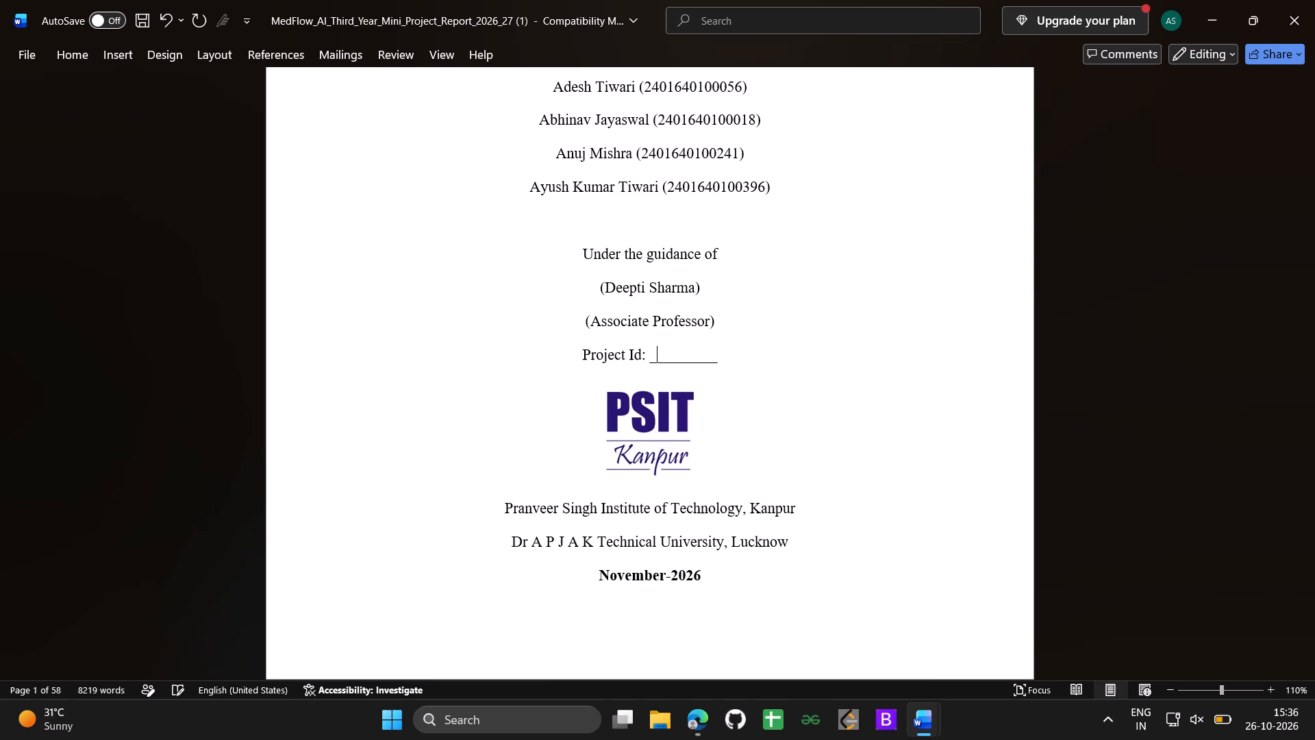
key(BackSpace)
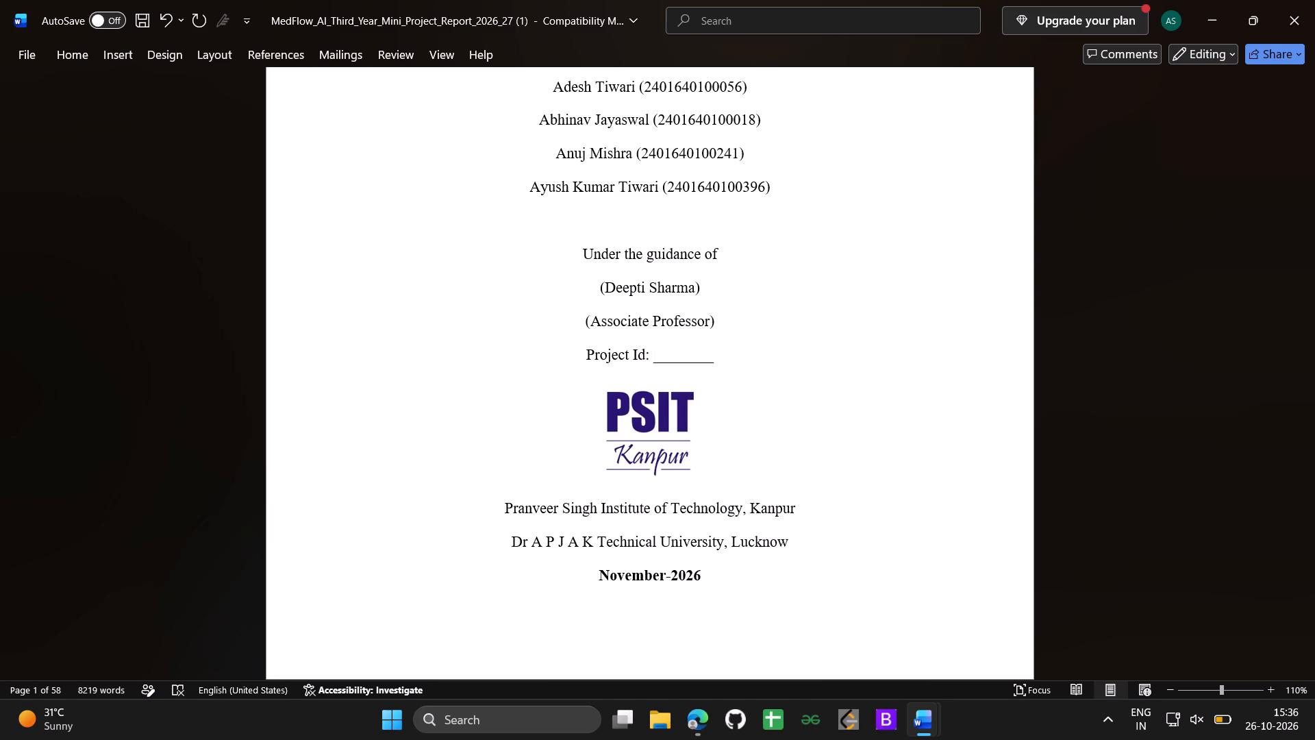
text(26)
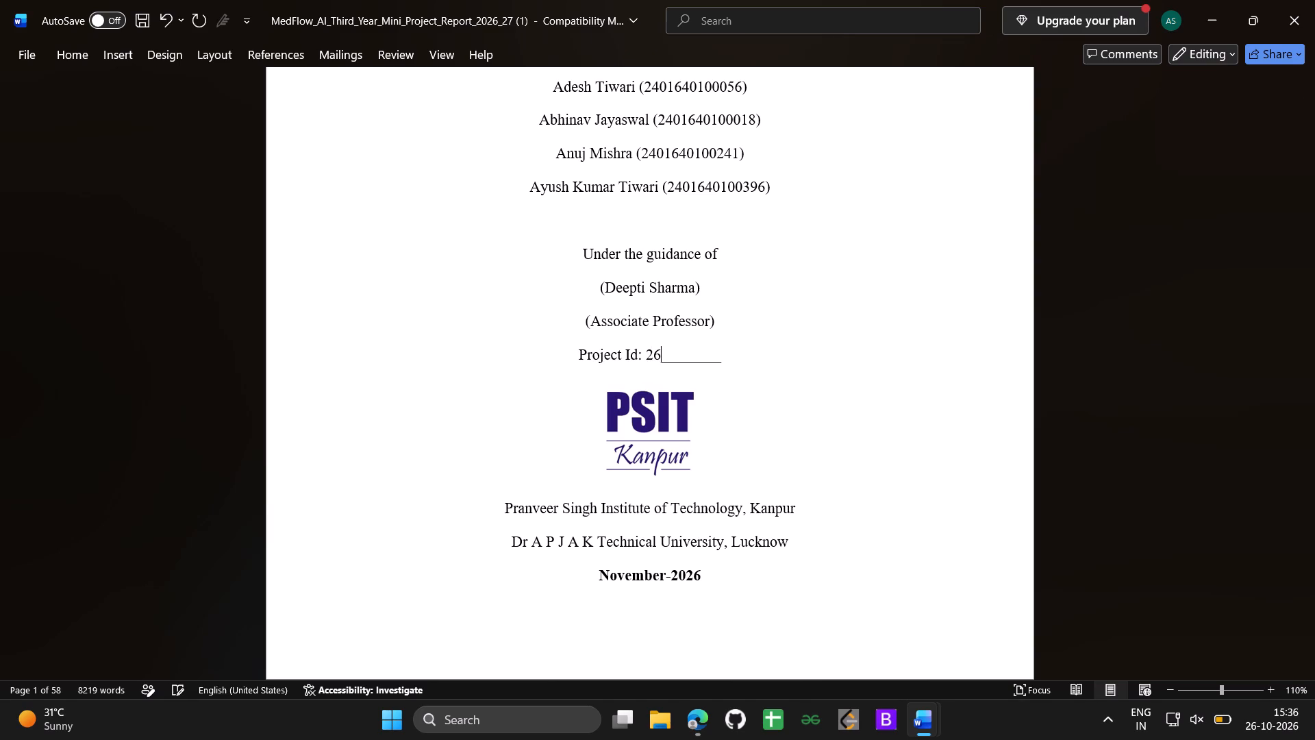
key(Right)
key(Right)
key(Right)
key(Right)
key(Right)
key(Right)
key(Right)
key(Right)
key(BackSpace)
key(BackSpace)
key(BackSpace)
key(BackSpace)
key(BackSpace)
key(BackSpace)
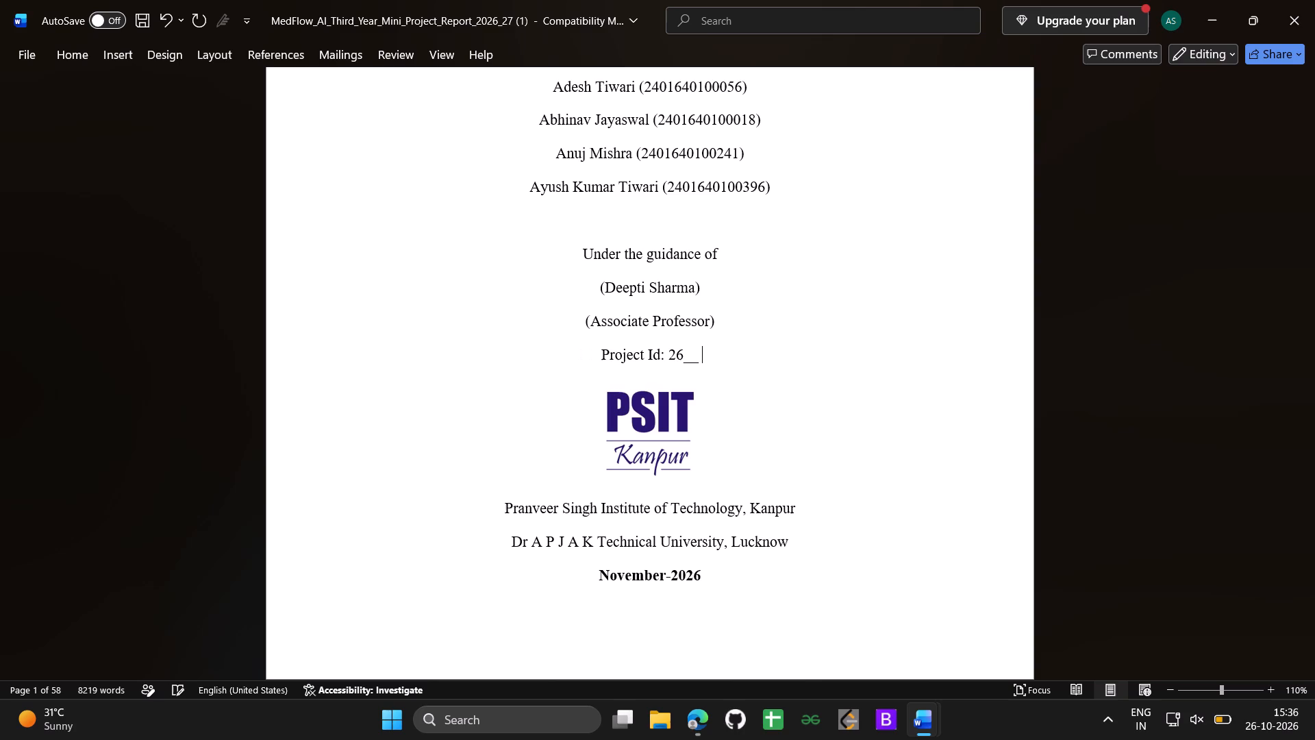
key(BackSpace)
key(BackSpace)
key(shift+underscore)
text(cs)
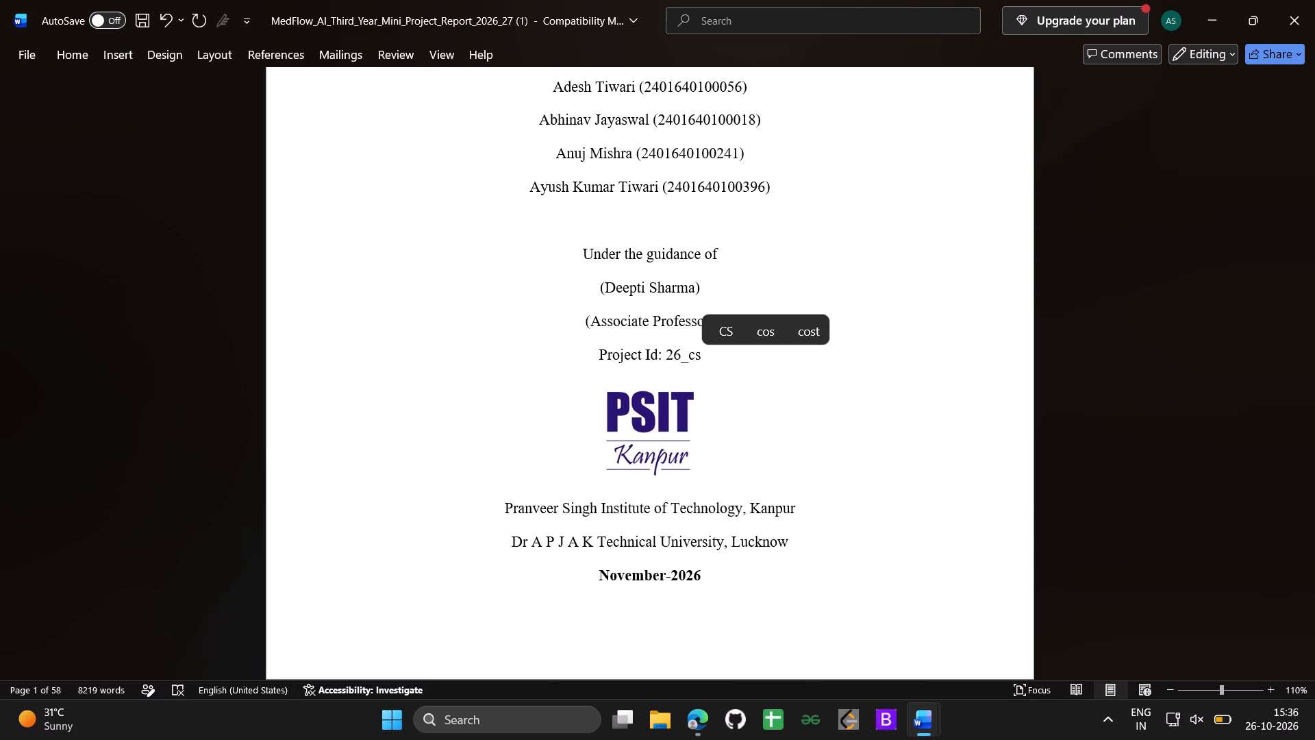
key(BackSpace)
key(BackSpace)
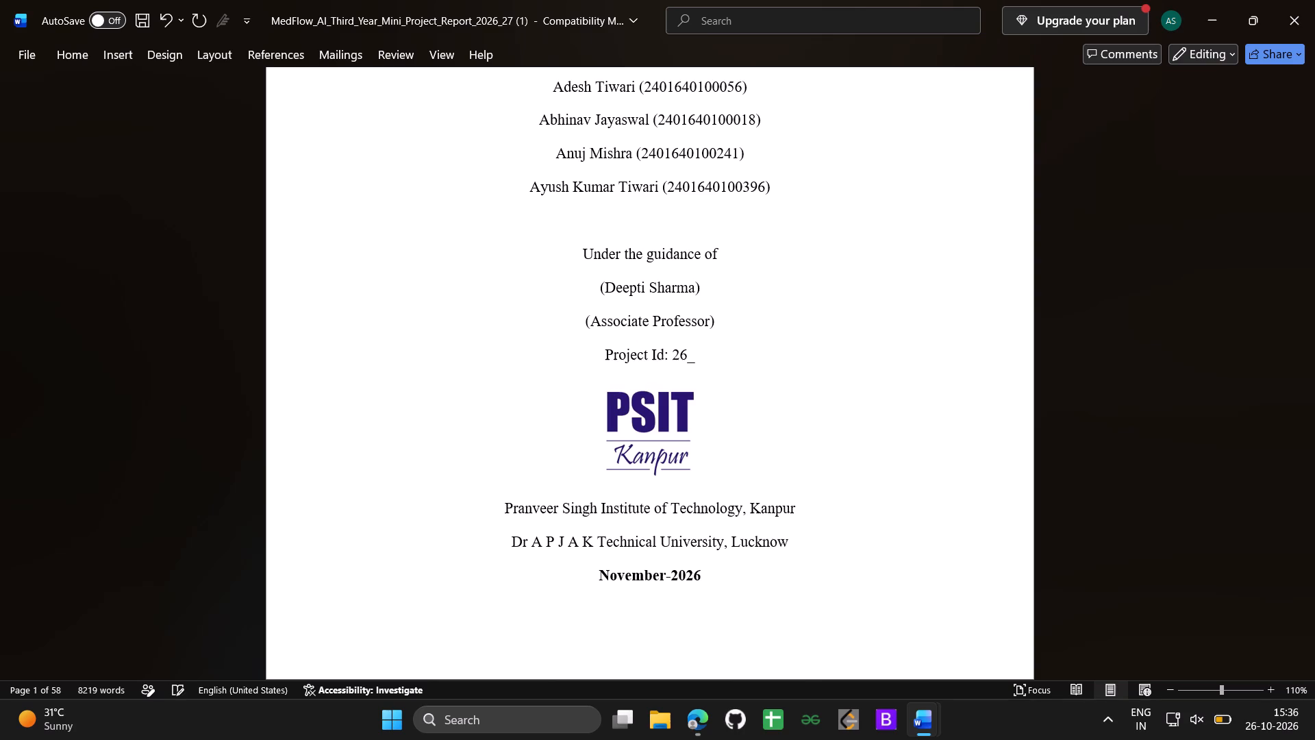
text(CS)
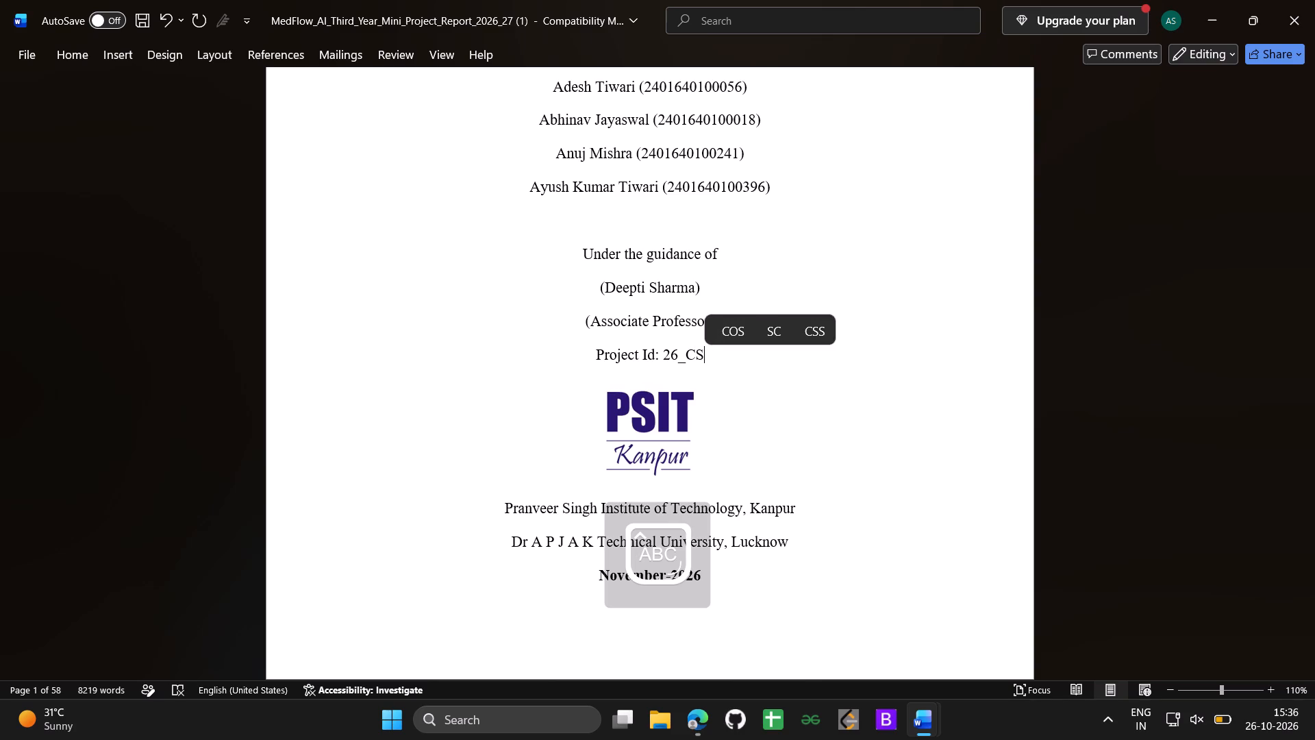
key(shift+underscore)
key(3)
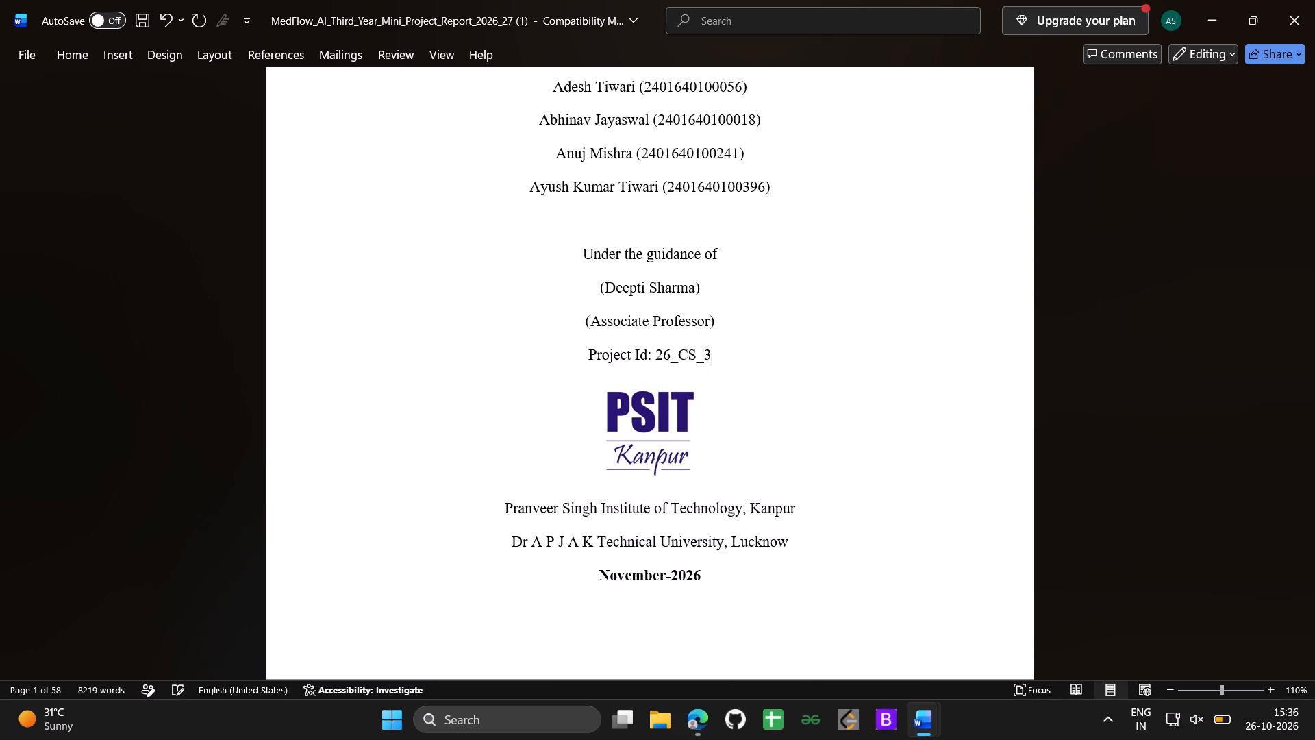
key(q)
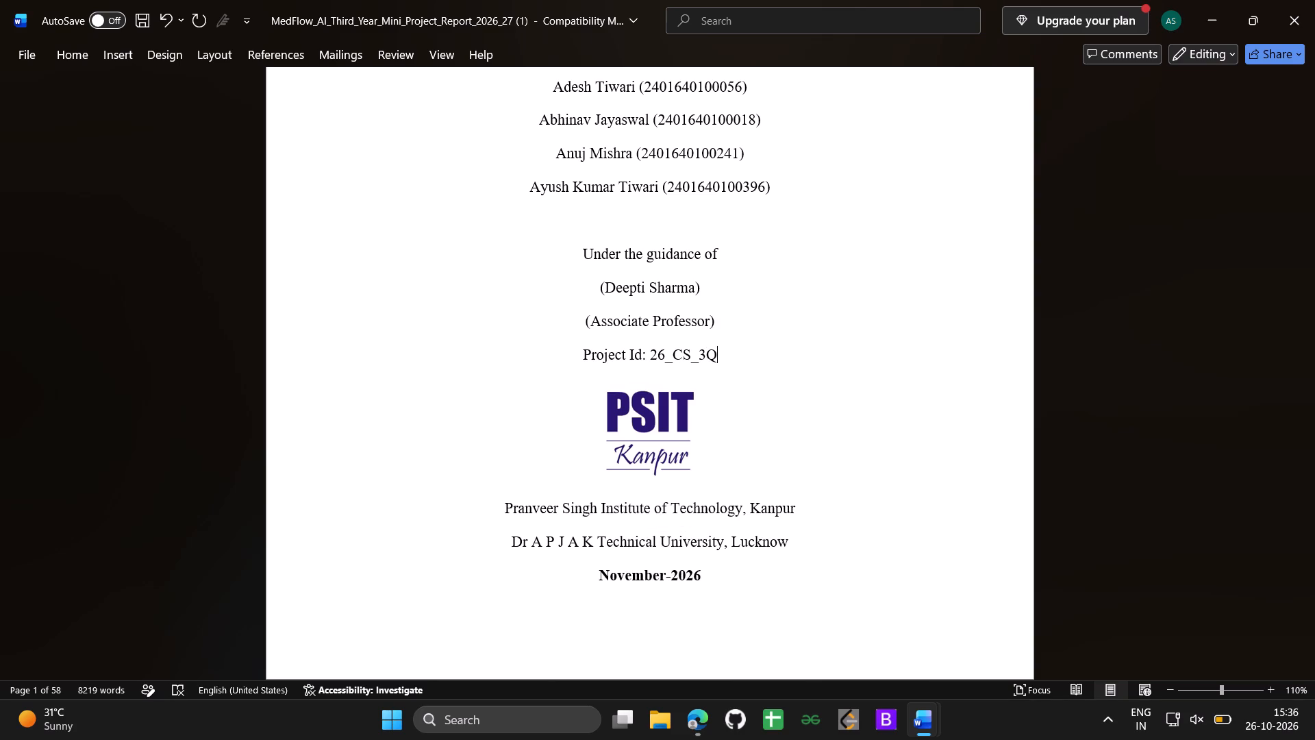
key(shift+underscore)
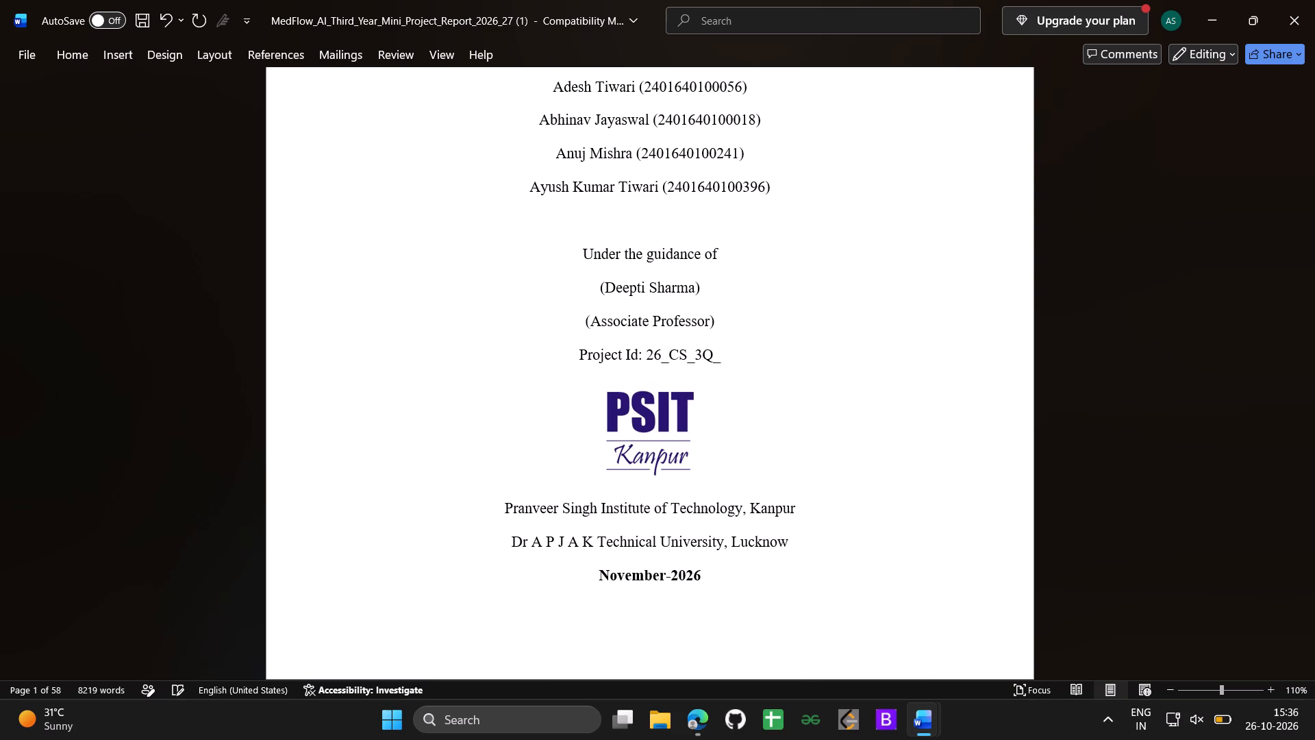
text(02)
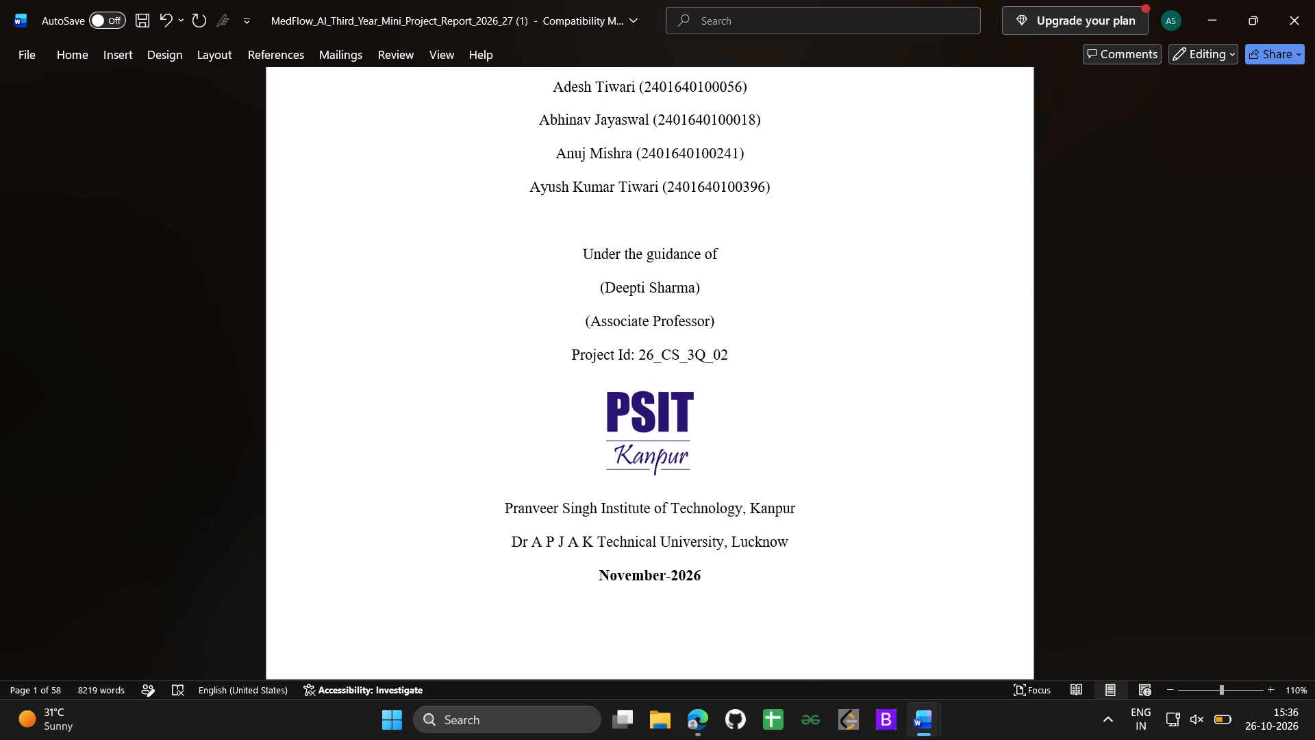
click(749, 402)
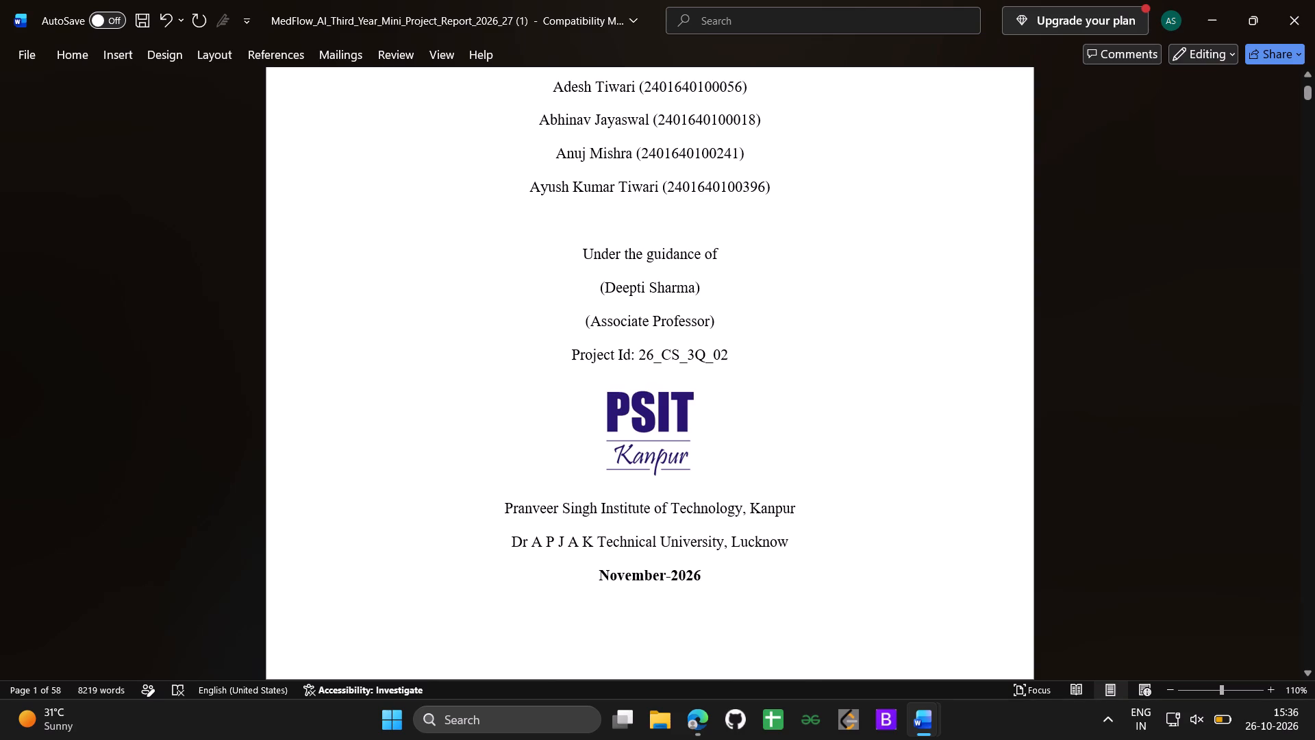
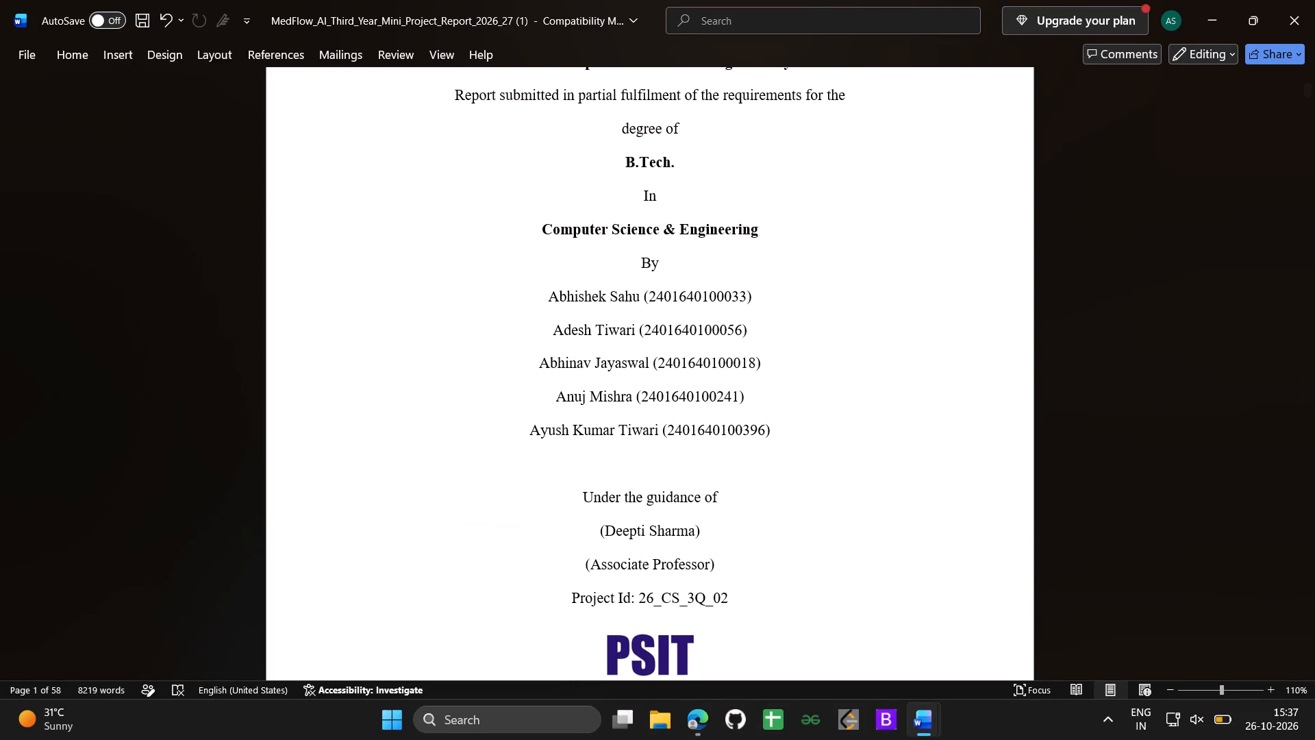
Switch to Edge and sign in to the PSIT ERP portal at erp.psit.ac.in in a new tab with the saved credentials.
scroll(749, 402, down, 1)
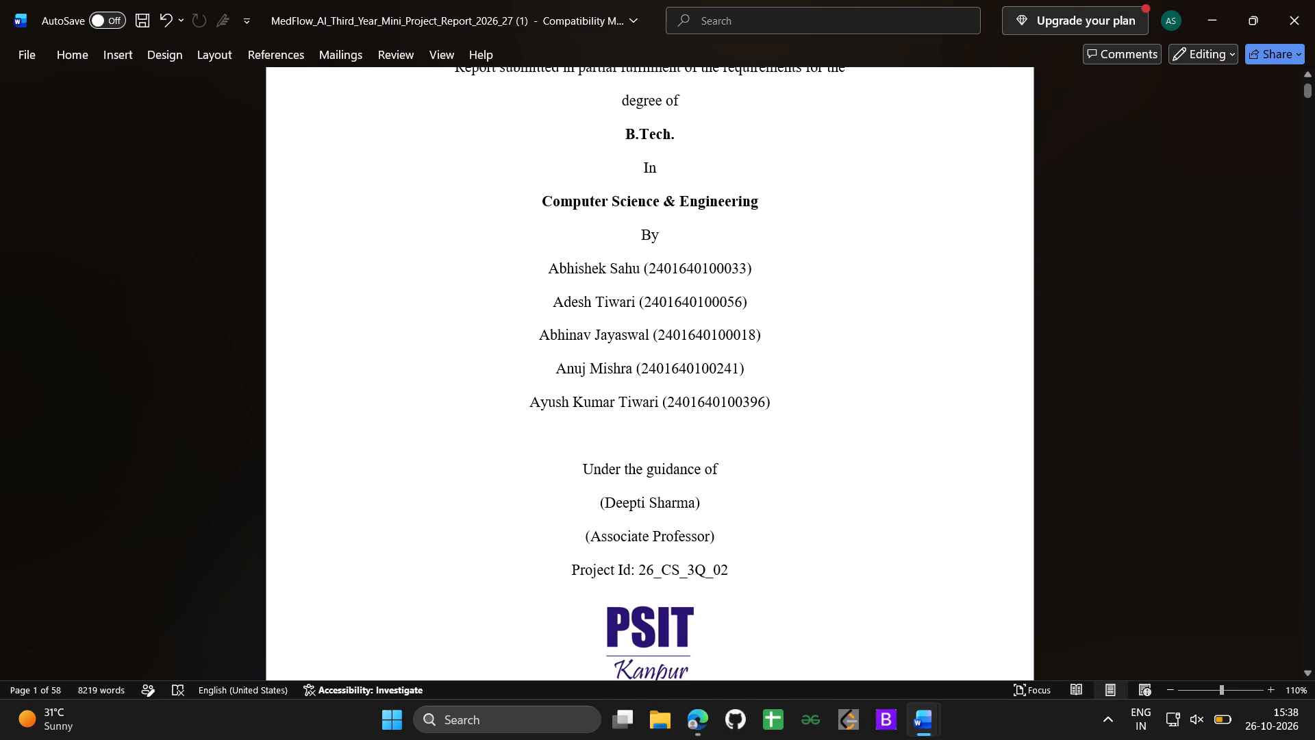
click(694, 720)
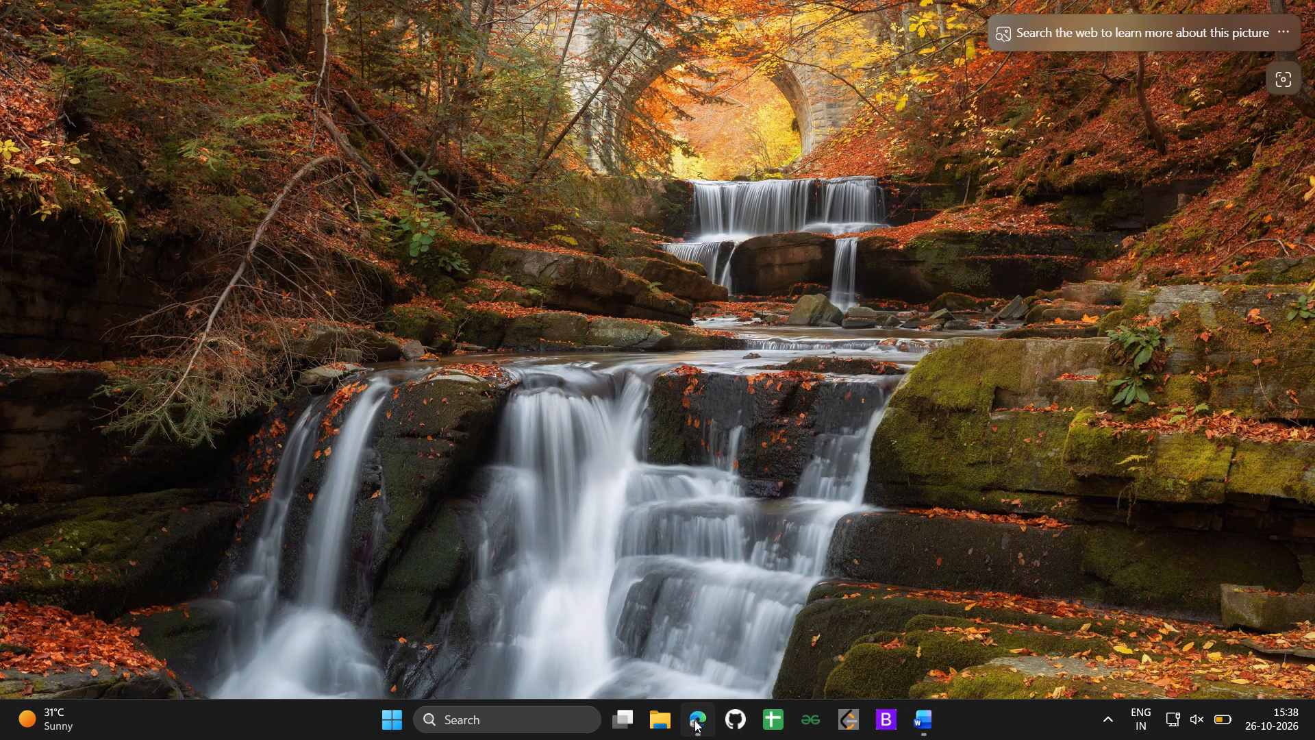
click(901, 18)
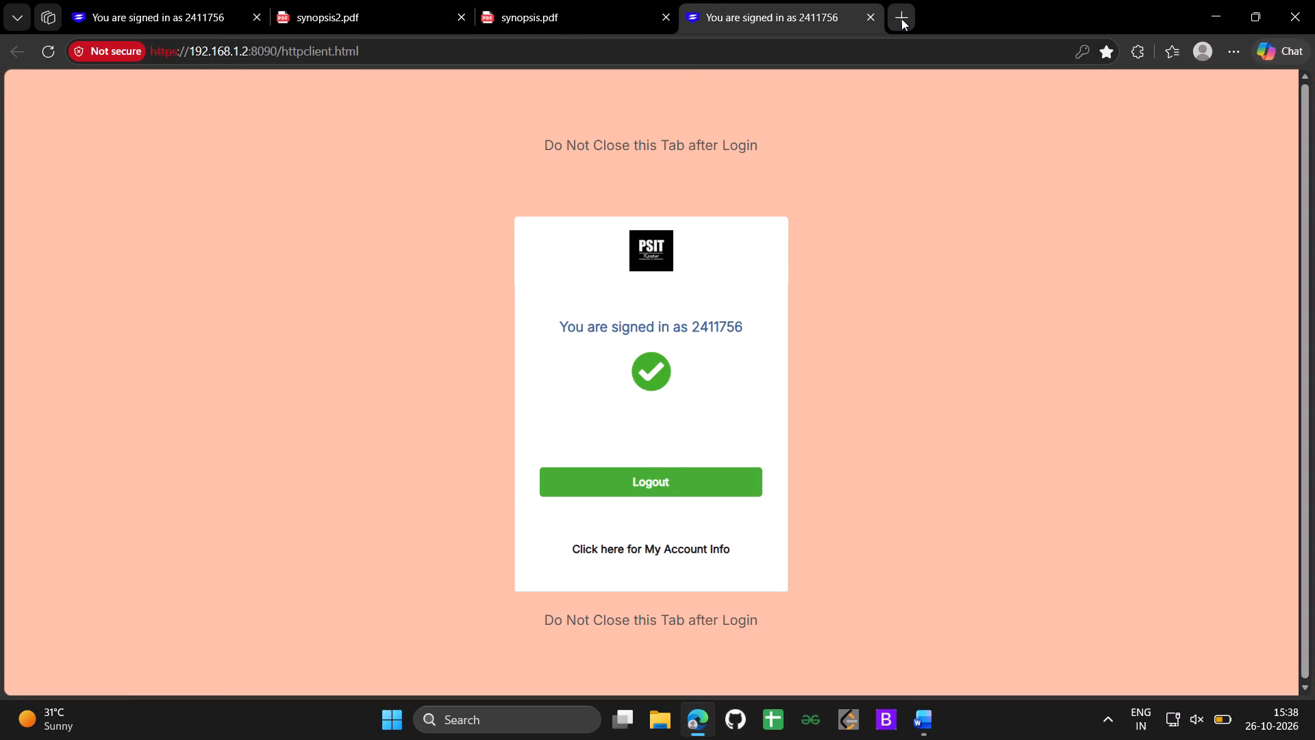
text(ER)
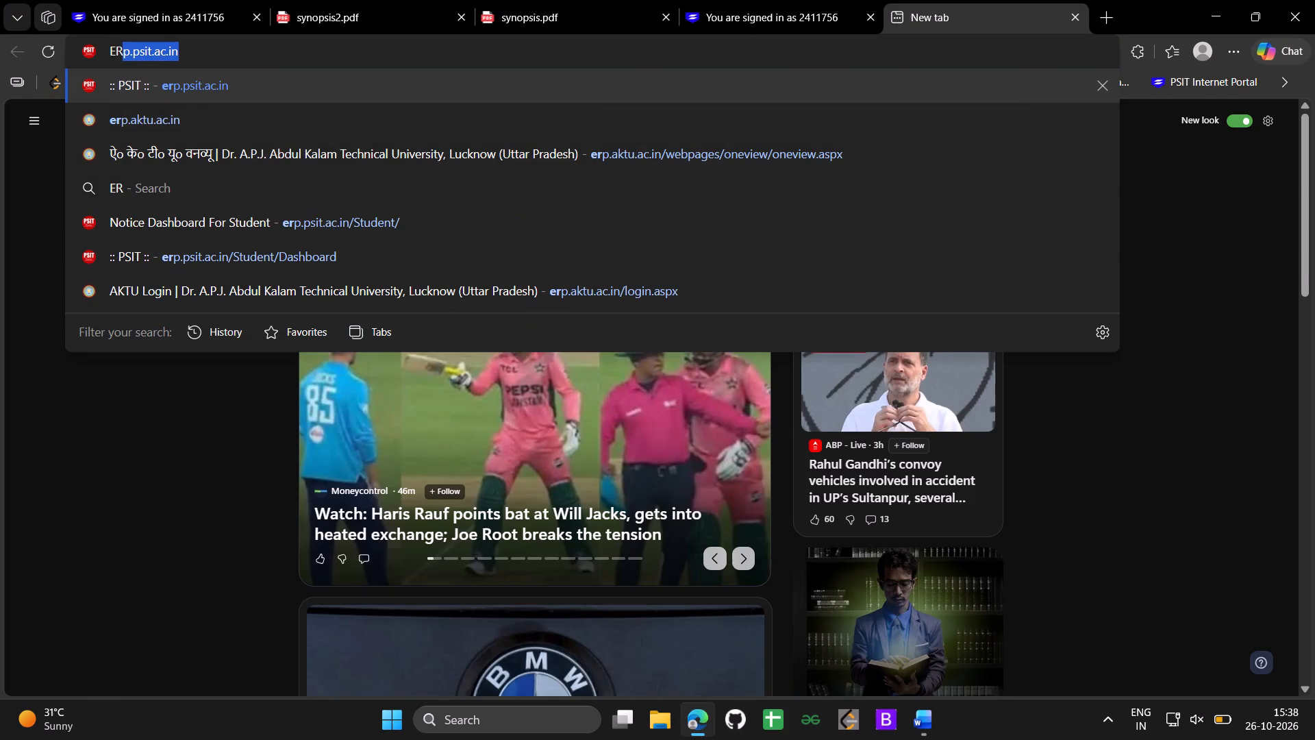
key(p)
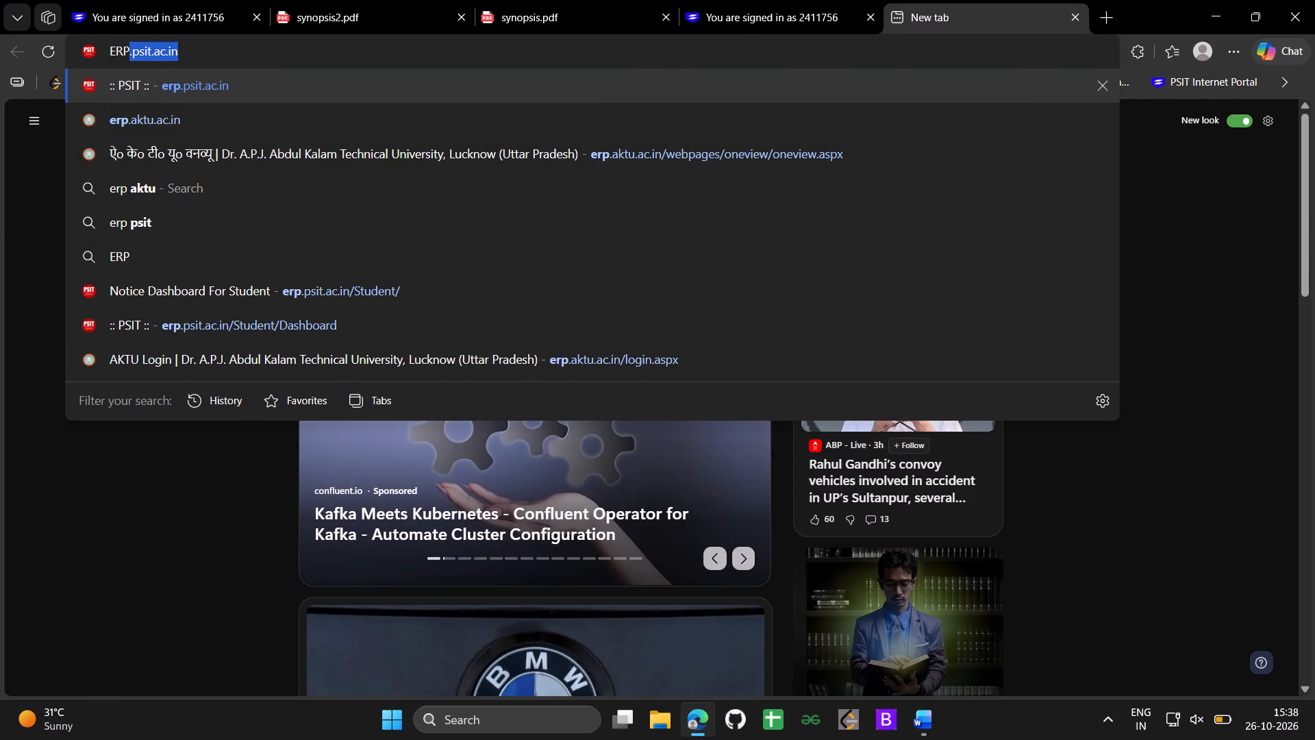
click(653, 79)
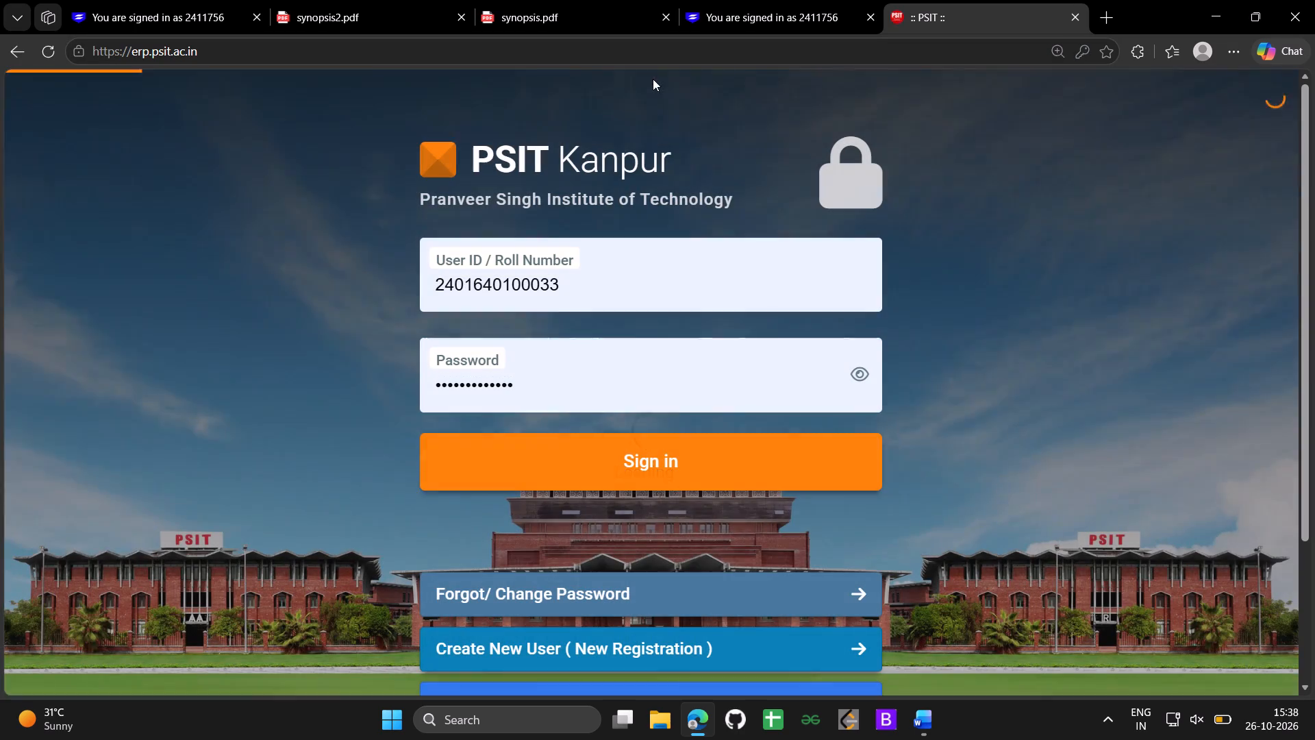
click(618, 445)
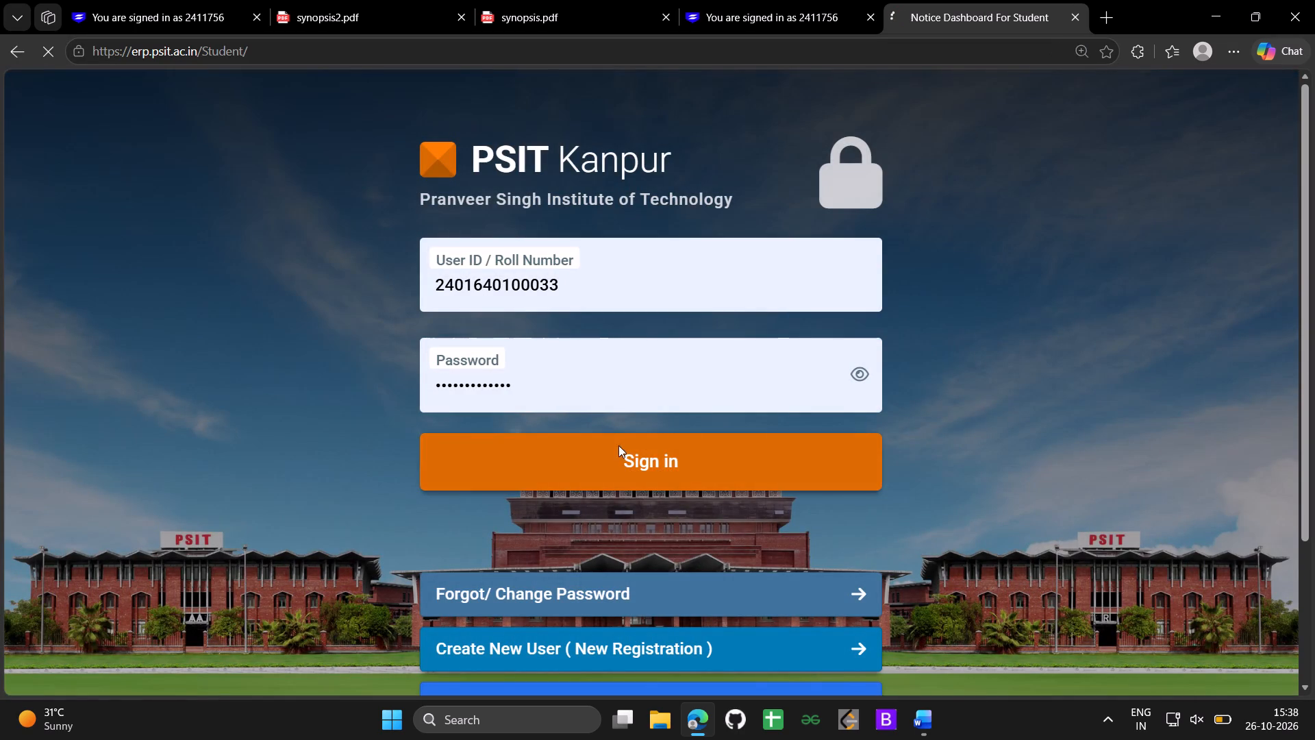
Check the faculty names in the student portal's Time Table, and close the portal.
scroll(787, 484, down, 1)
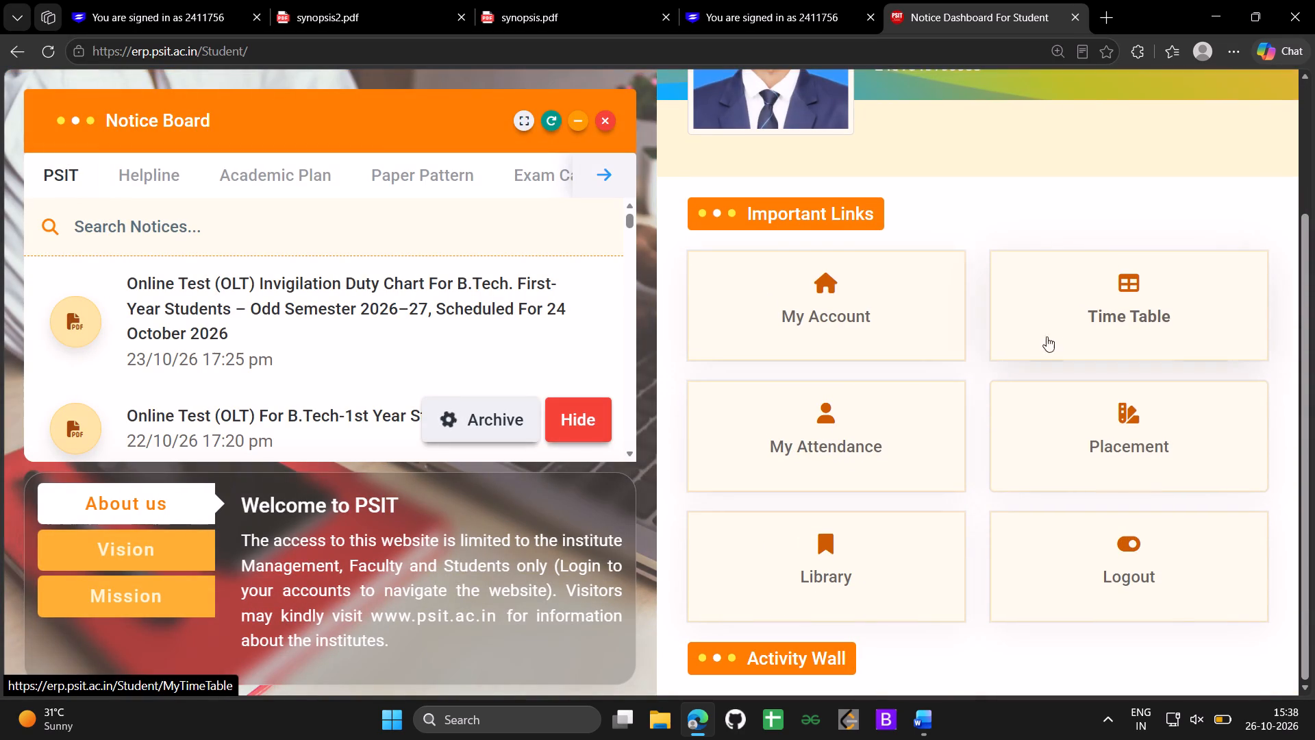
click(1026, 332)
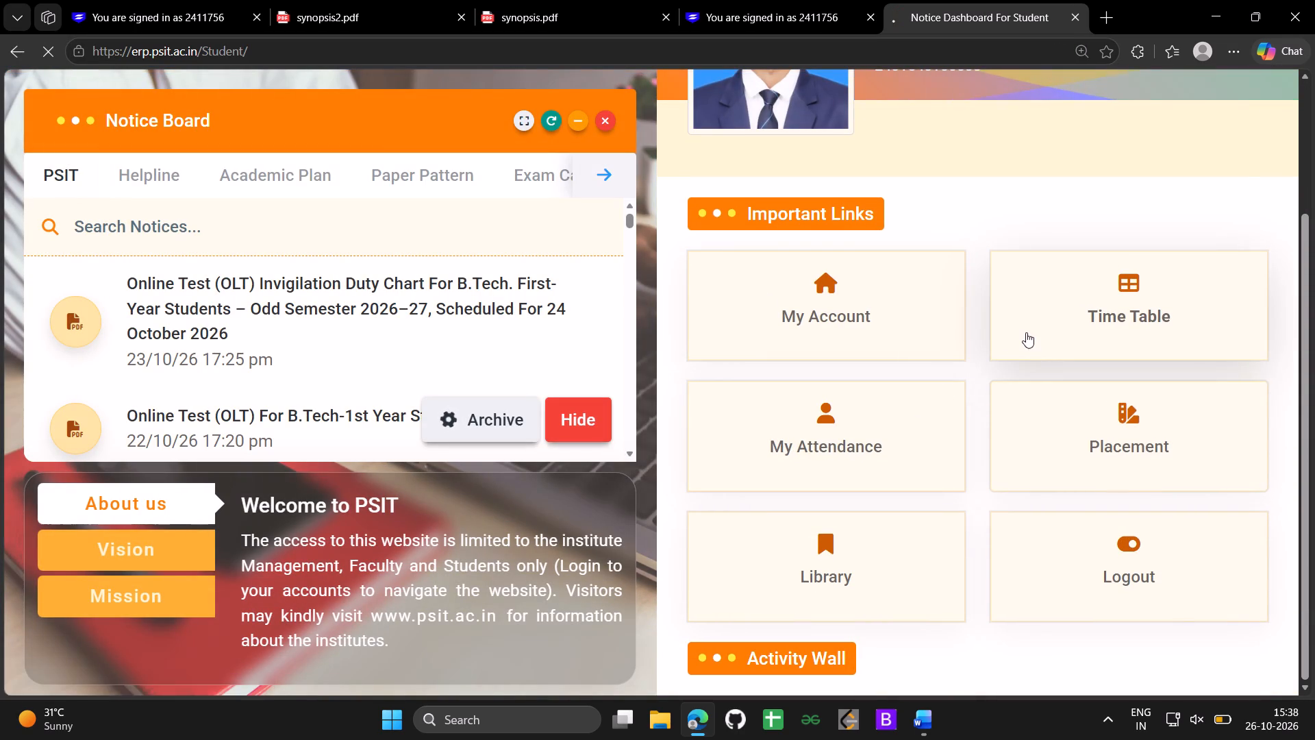
scroll(947, 431, down, 6)
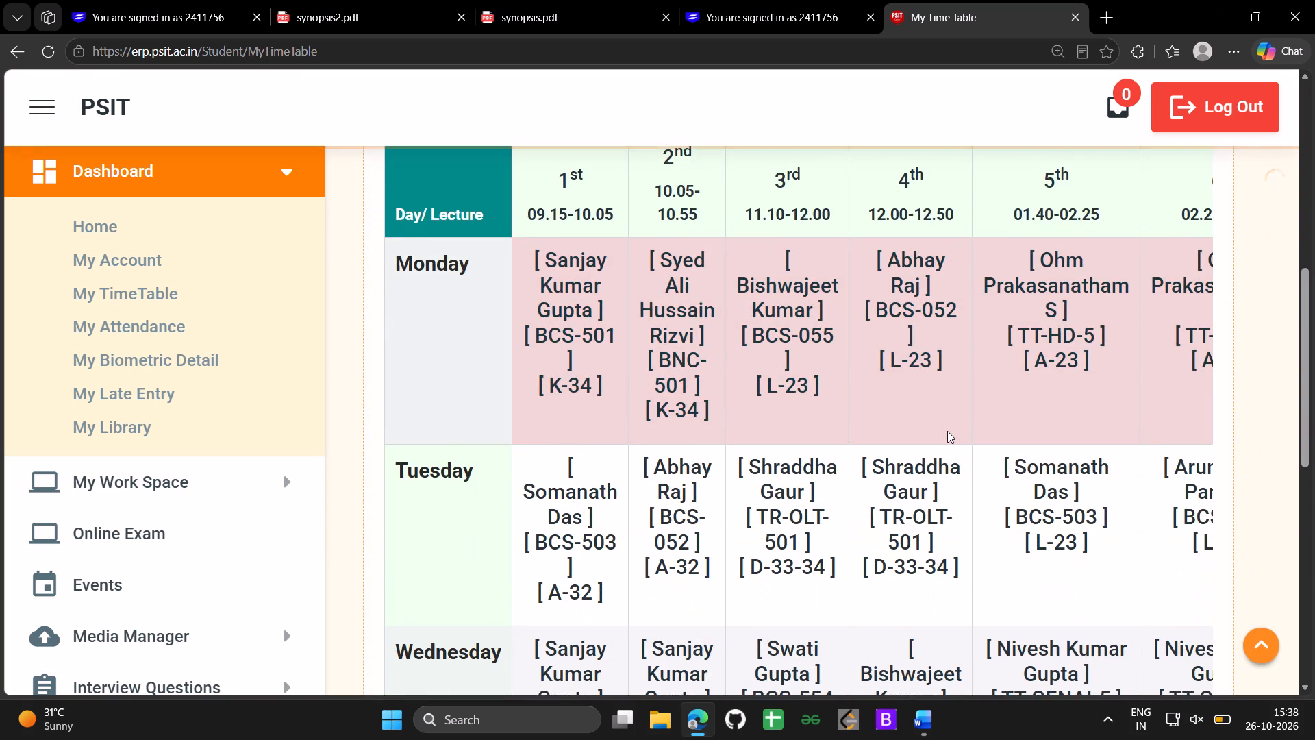
scroll(947, 431, down, 1)
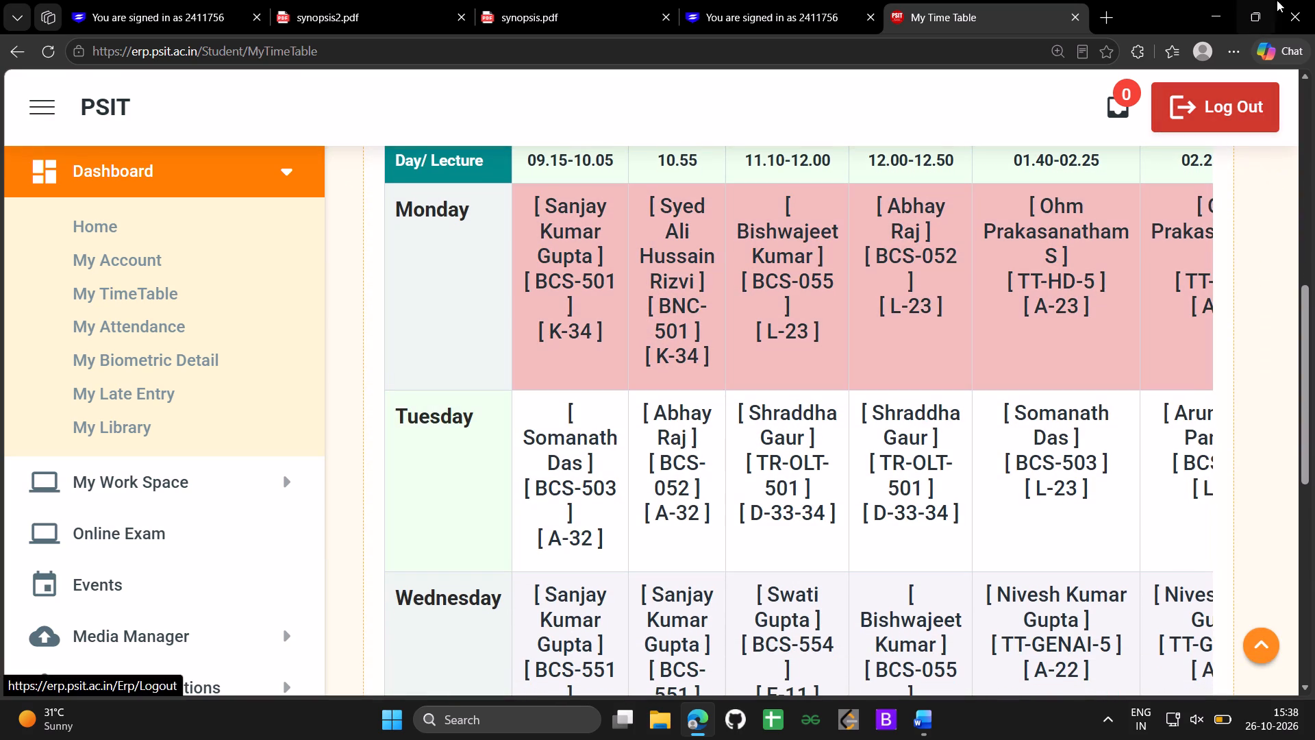
click(1077, 14)
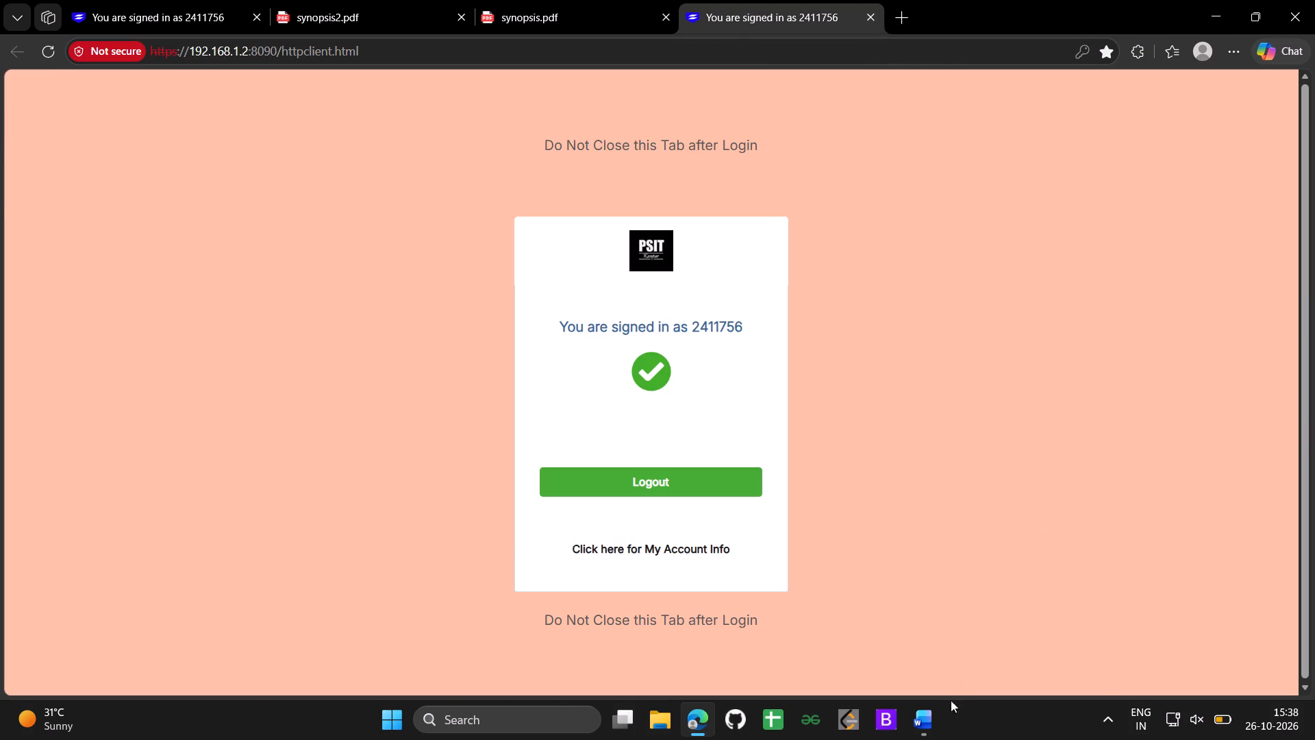
Compare the title page of the Third Year Mini Project Report 26-27 template with the MedFlow AI report's title page and Declaration.
click(931, 712)
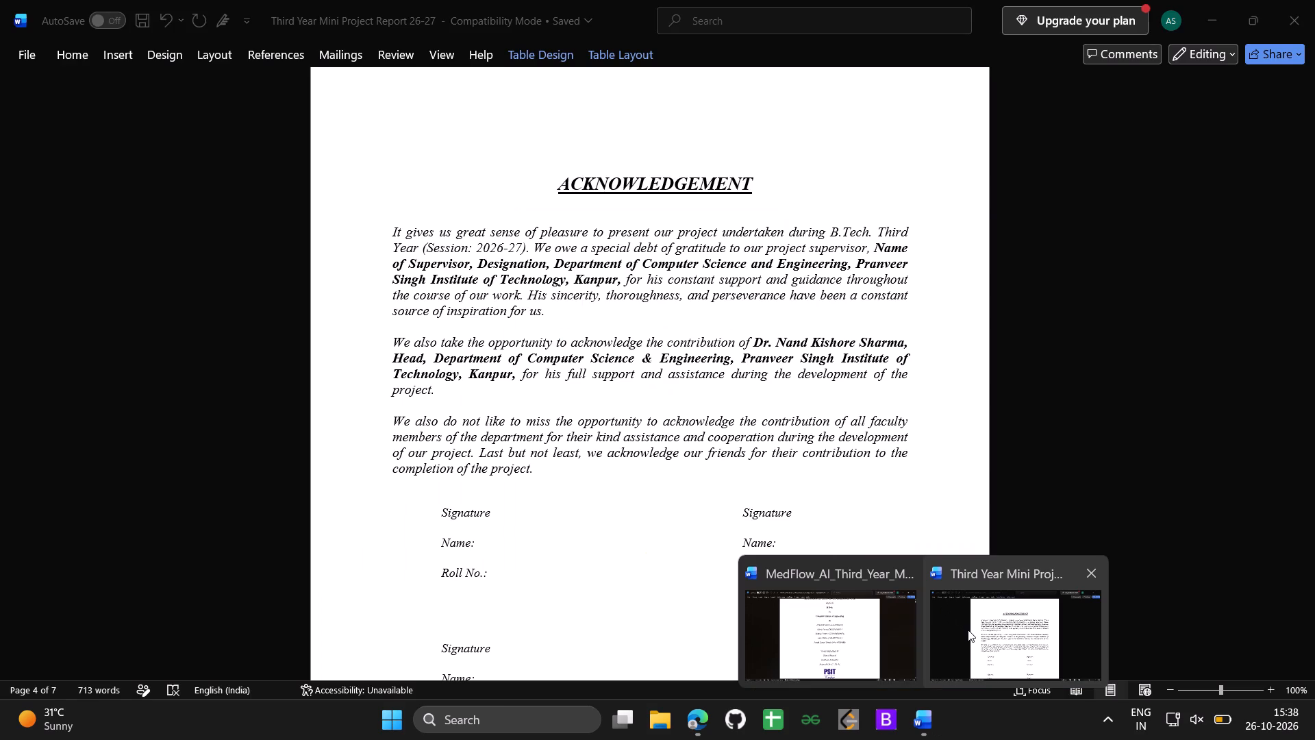
click(968, 630)
scroll(881, 520, up, 5)
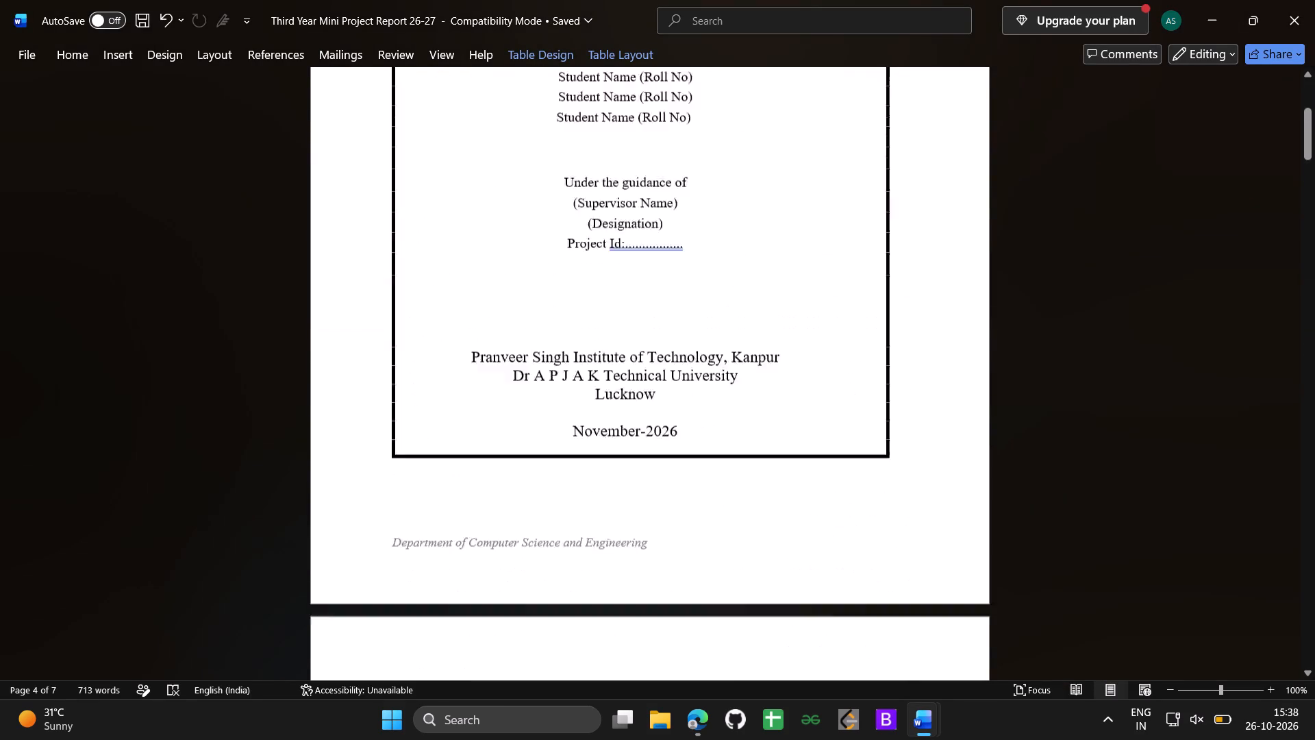
scroll(881, 520, up, 5)
scroll(881, 520, down, 1)
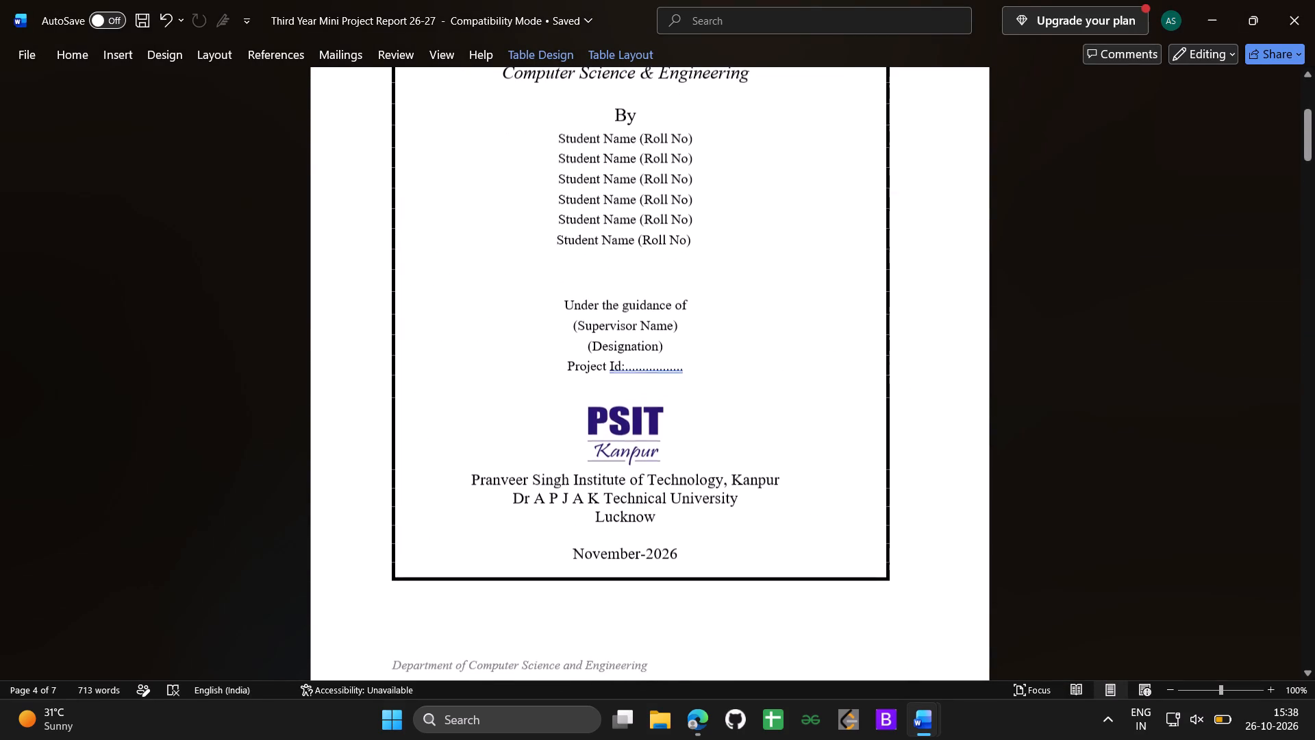
scroll(881, 520, up, 1)
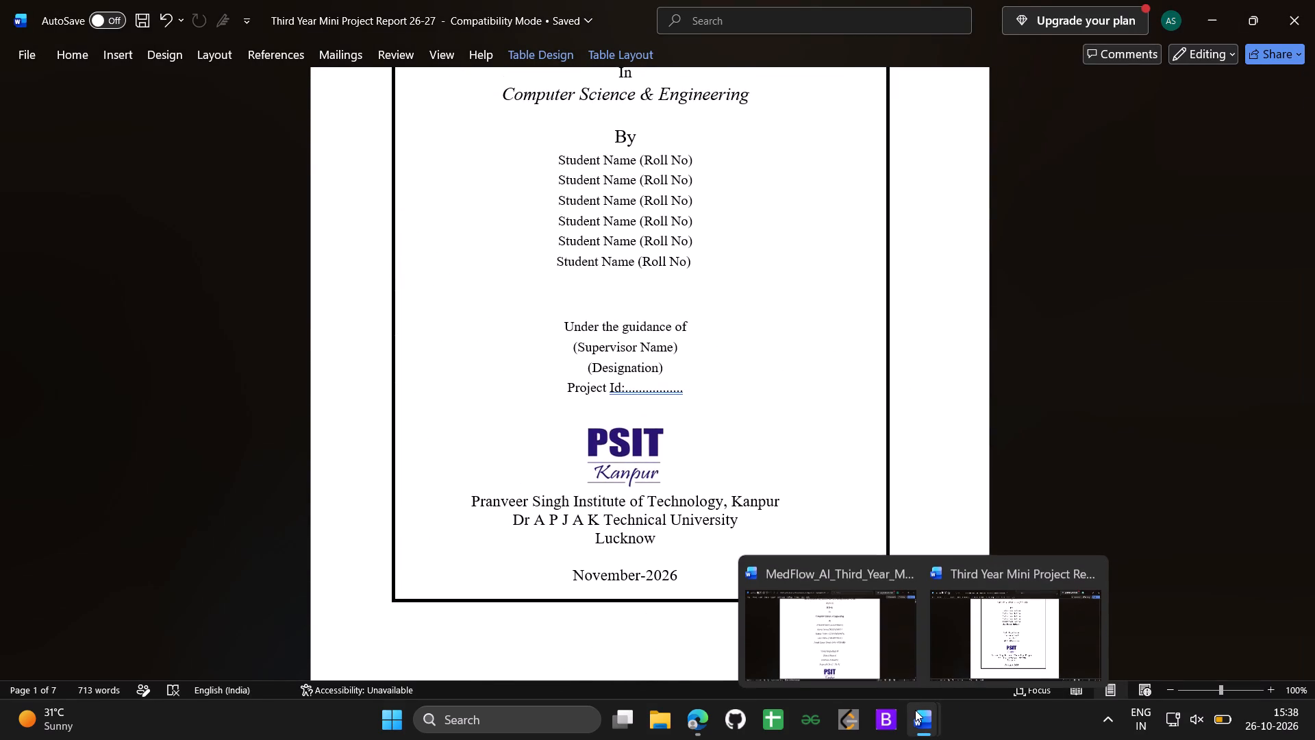
click(886, 654)
scroll(918, 484, up, 1)
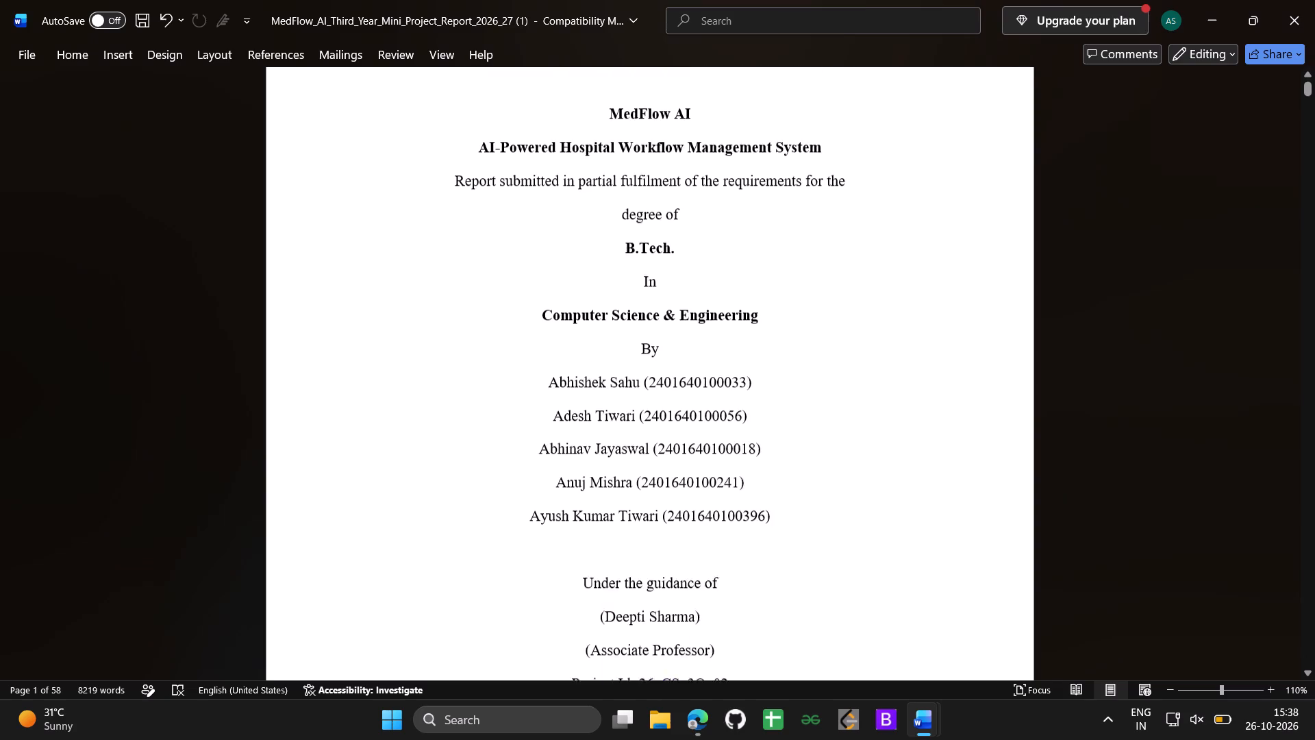
scroll(918, 484, up, 1)
scroll(918, 484, down, 2)
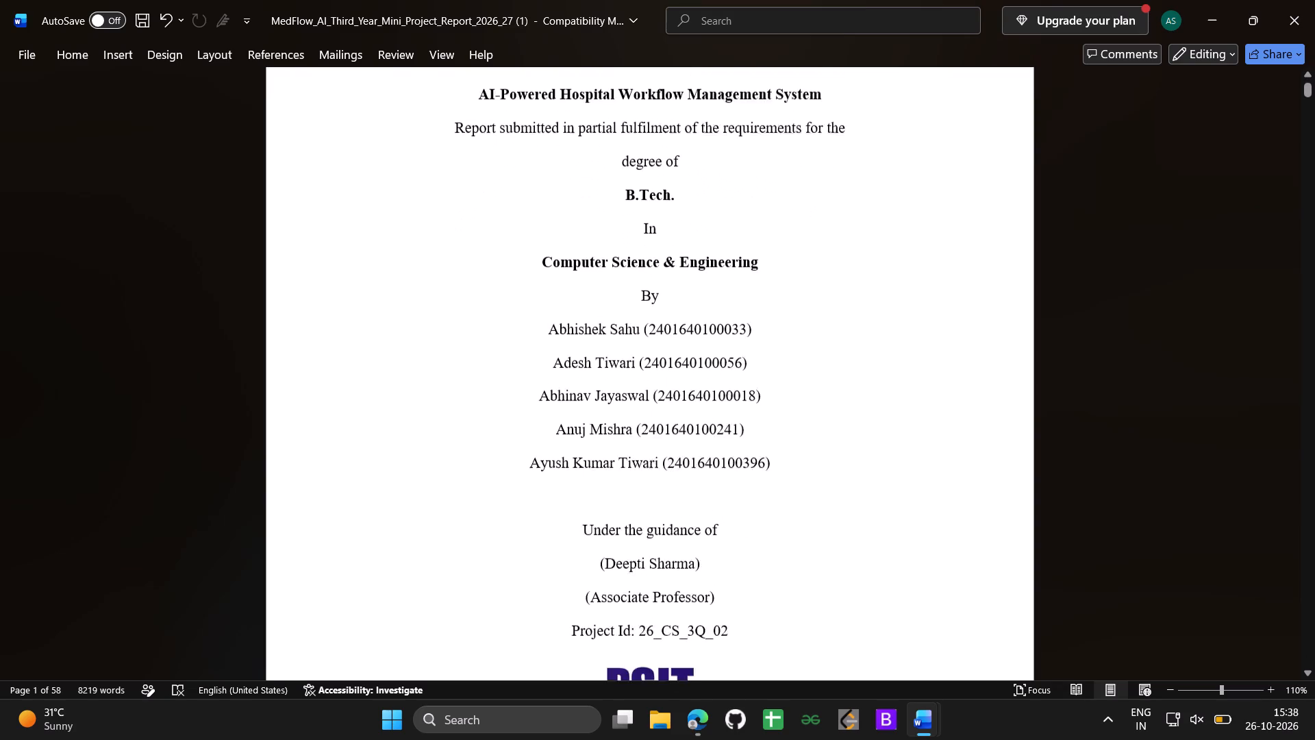
scroll(918, 484, down, 1)
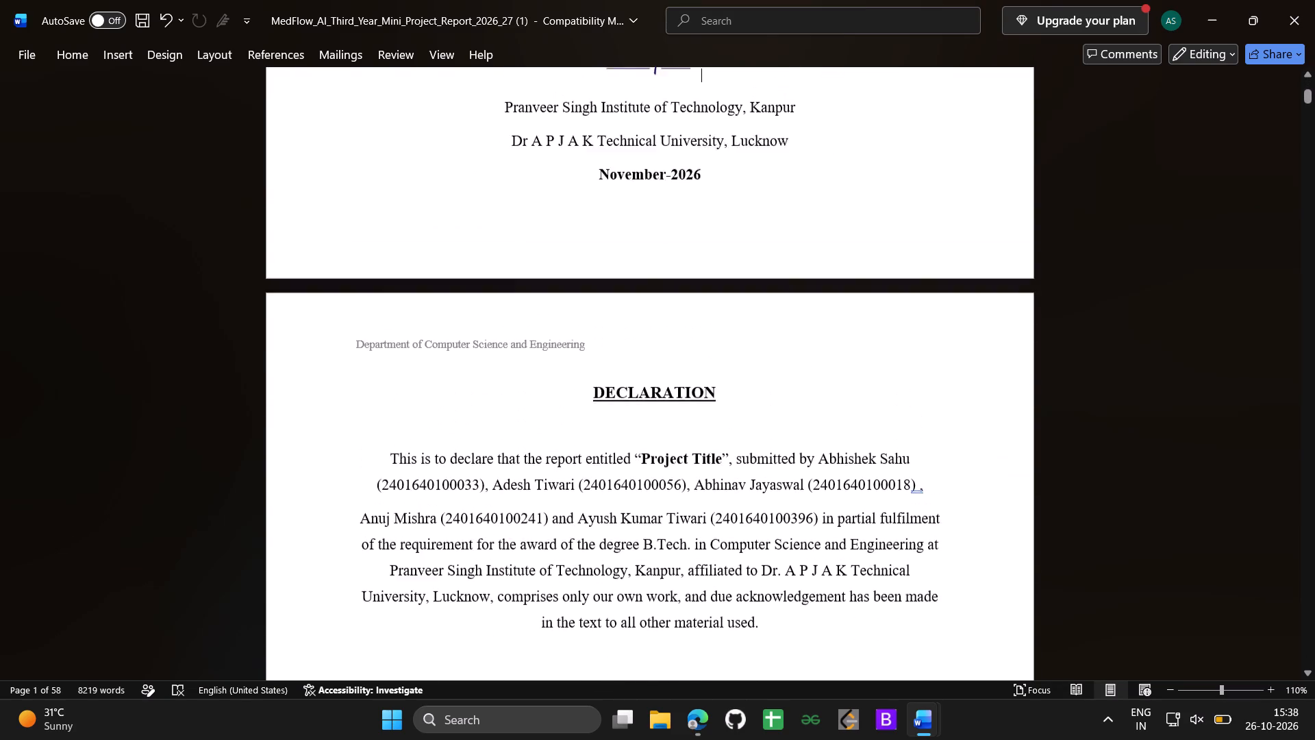
scroll(918, 484, down, 2)
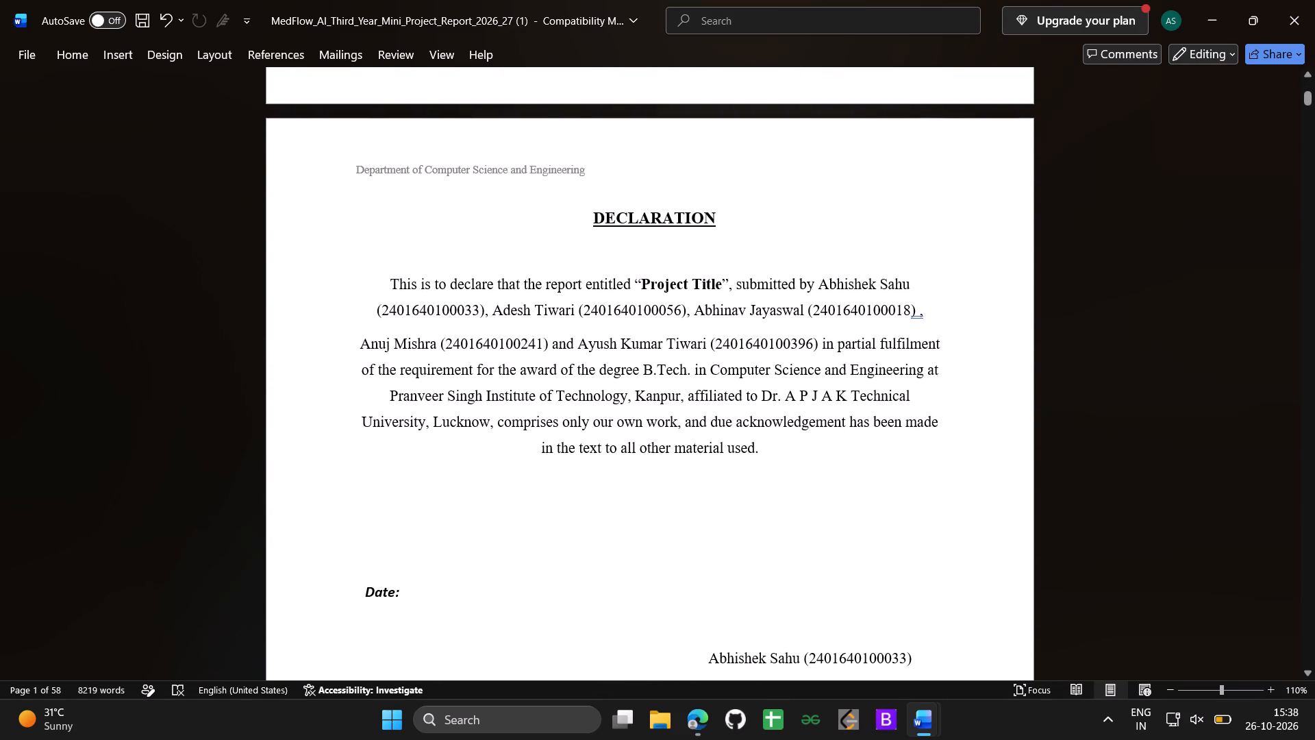
Replace the Project Title placeholder in the Declaration with MedFlow AI copied from the title page, keeping the sentence in one paragraph.
scroll(912, 441, up, 4)
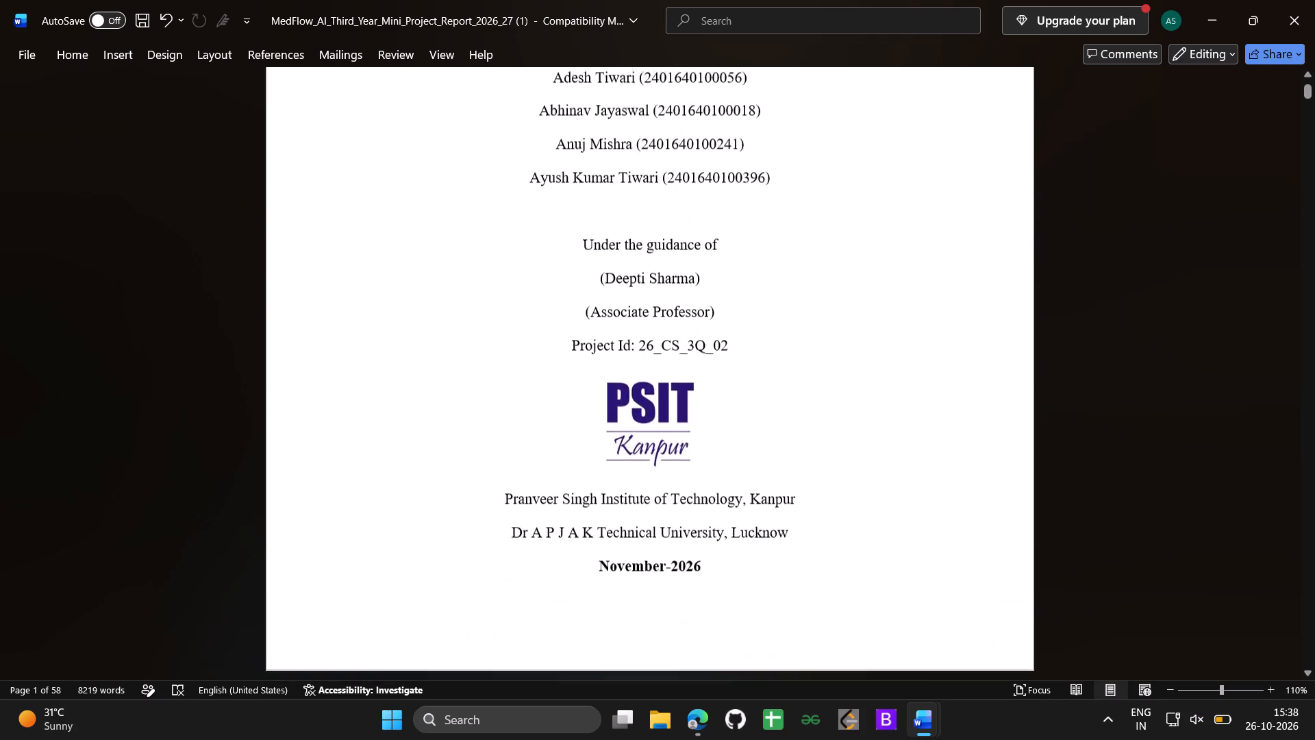
scroll(912, 441, up, 2)
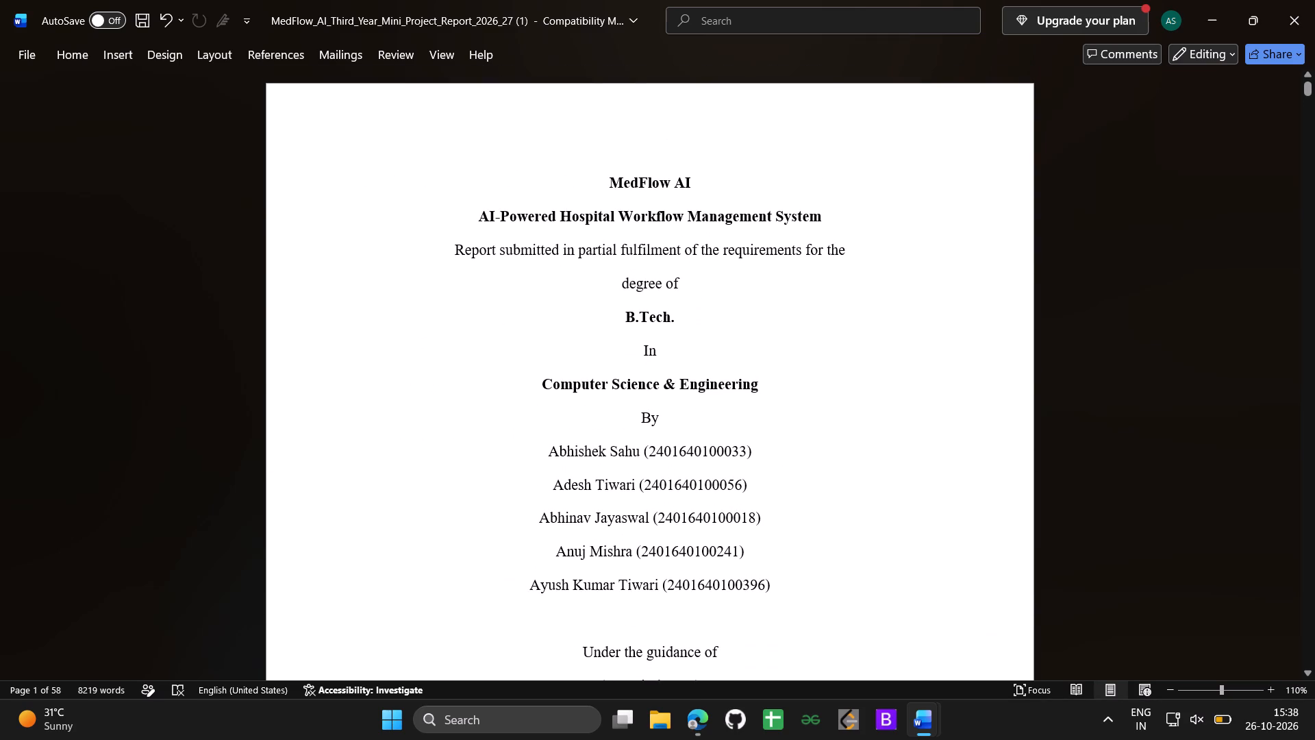
drag(610, 184, 691, 183)
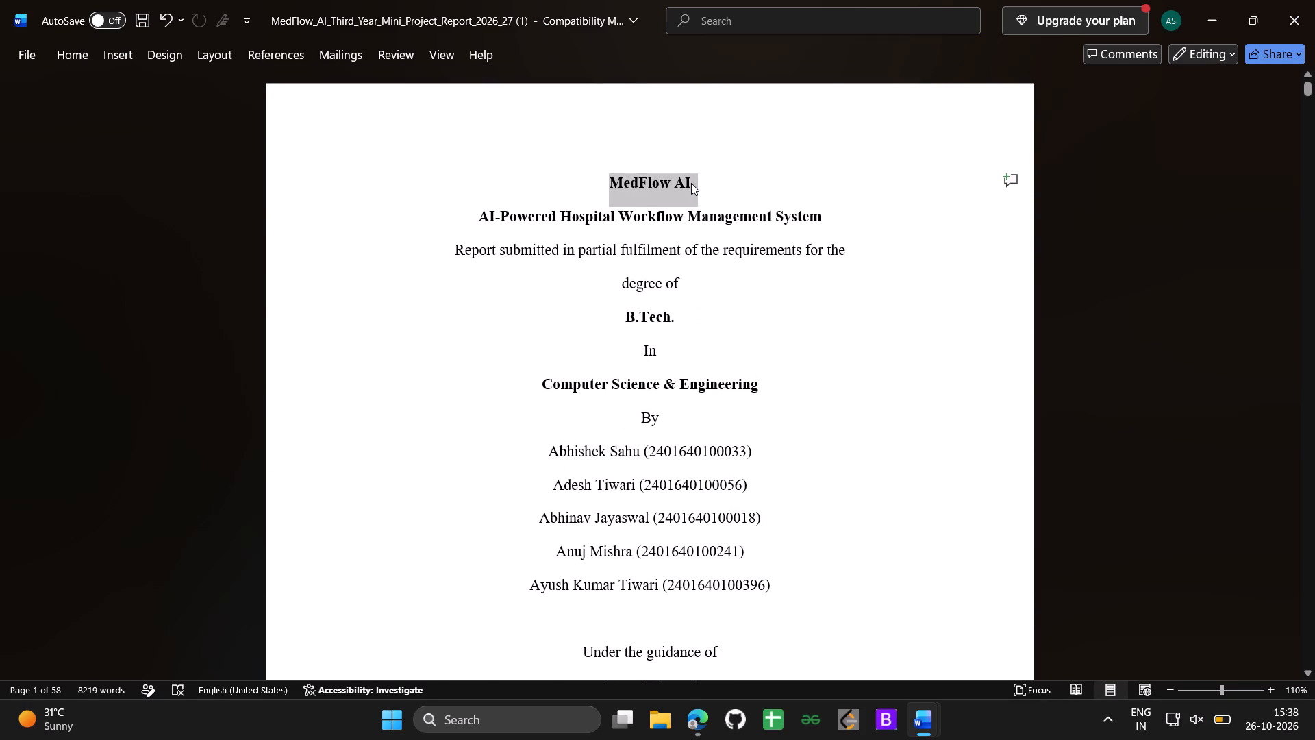
key(ctrl+c)
scroll(691, 183, down, 3)
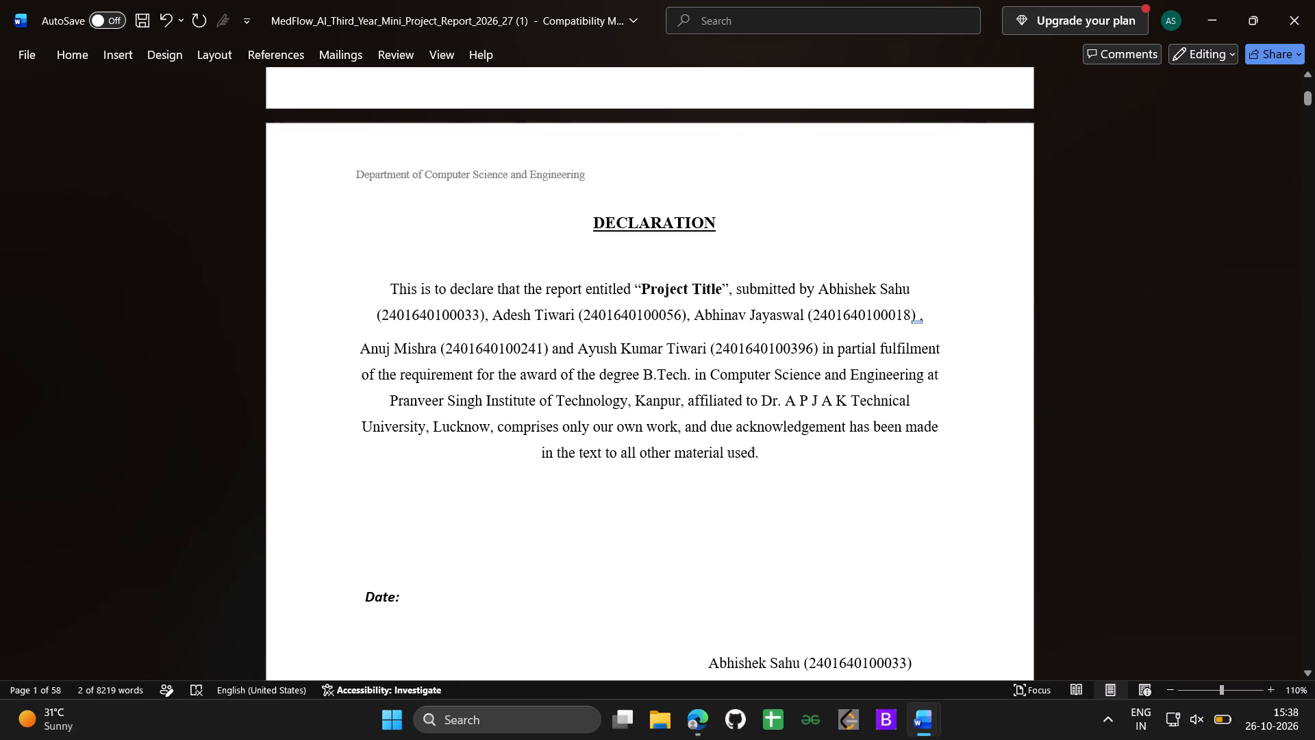
drag(643, 290, 710, 292)
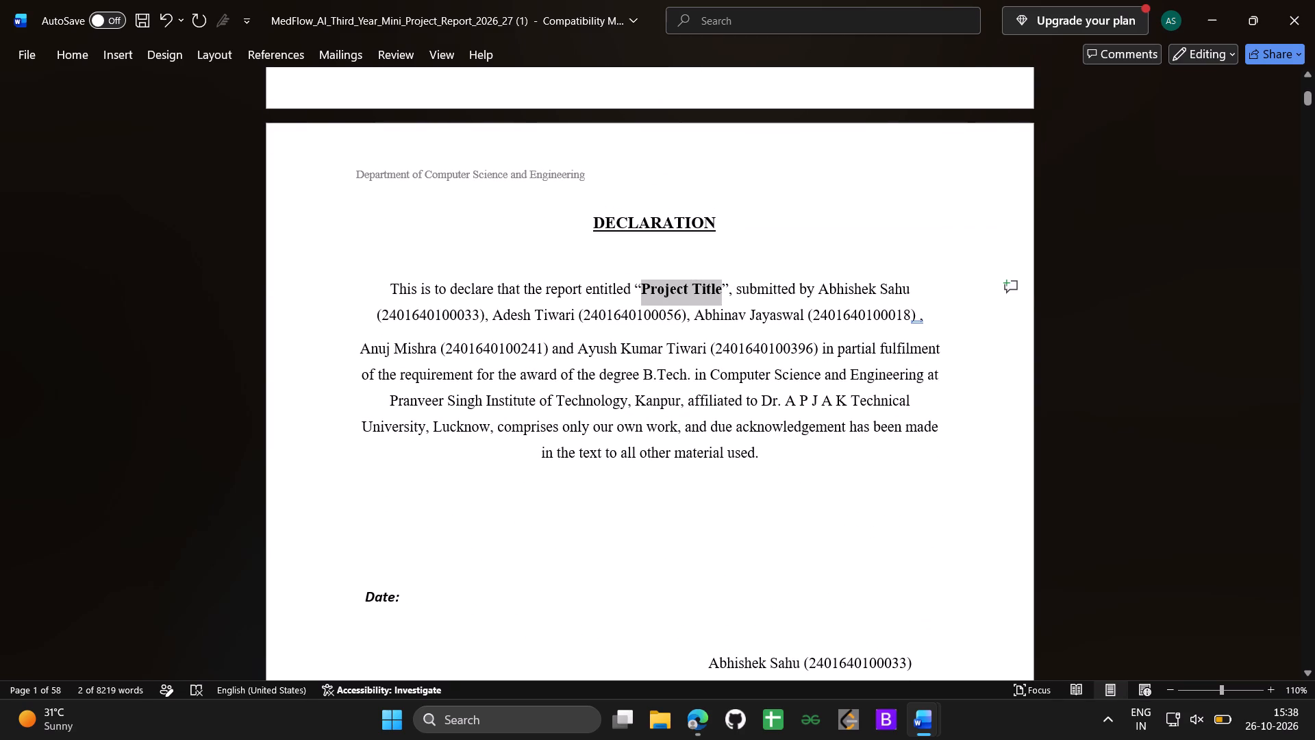
drag(710, 292, 714, 292)
key(ctrl+v)
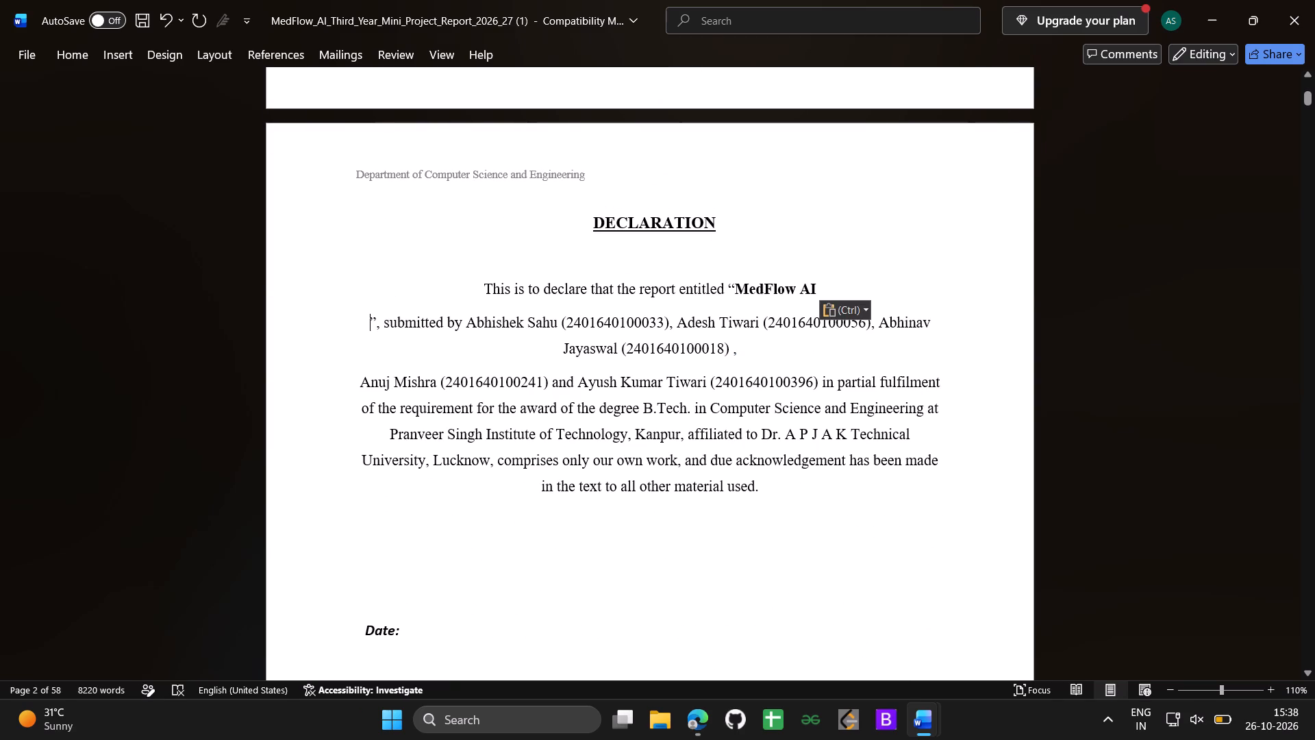
key(BackSpace)
key(BackSpace)
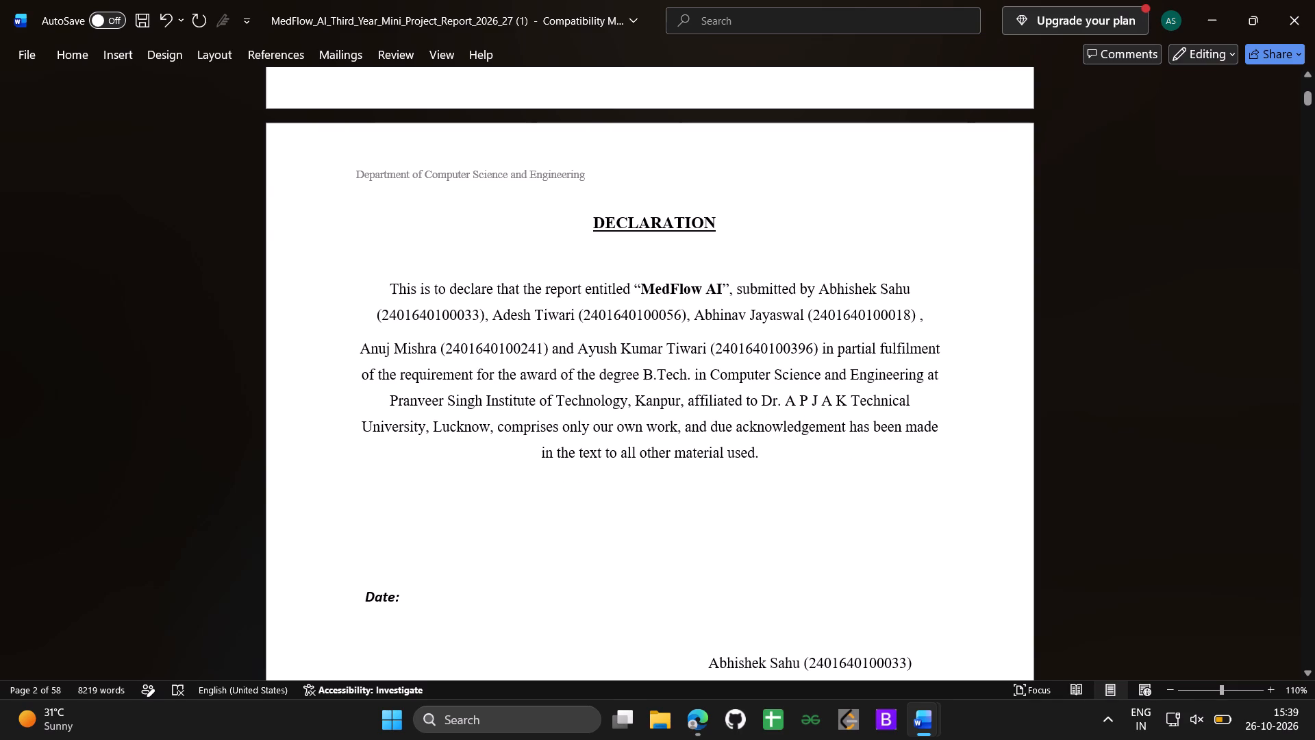
Review the title page and the Declaration page, including its Date line and student list, for remaining details to fill in.
scroll(744, 313, up, 2)
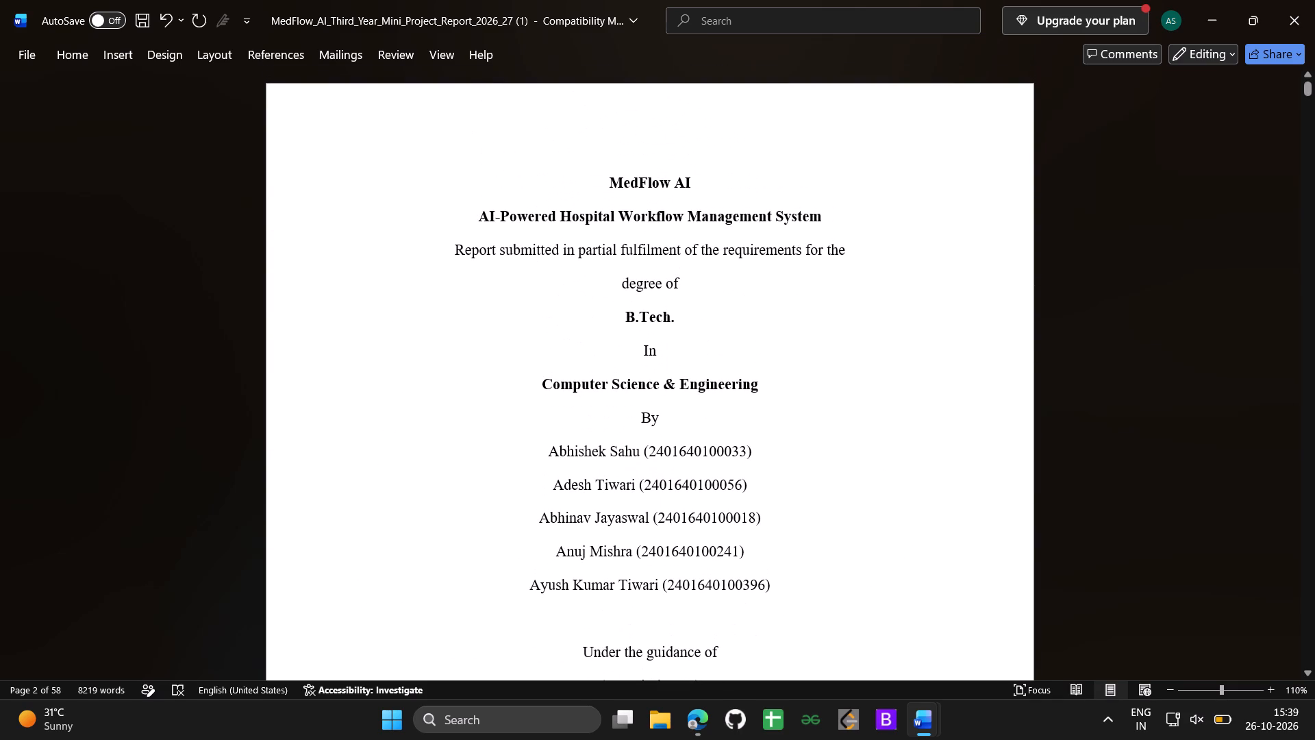
scroll(744, 313, down, 1)
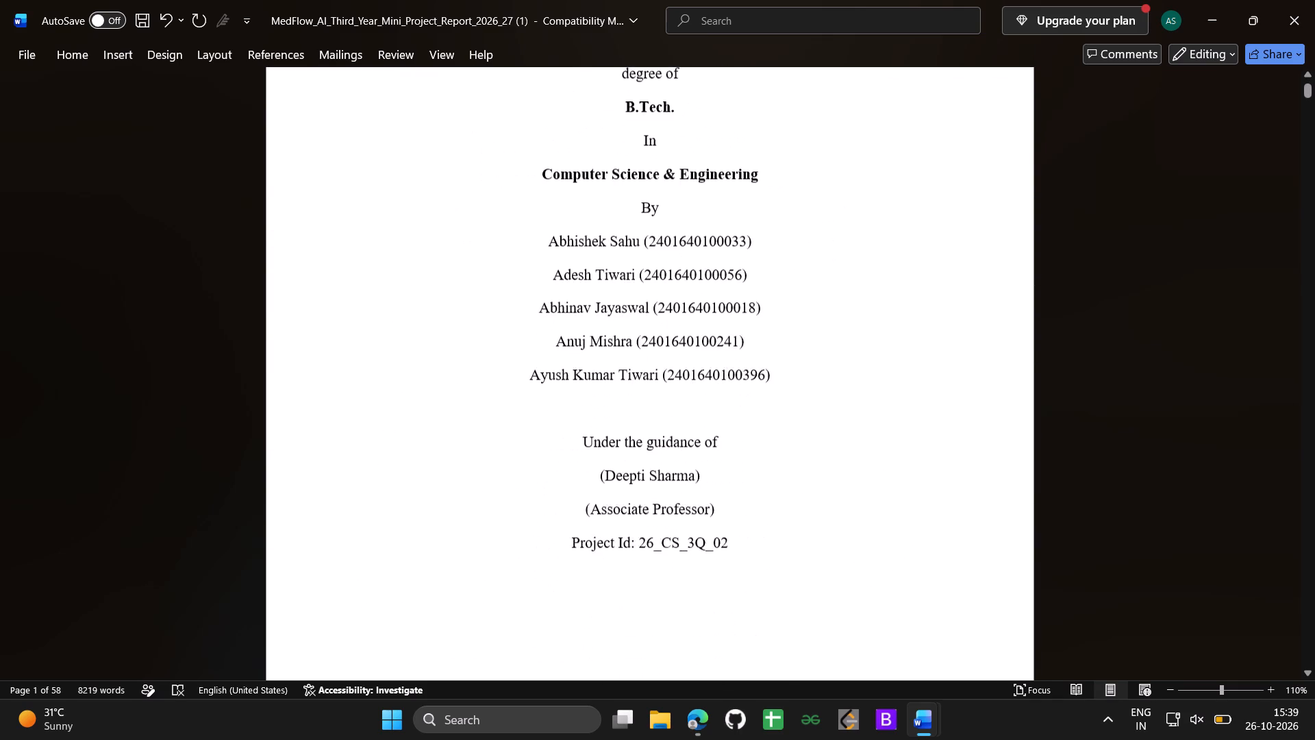
scroll(744, 313, down, 1)
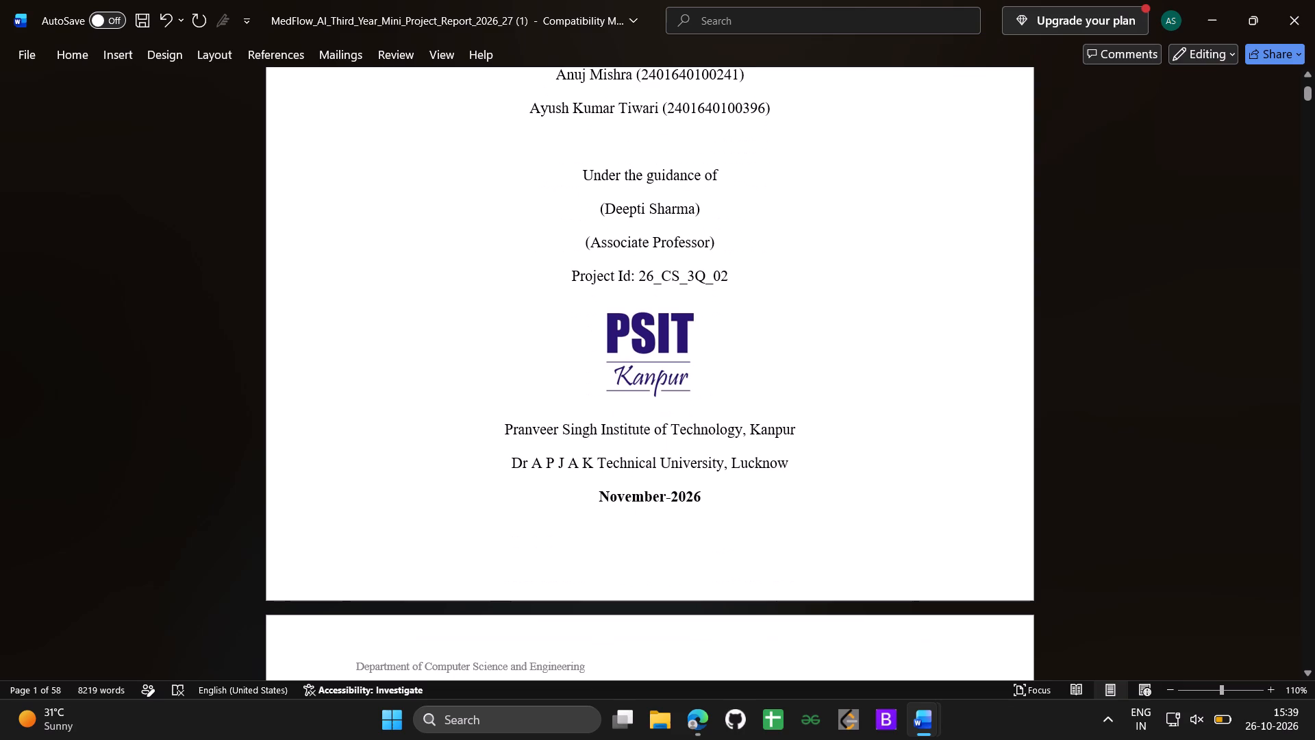
scroll(744, 313, down, 2)
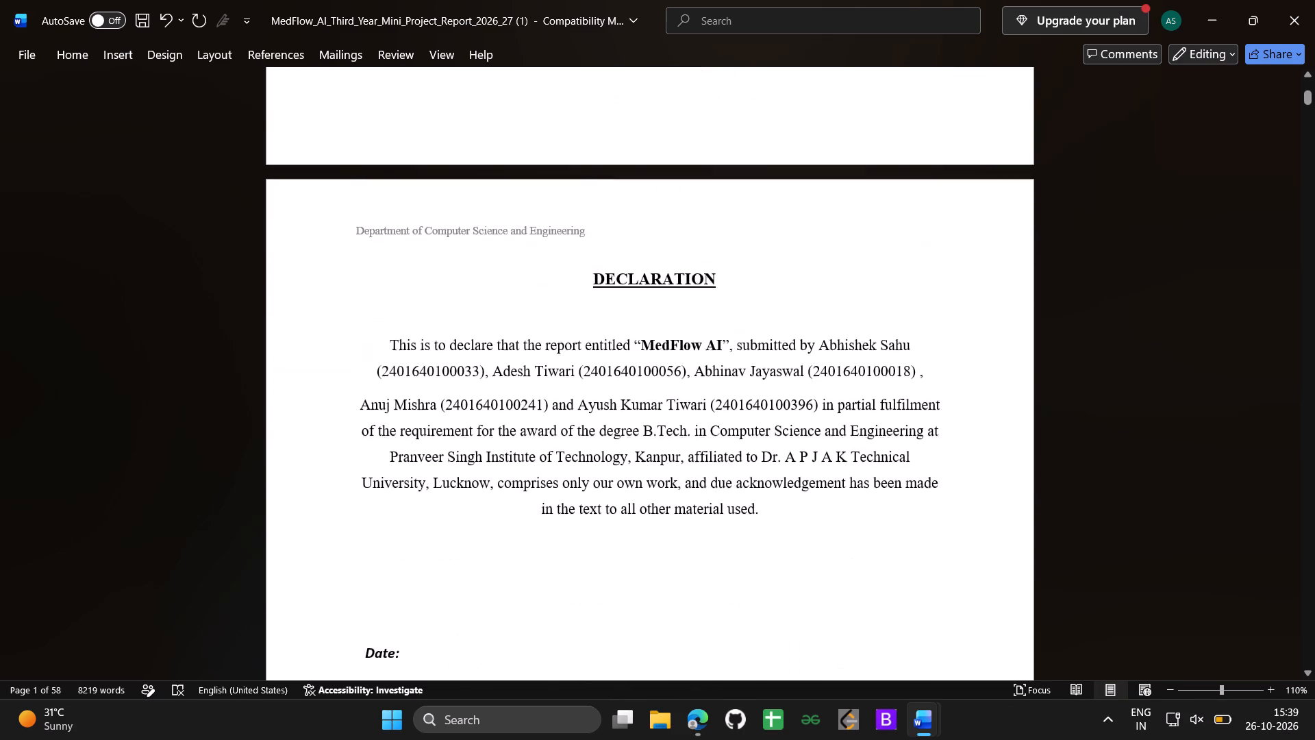
scroll(744, 313, down, 1)
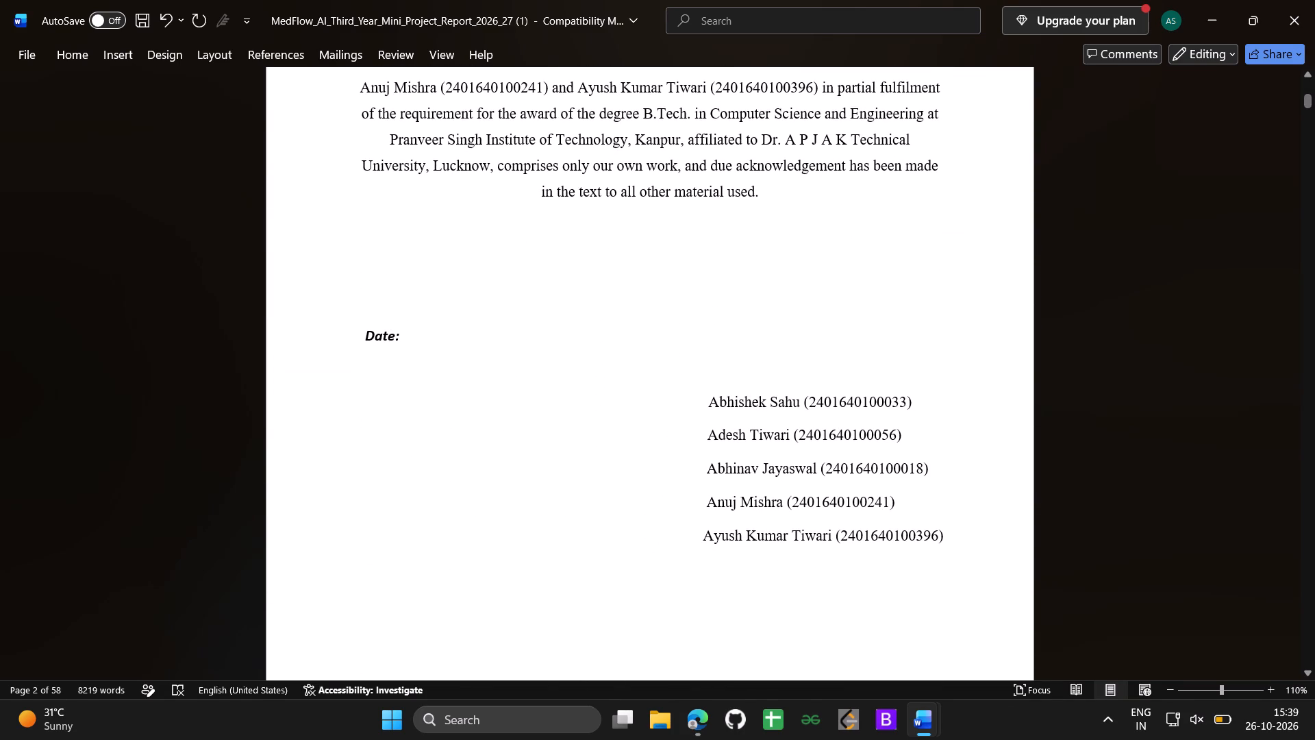
click(418, 336)
scroll(418, 336, up, 1)
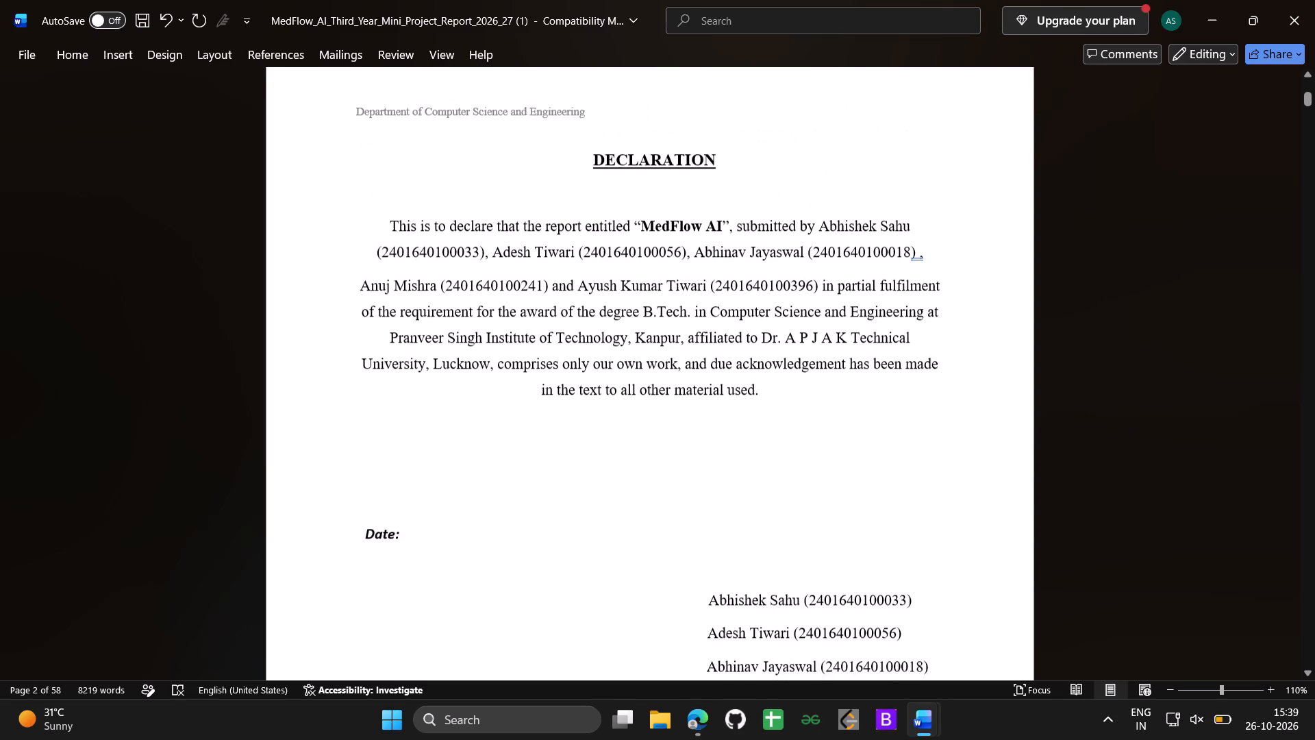
scroll(418, 336, down, 1)
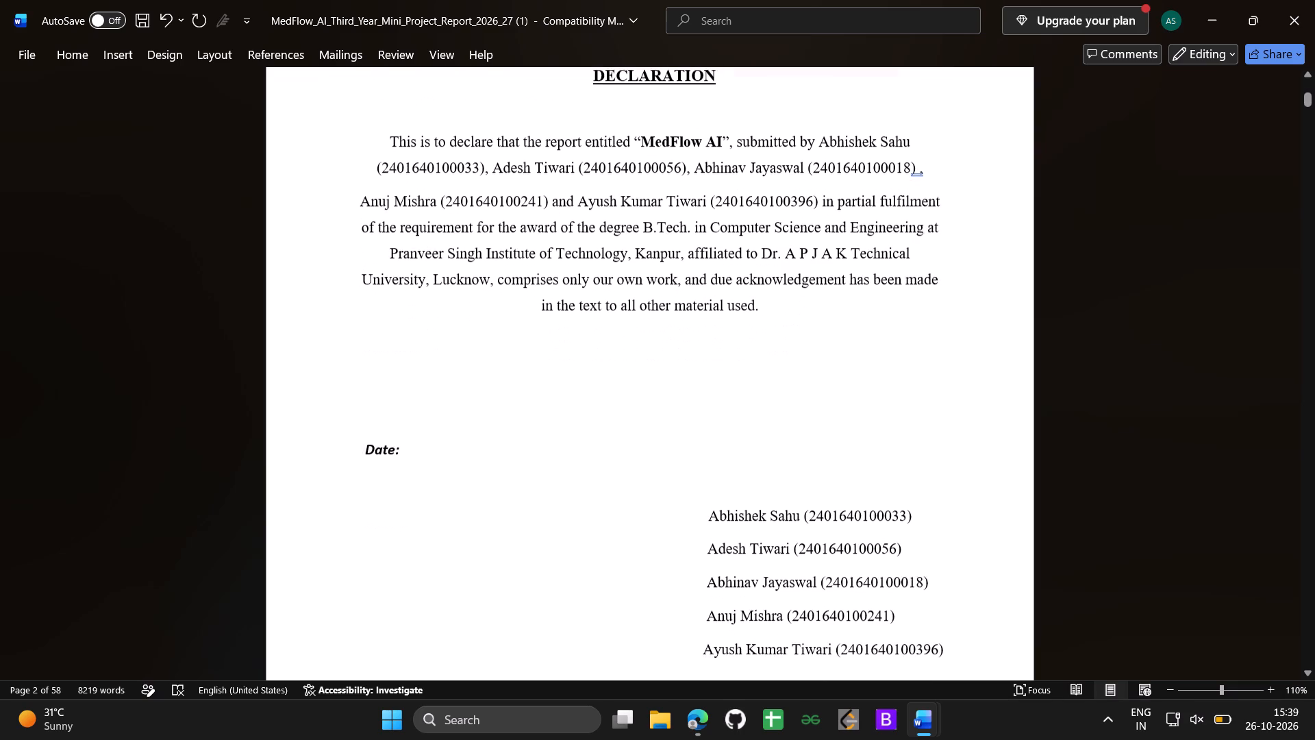
Recheck the title page's project title, student list, guide details and submission date against the Declaration page's text.
scroll(418, 336, up, 2)
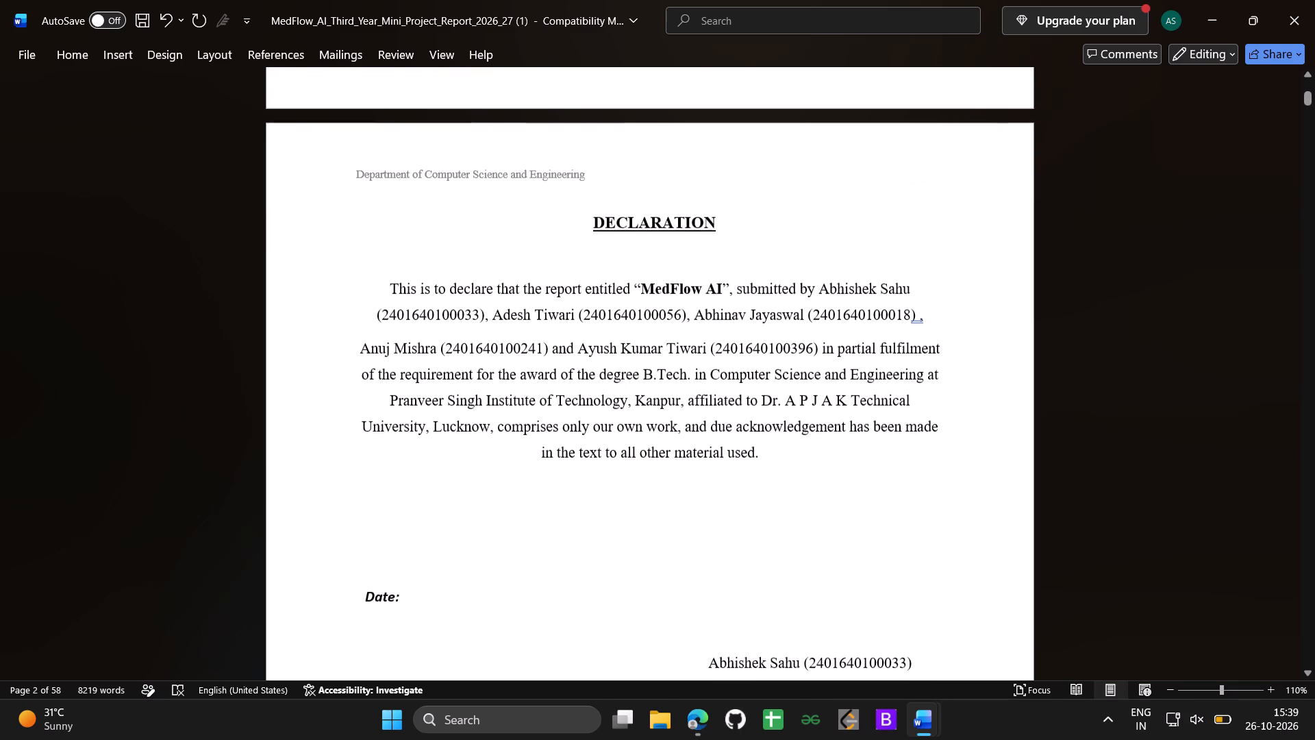
scroll(418, 336, up, 3)
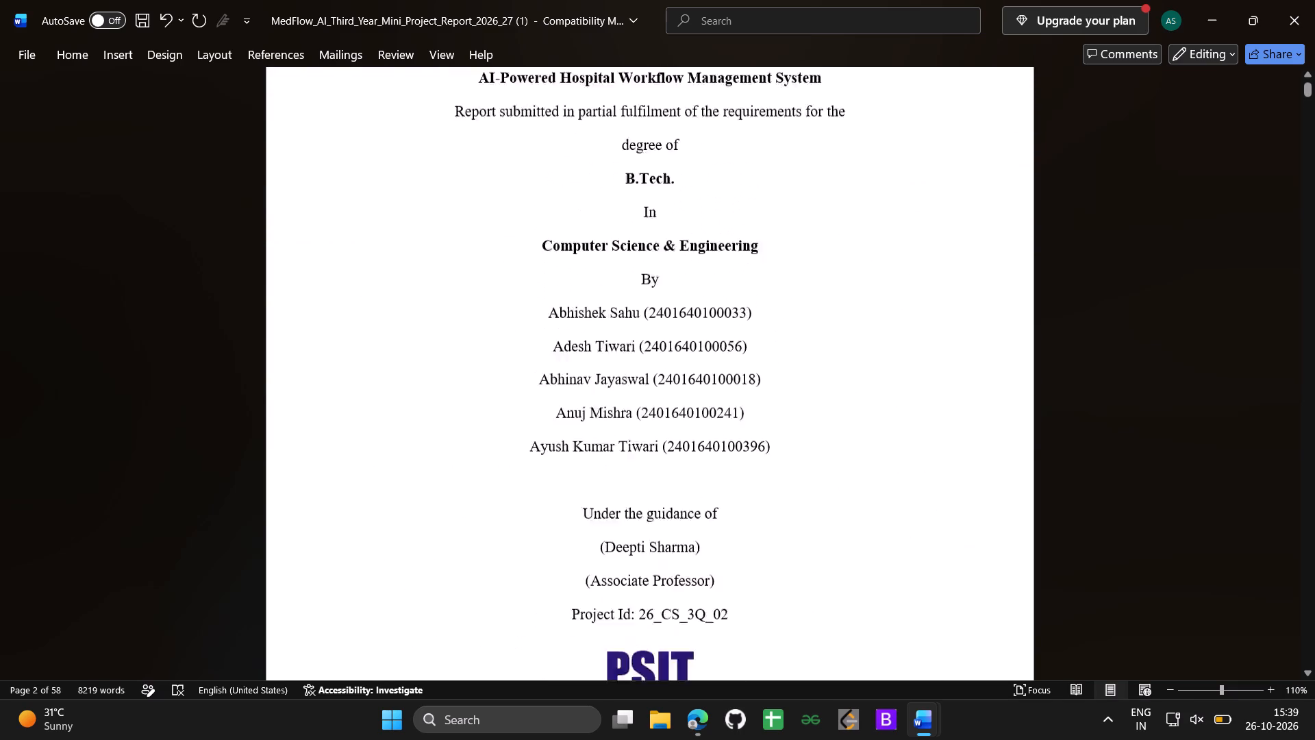
scroll(418, 336, up, 1)
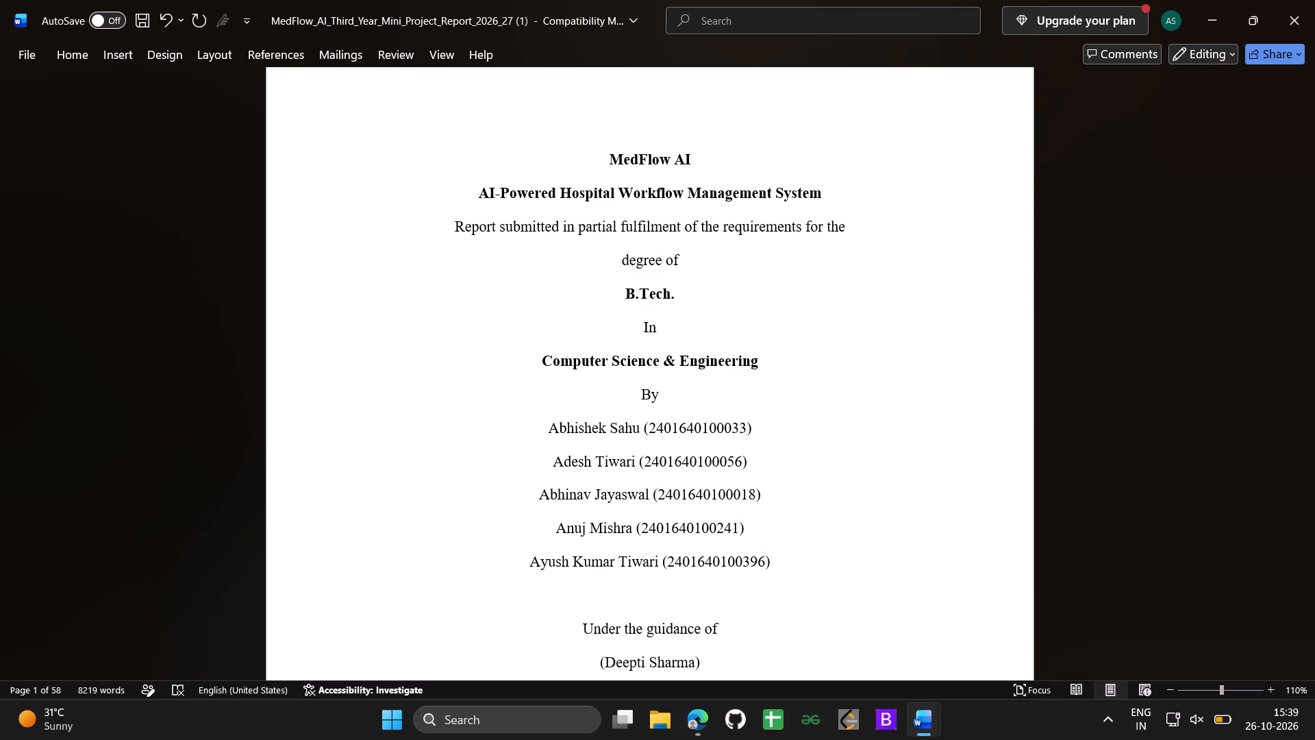
scroll(418, 336, down, 2)
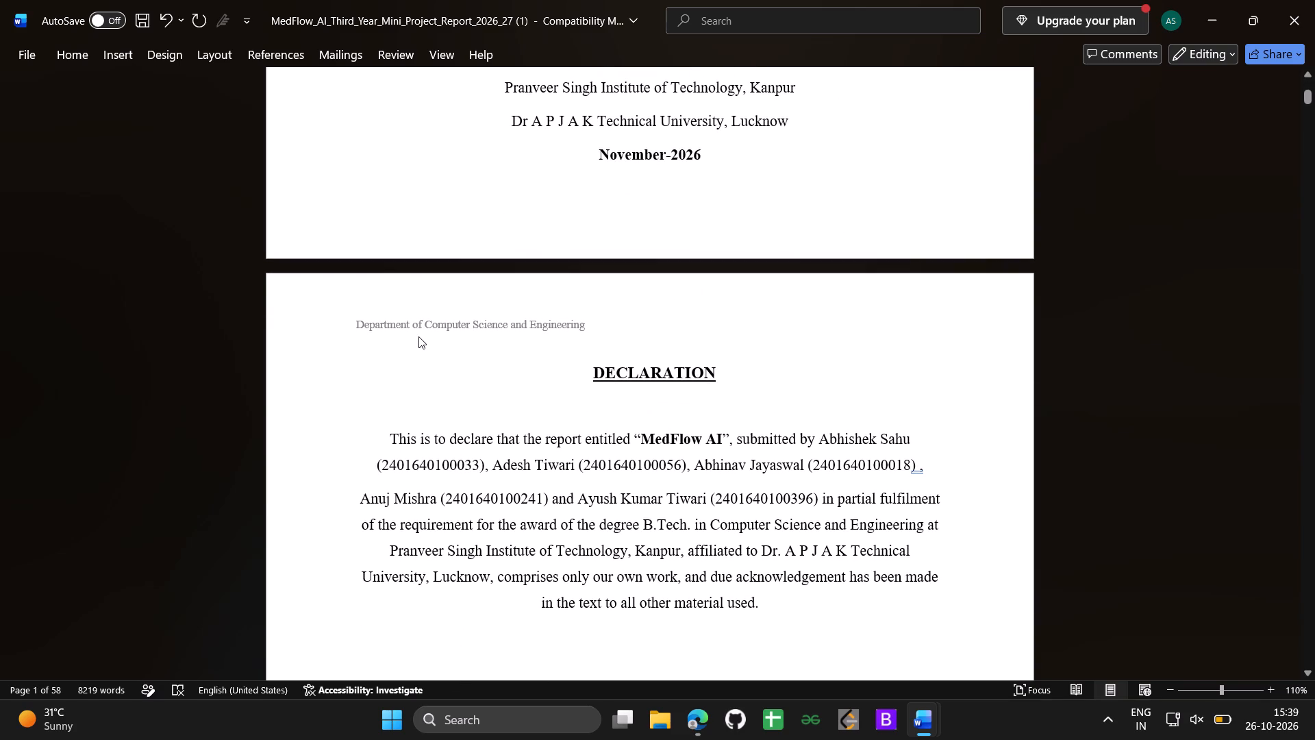
scroll(418, 336, up, 3)
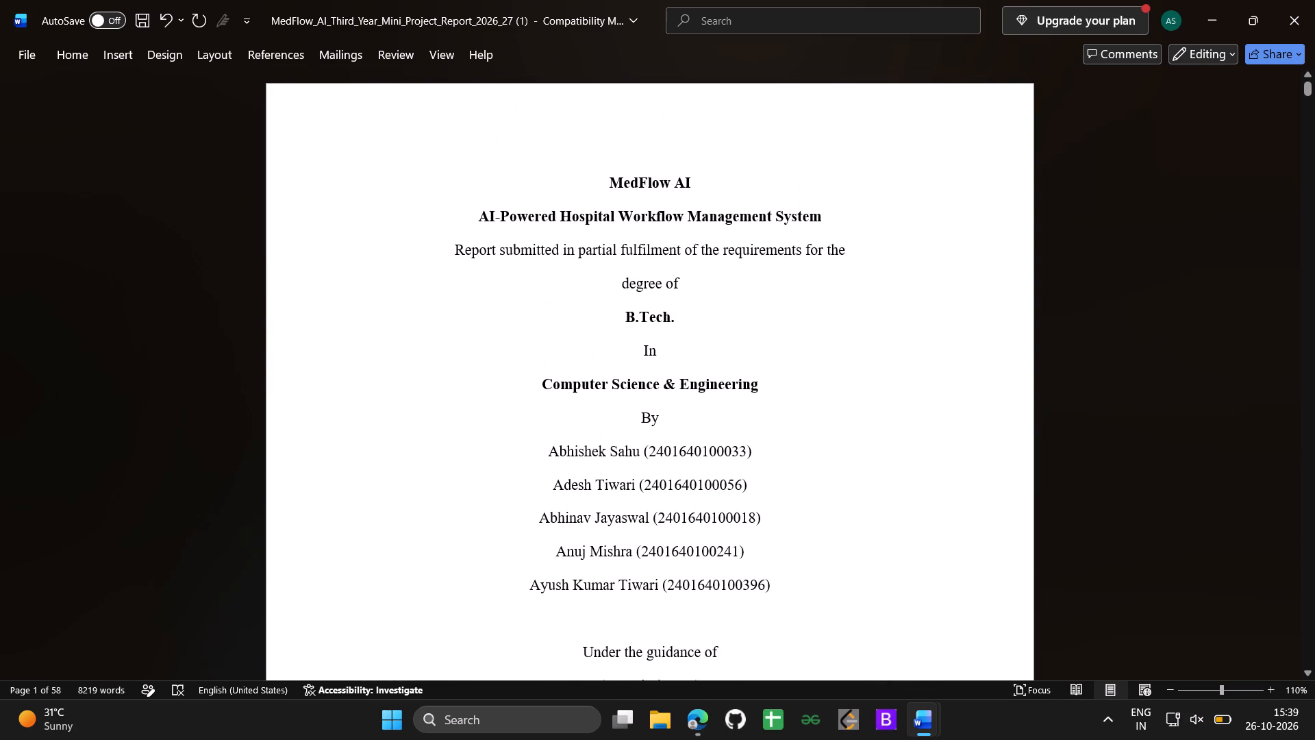
scroll(418, 336, down, 3)
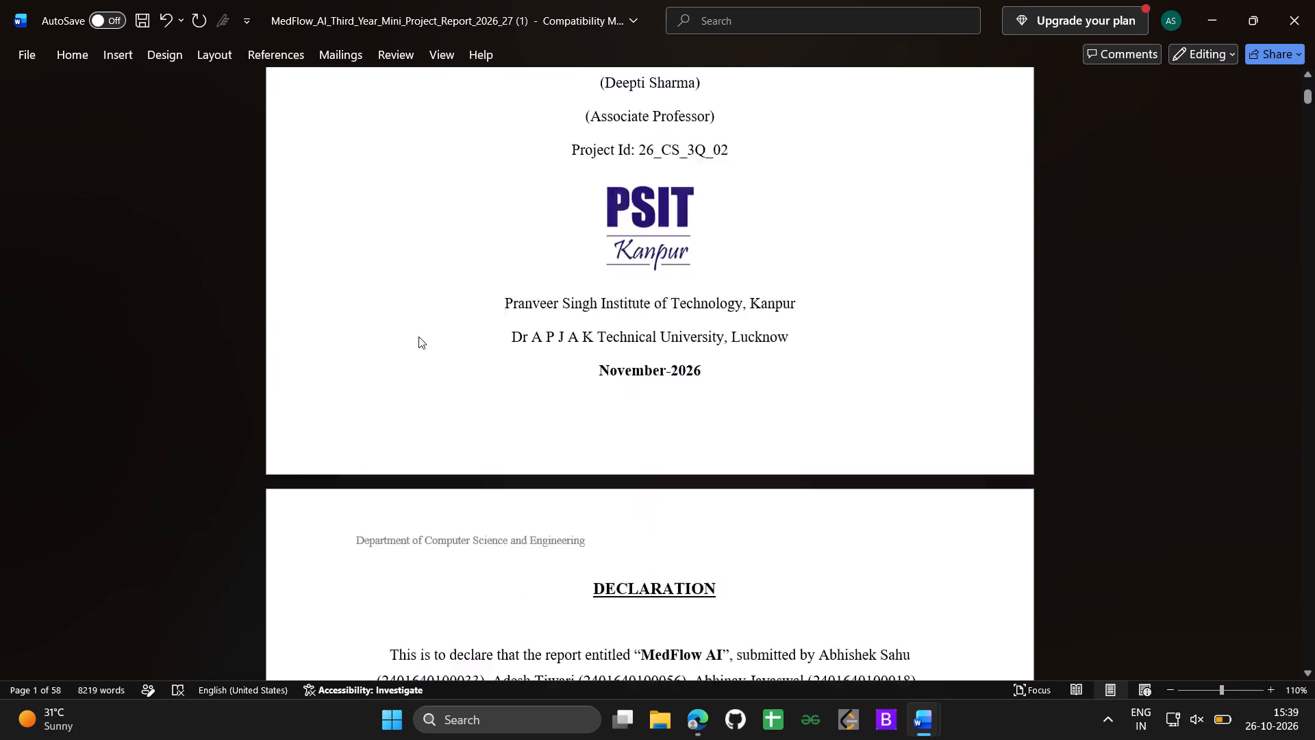
scroll(418, 336, down, 3)
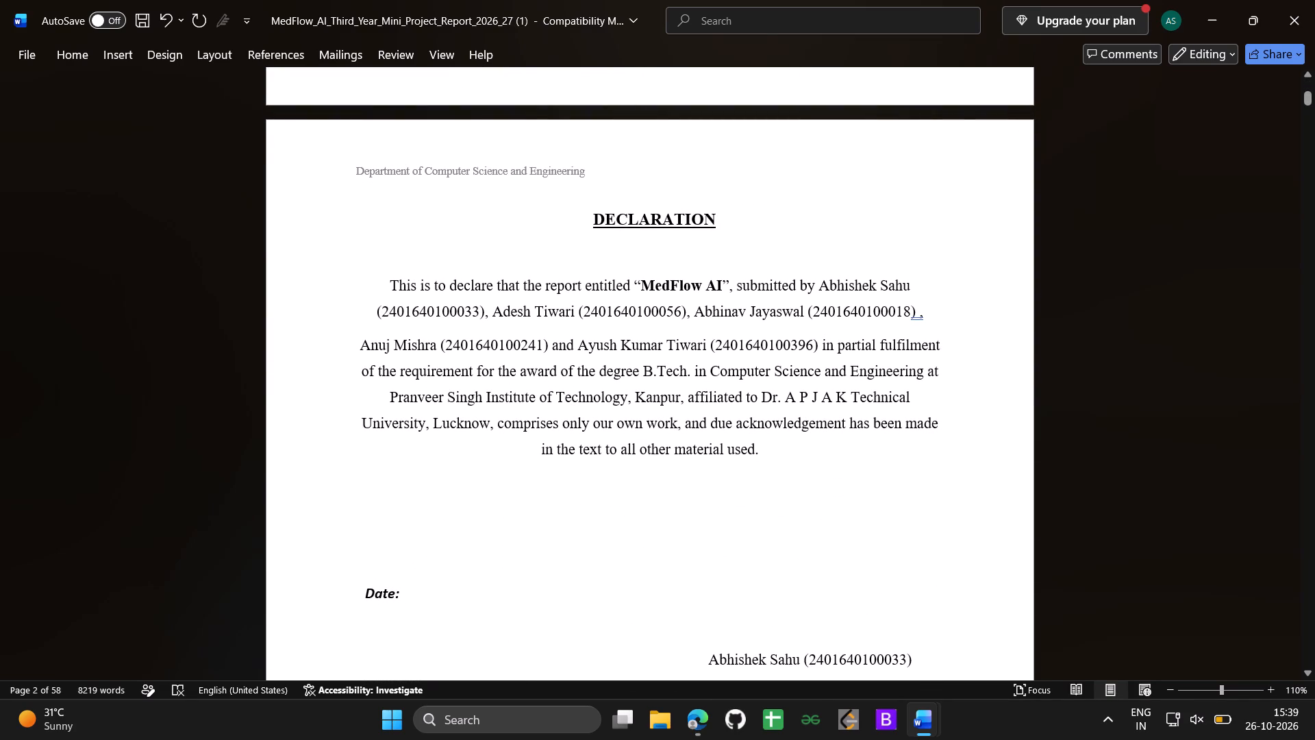
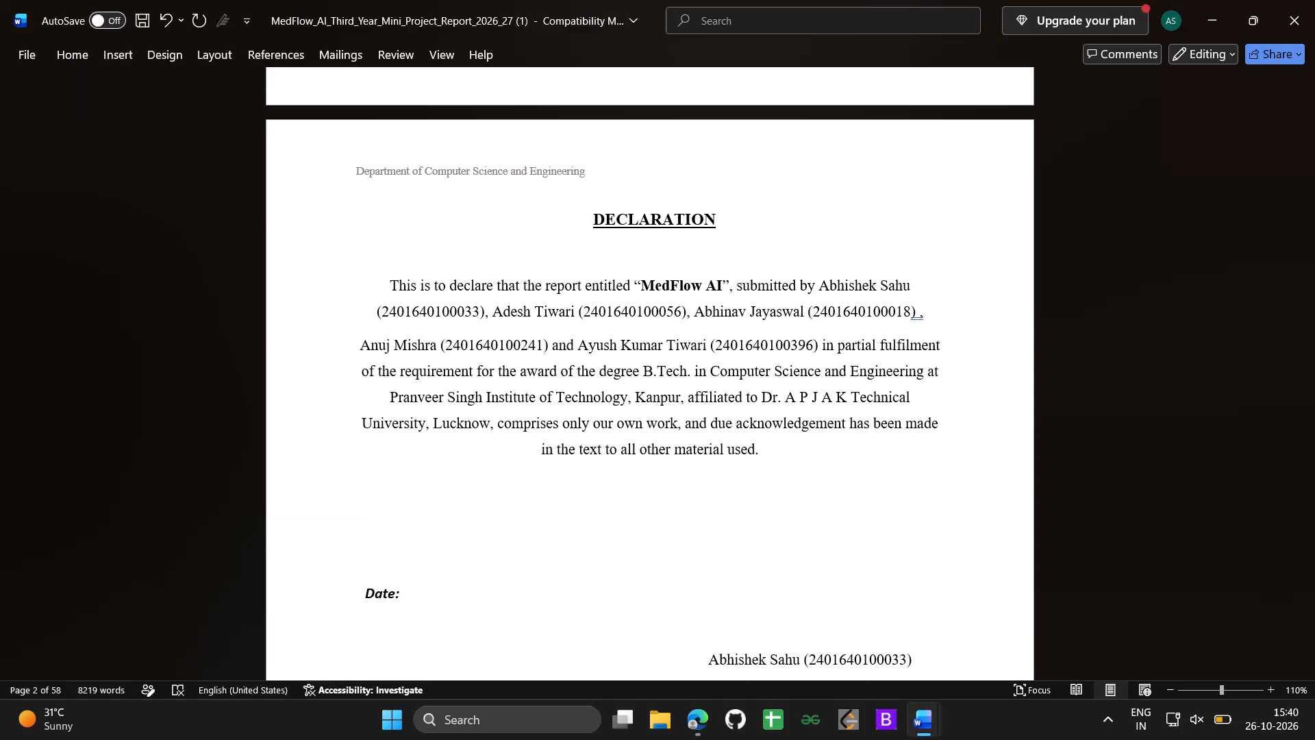
Review the end of the Declaration page and the Certificate page for details still missing.
scroll(418, 336, down, 1)
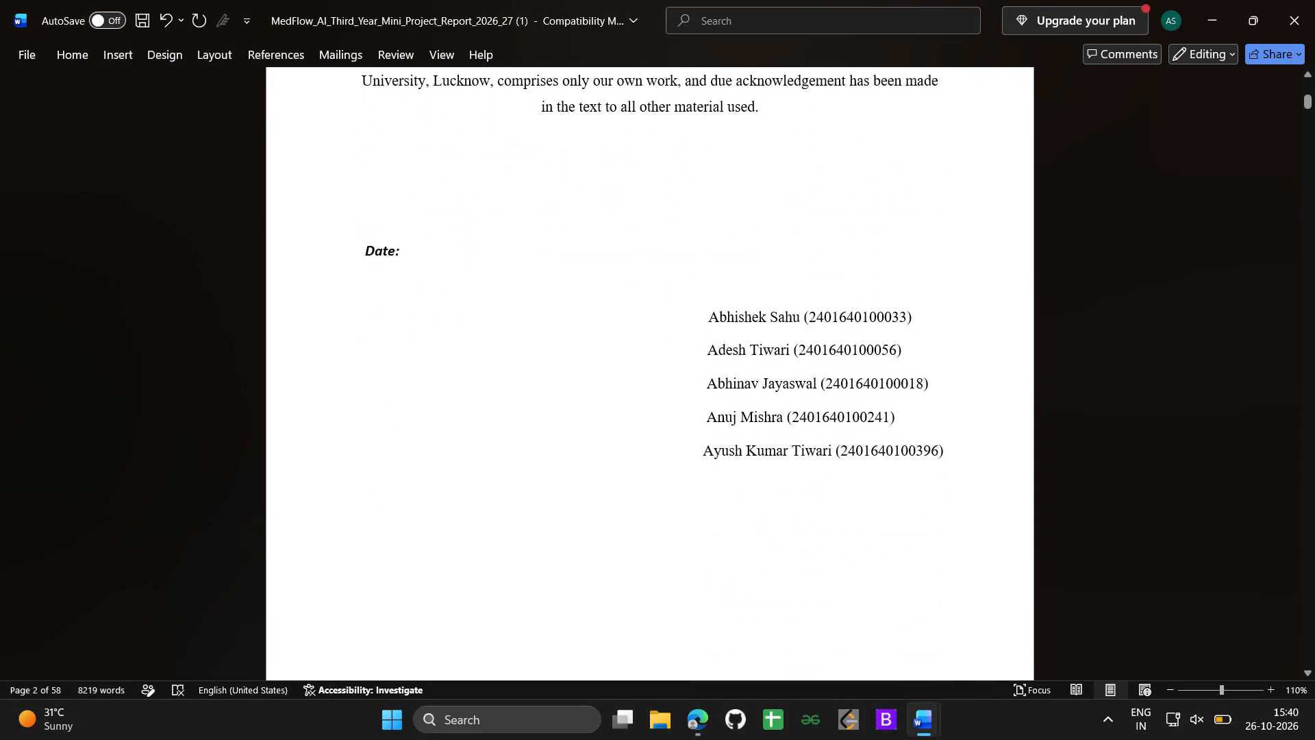
scroll(418, 336, down, 1)
scroll(418, 336, up, 1)
scroll(418, 336, down, 1)
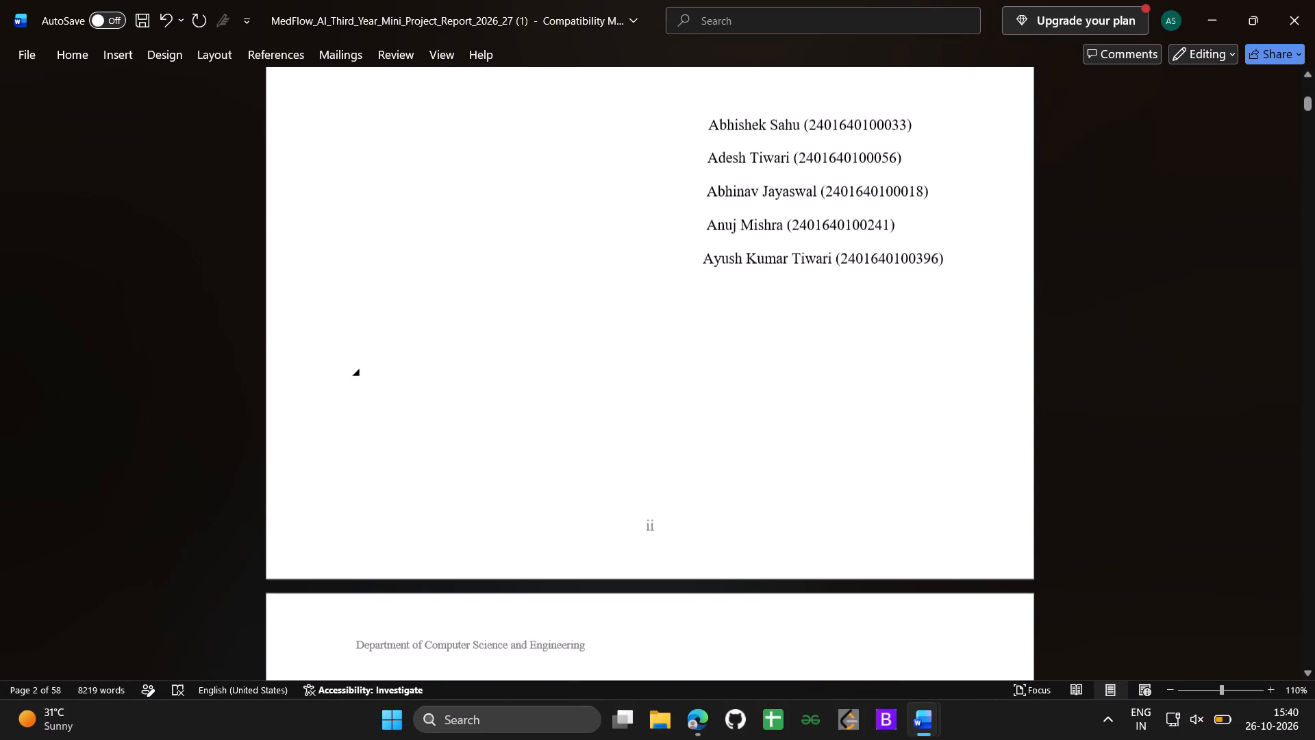
scroll(418, 336, down, 1)
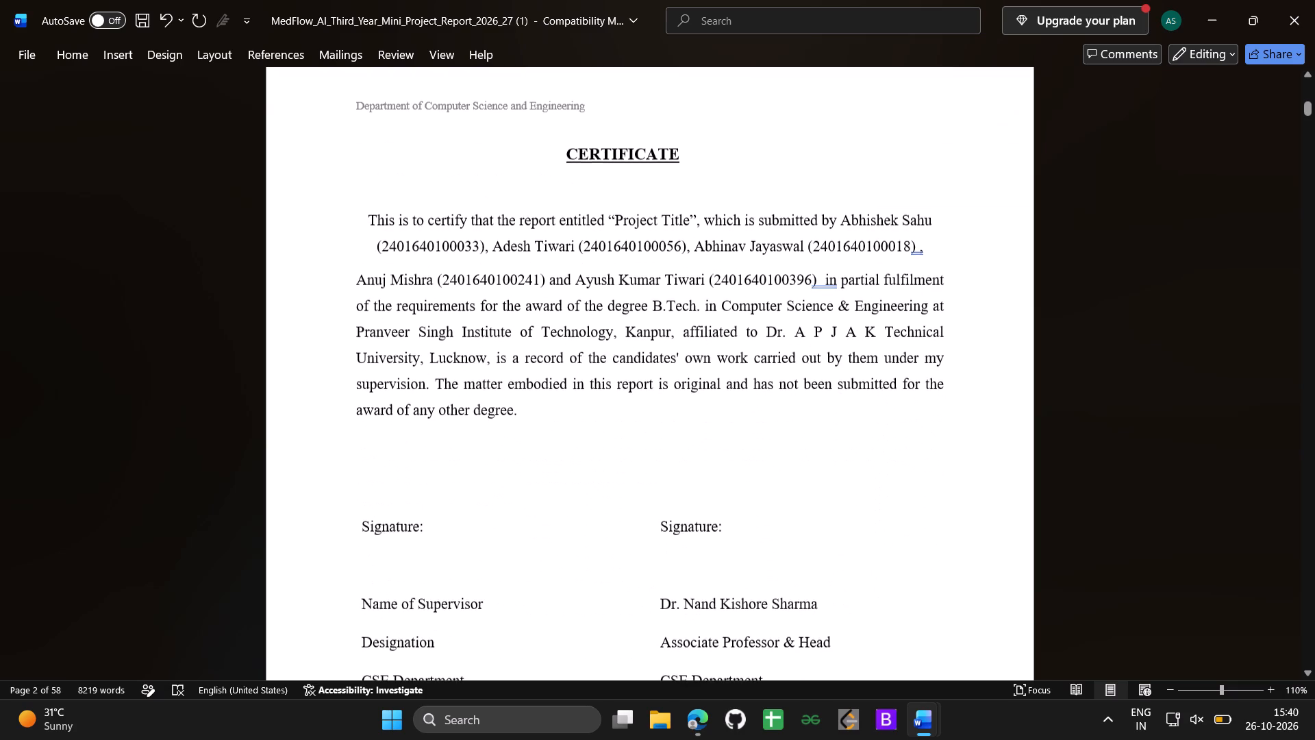
scroll(418, 336, down, 2)
scroll(418, 336, up, 2)
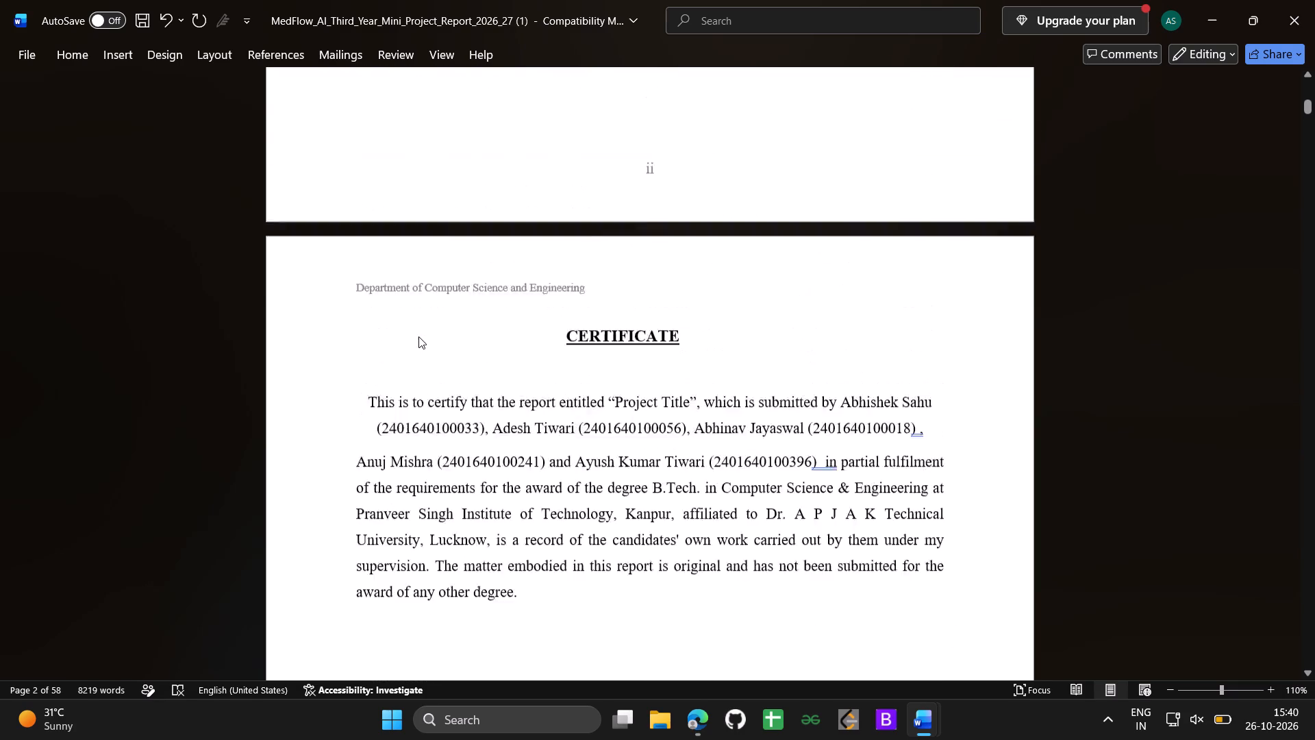
Replace the Project Title placeholder in the Certificate with MedFlow AI in bold, copied from the Declaration.
right_click(418, 336)
drag(615, 489, 653, 486)
scroll(664, 360, up, 1)
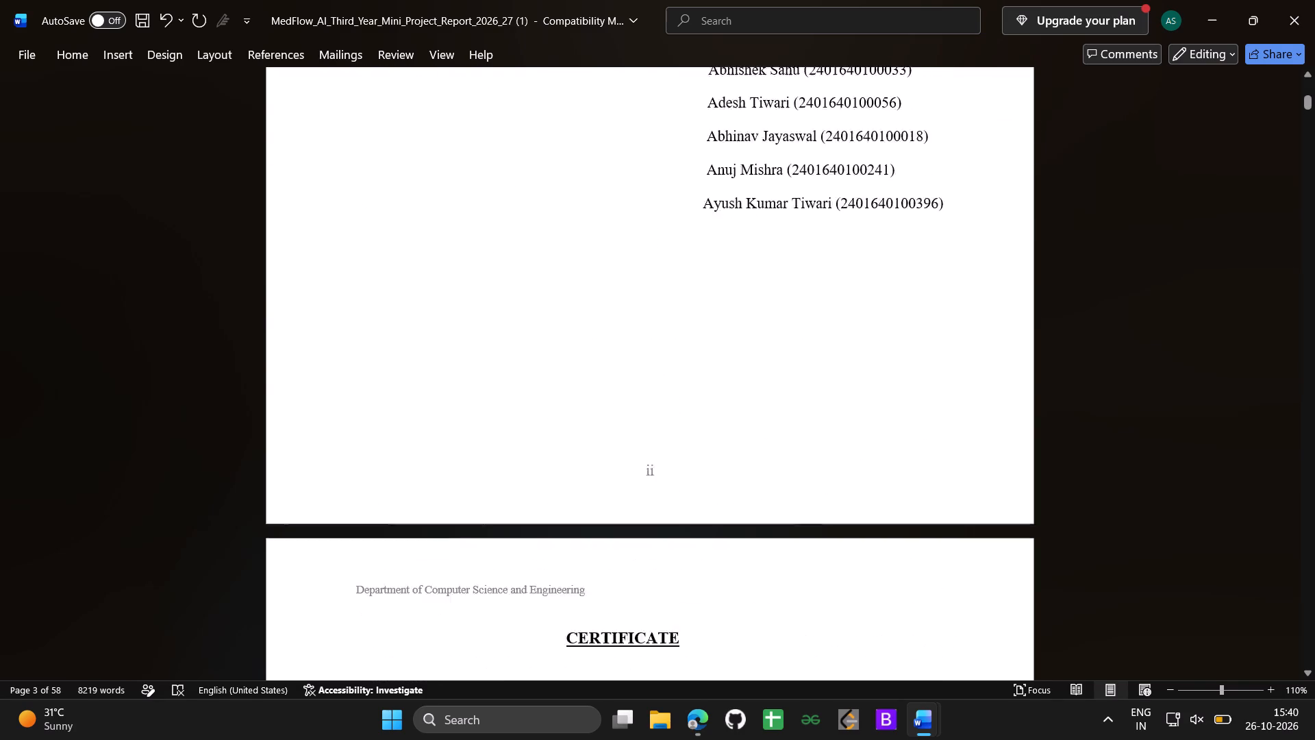
scroll(664, 360, up, 2)
scroll(664, 360, down, 1)
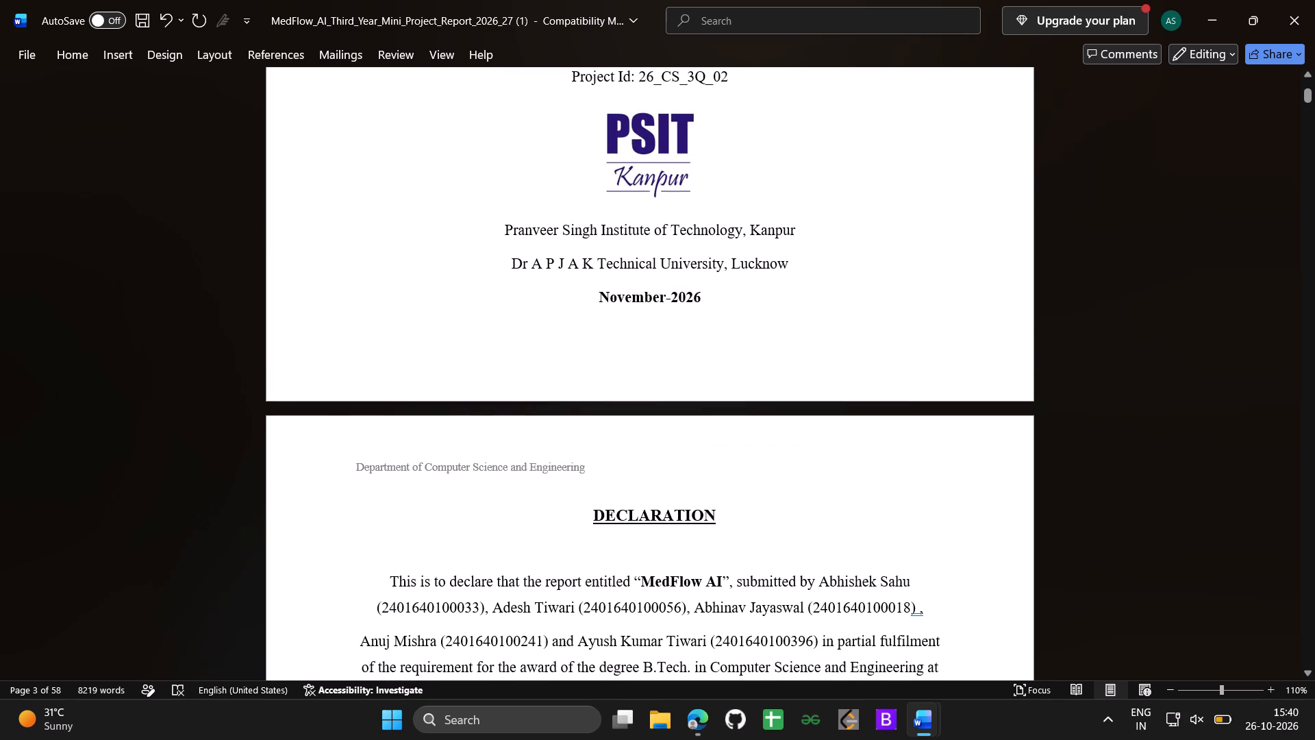
drag(644, 580, 721, 579)
key(ctrl+c)
scroll(721, 579, down, 3)
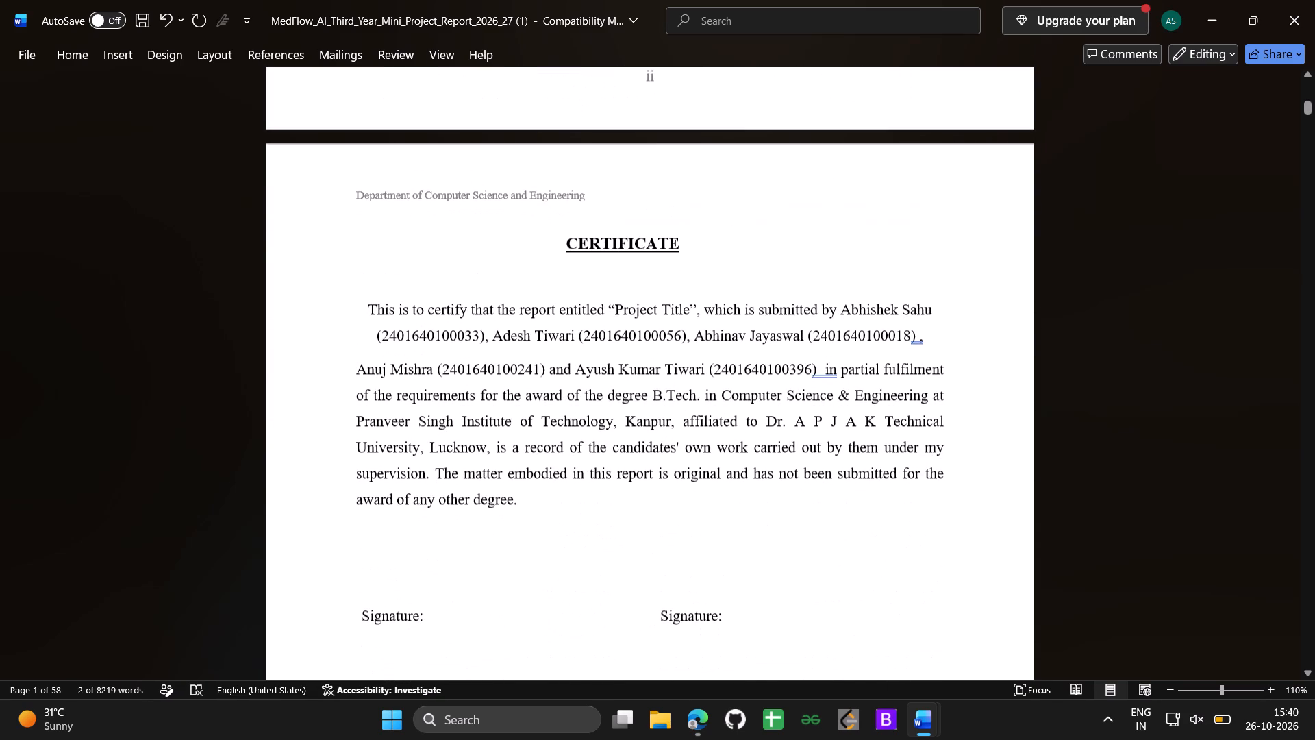
drag(616, 311, 681, 320)
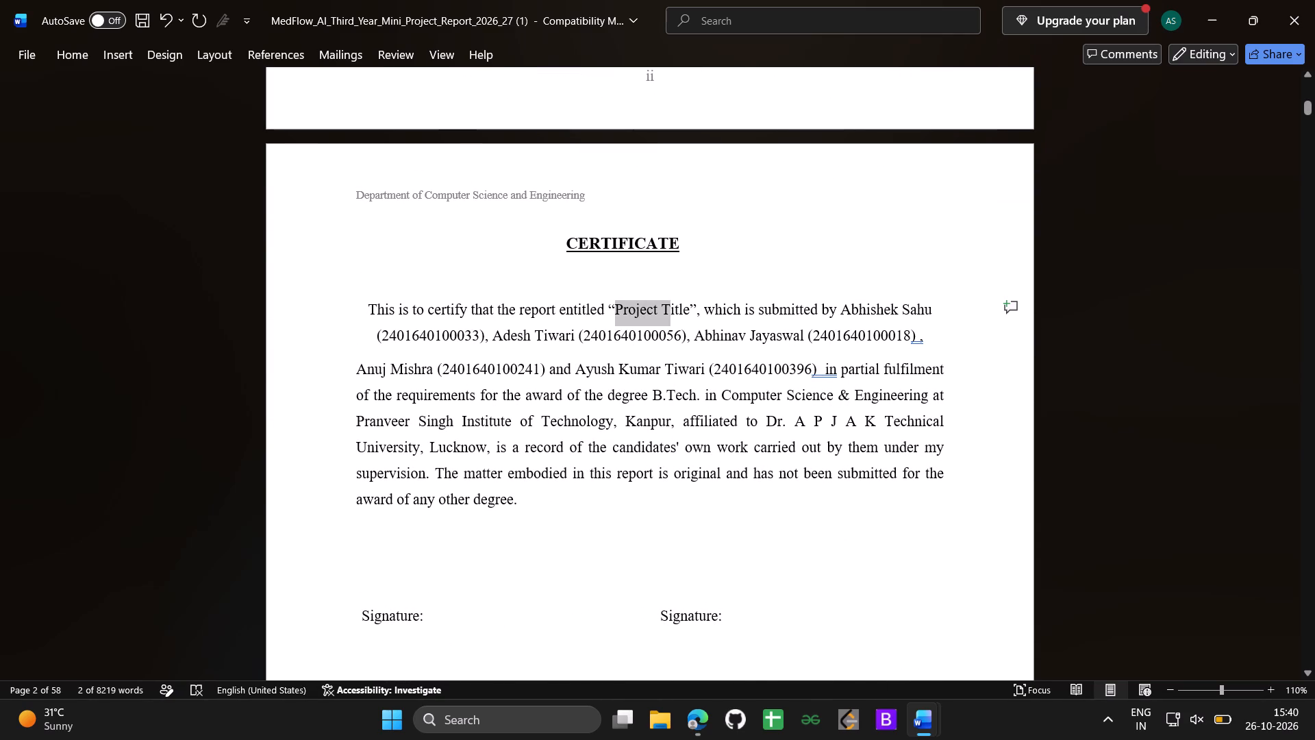
drag(681, 320, 690, 317)
key(ctrl+v)
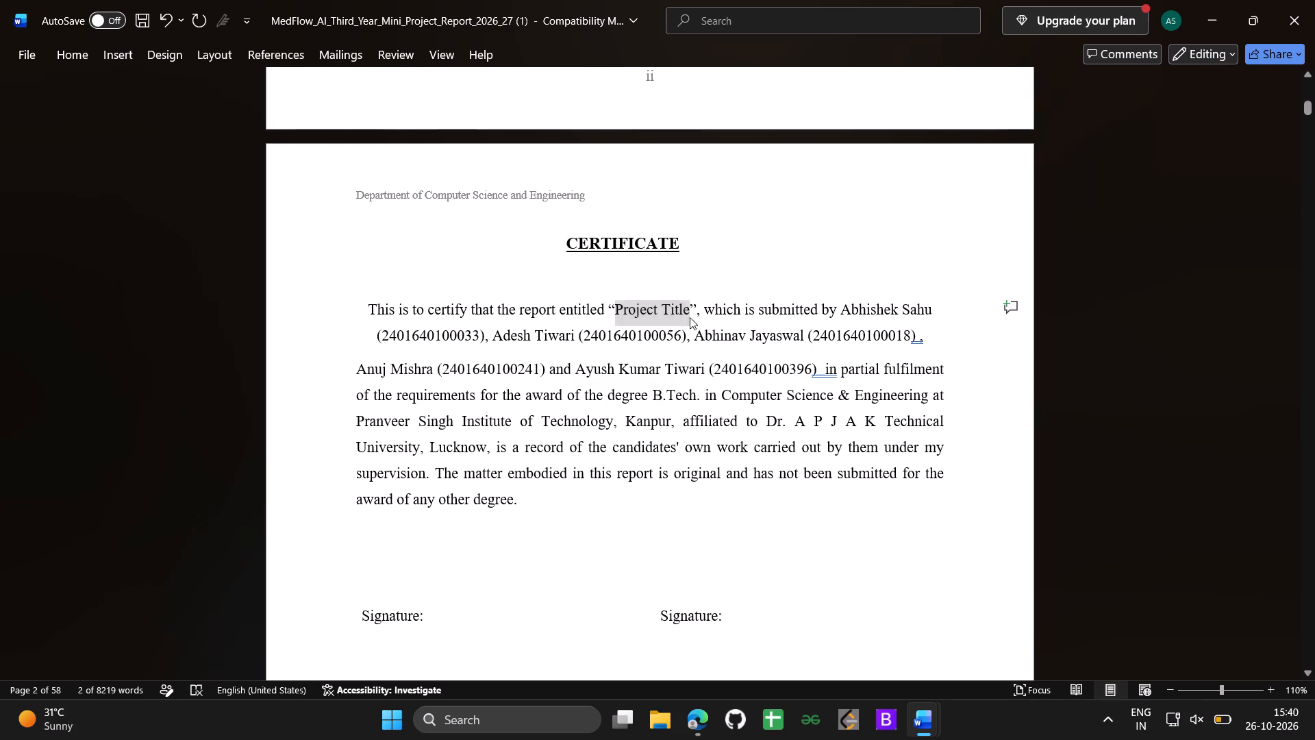
click(673, 435)
Check the Certificate's signature block and the Acknowledgement page for remaining placeholders and supervisor details.
scroll(673, 435, down, 1)
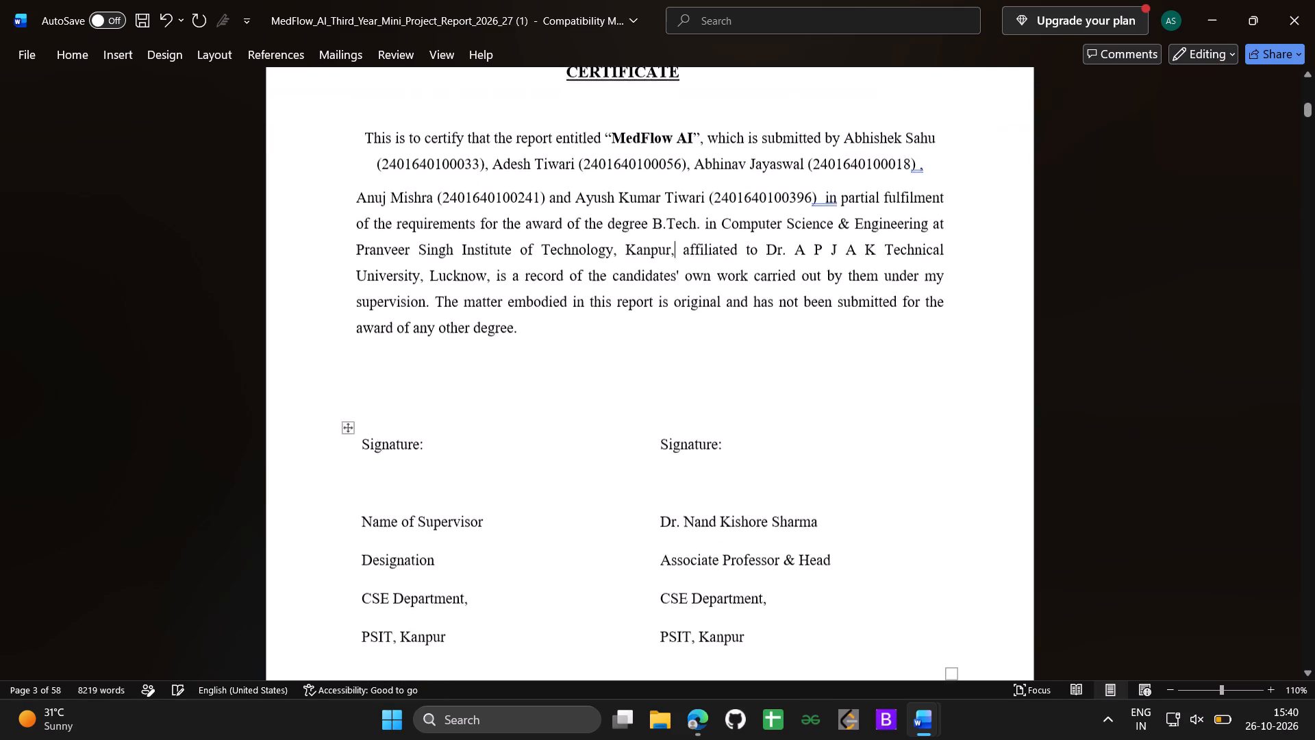
scroll(673, 435, down, 3)
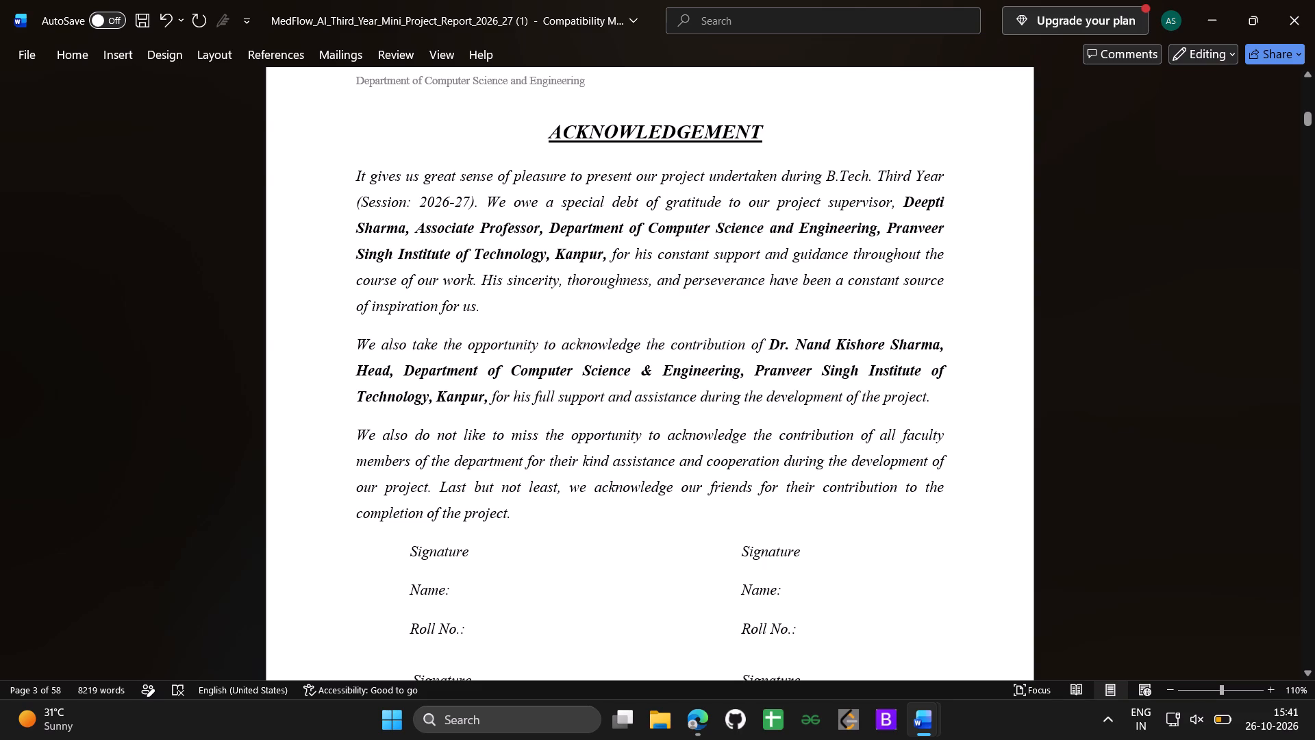
scroll(843, 339, up, 3)
scroll(843, 339, down, 1)
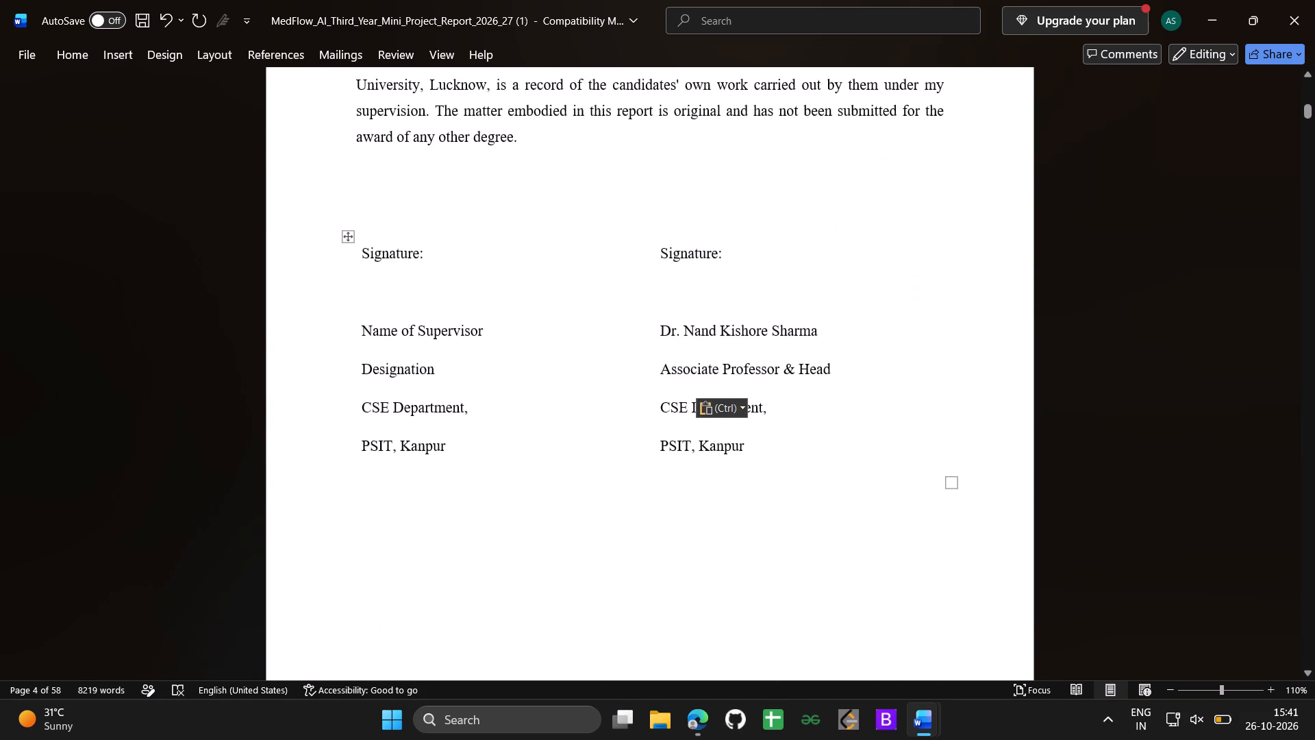
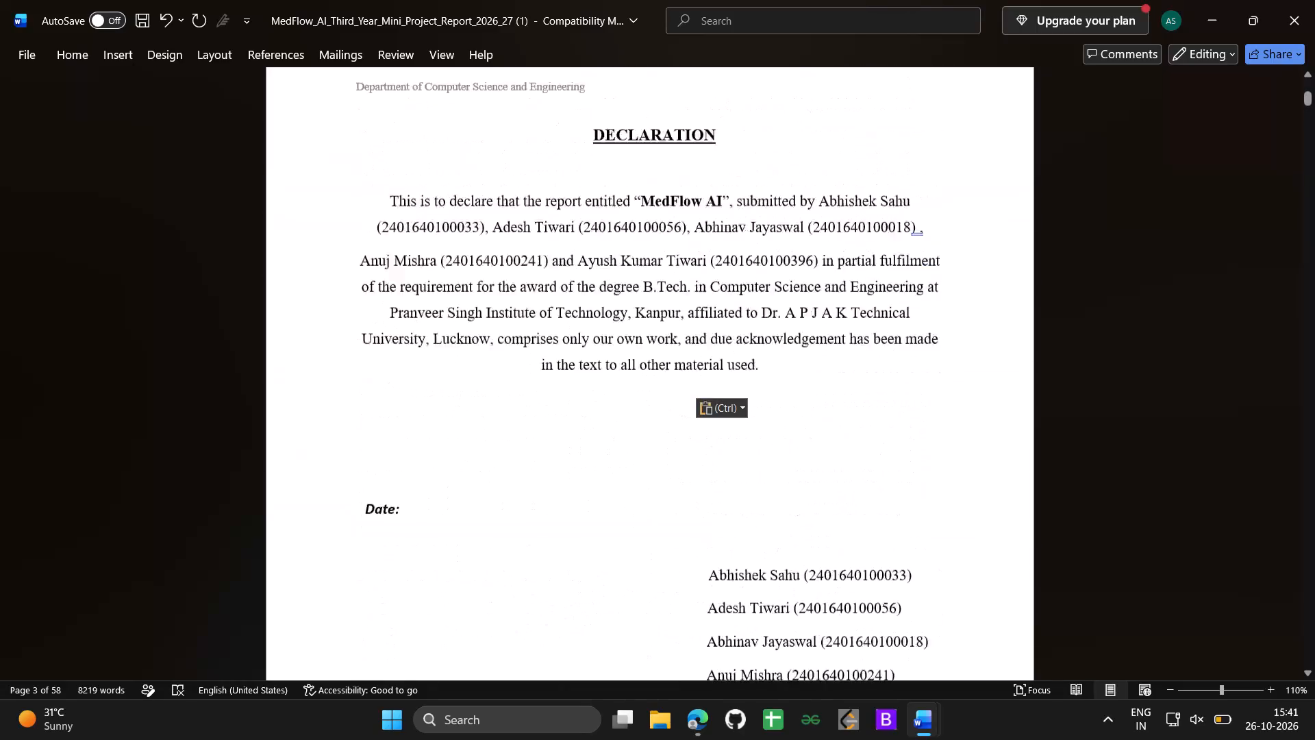
Add the title "Dr. " before the guide's name inside the parentheses on the title page.
scroll(843, 343, up, 1)
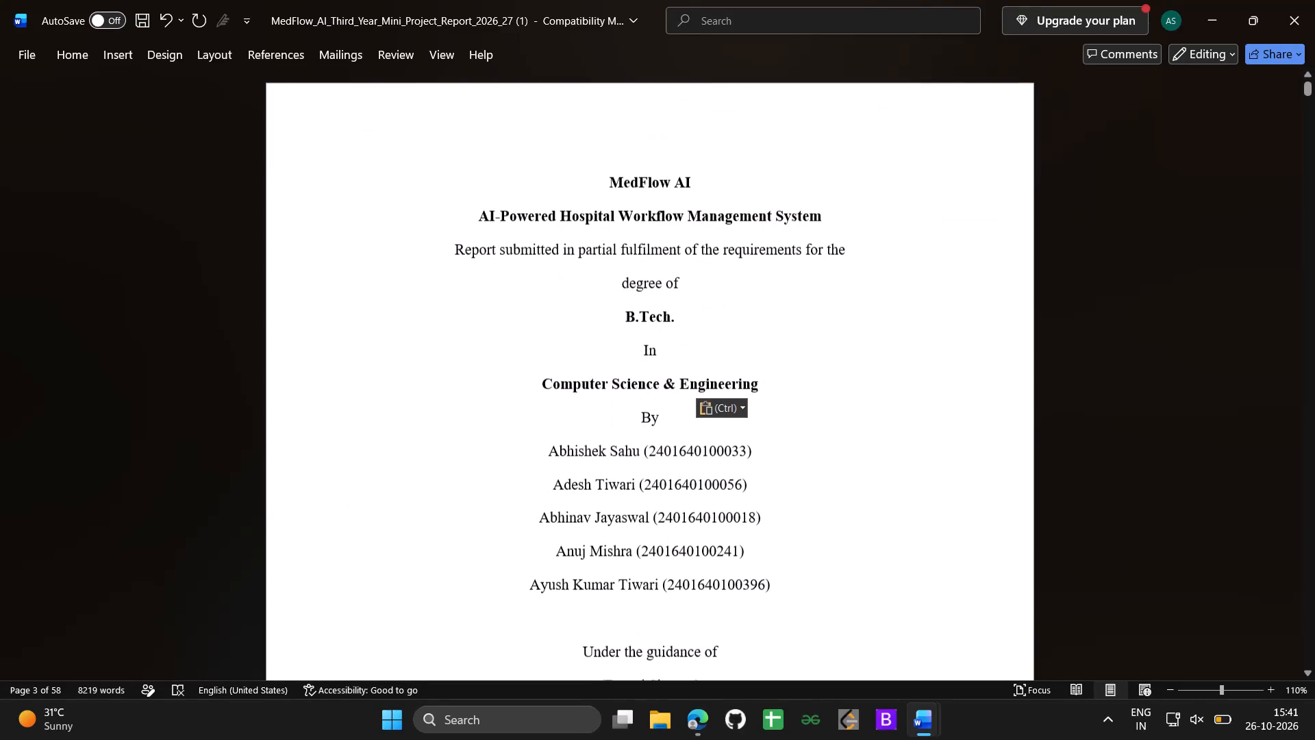
scroll(724, 521, down, 1)
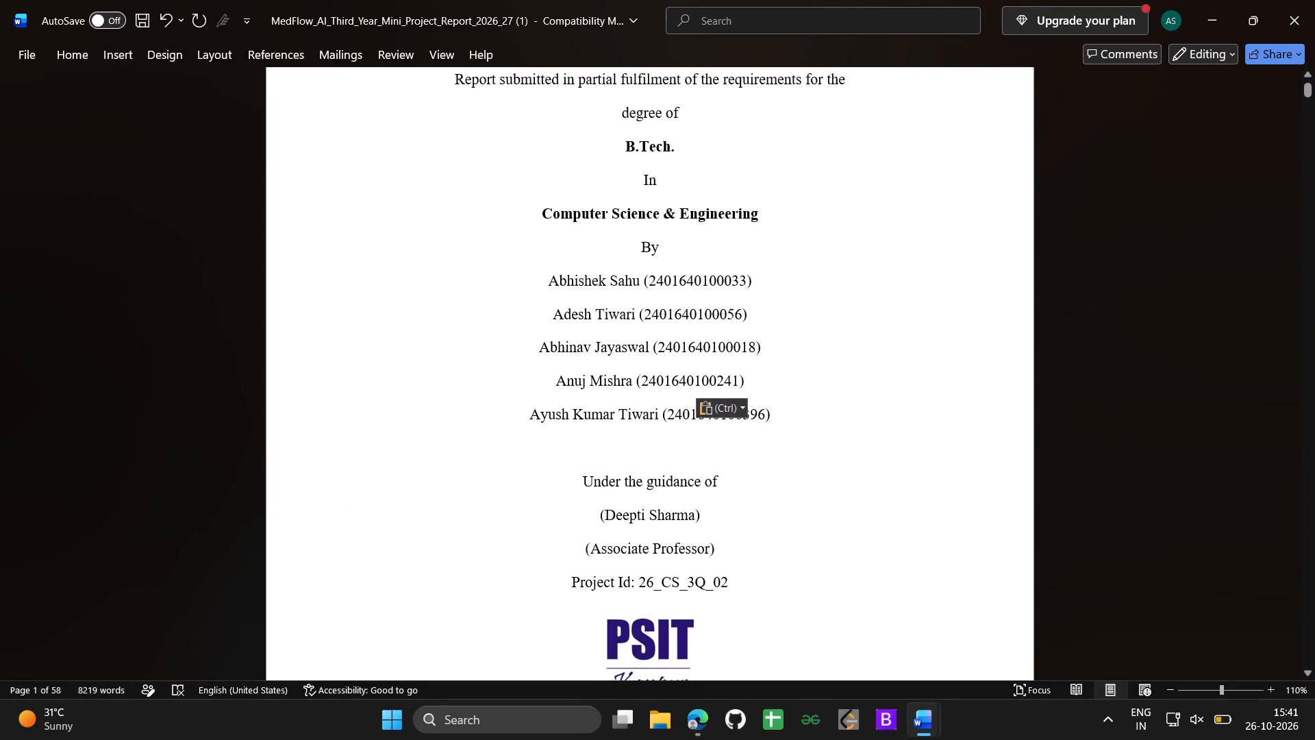
click(602, 515)
key(Right)
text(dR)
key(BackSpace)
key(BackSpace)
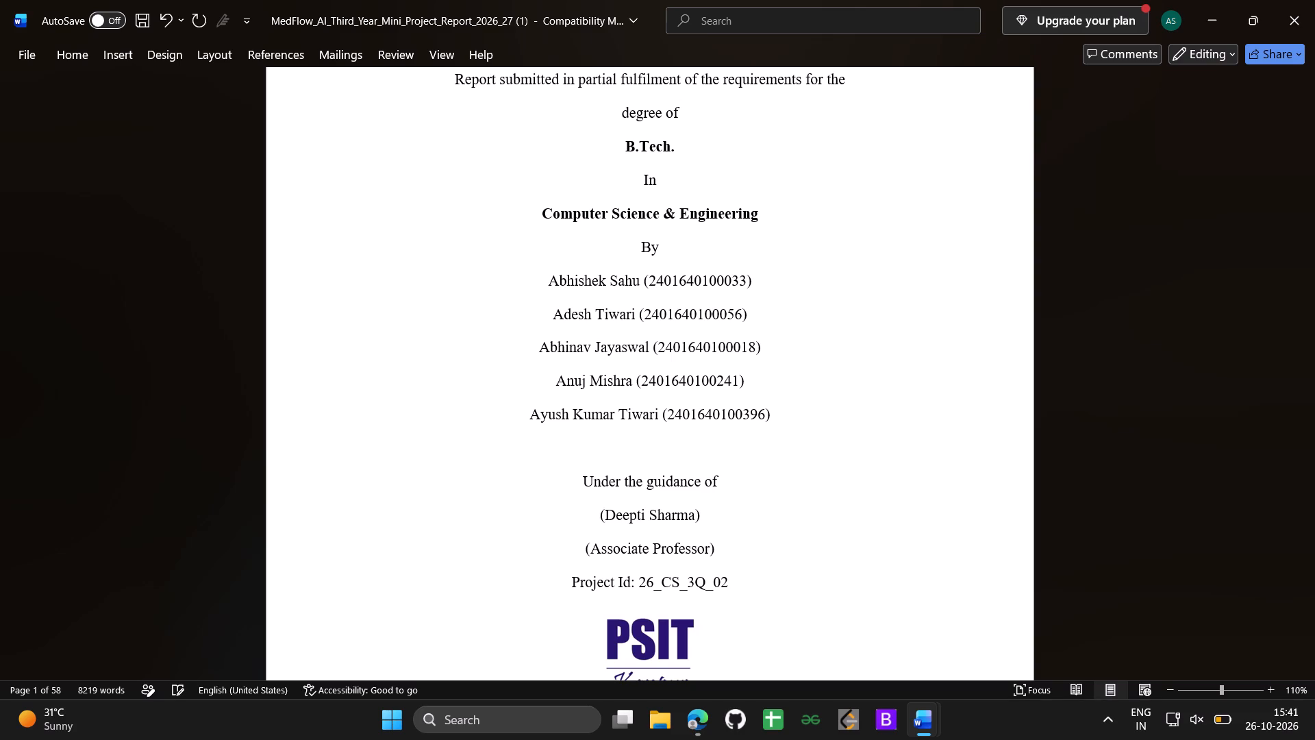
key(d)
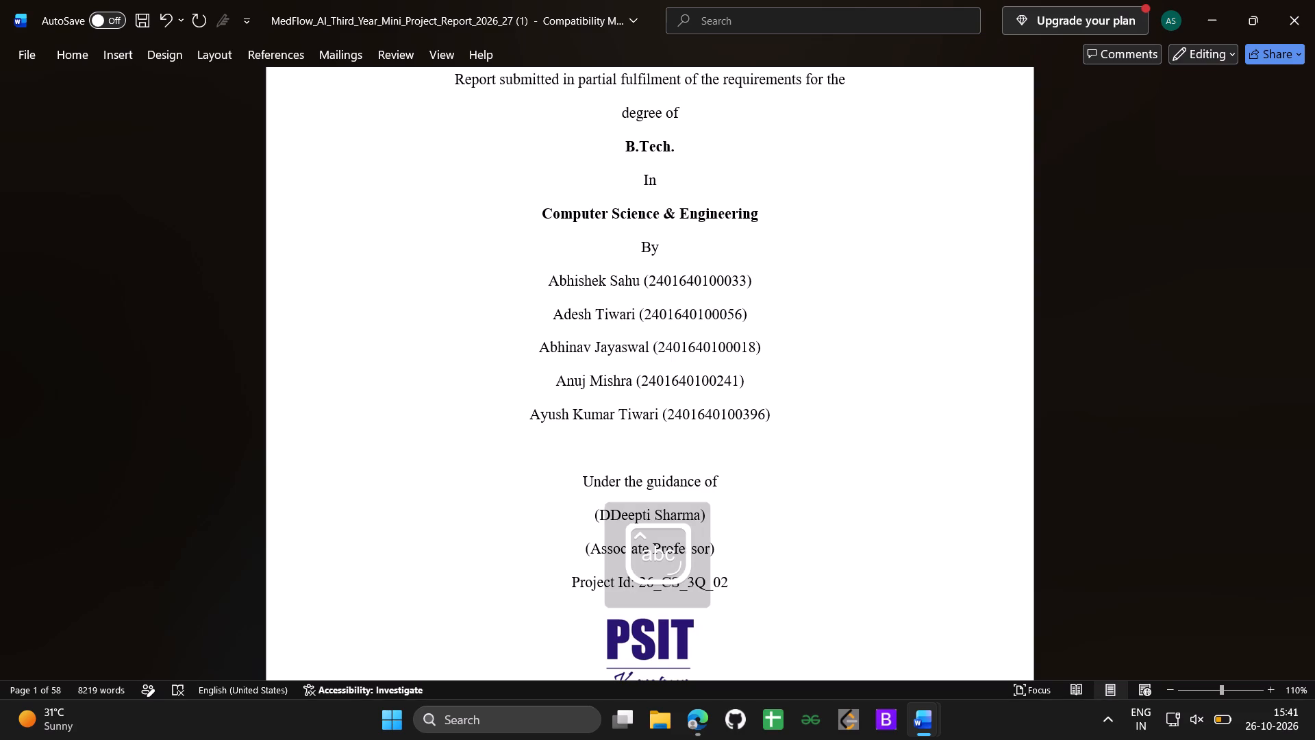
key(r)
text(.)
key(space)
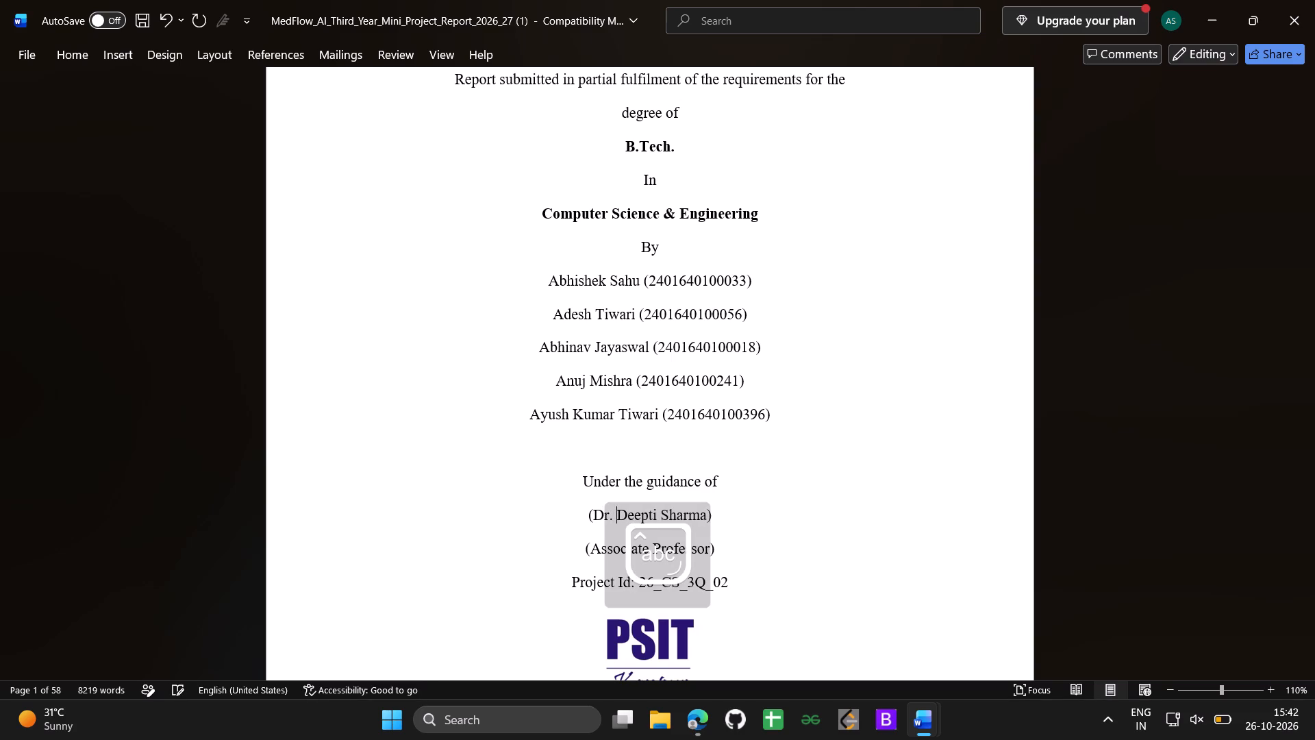
click(668, 444)
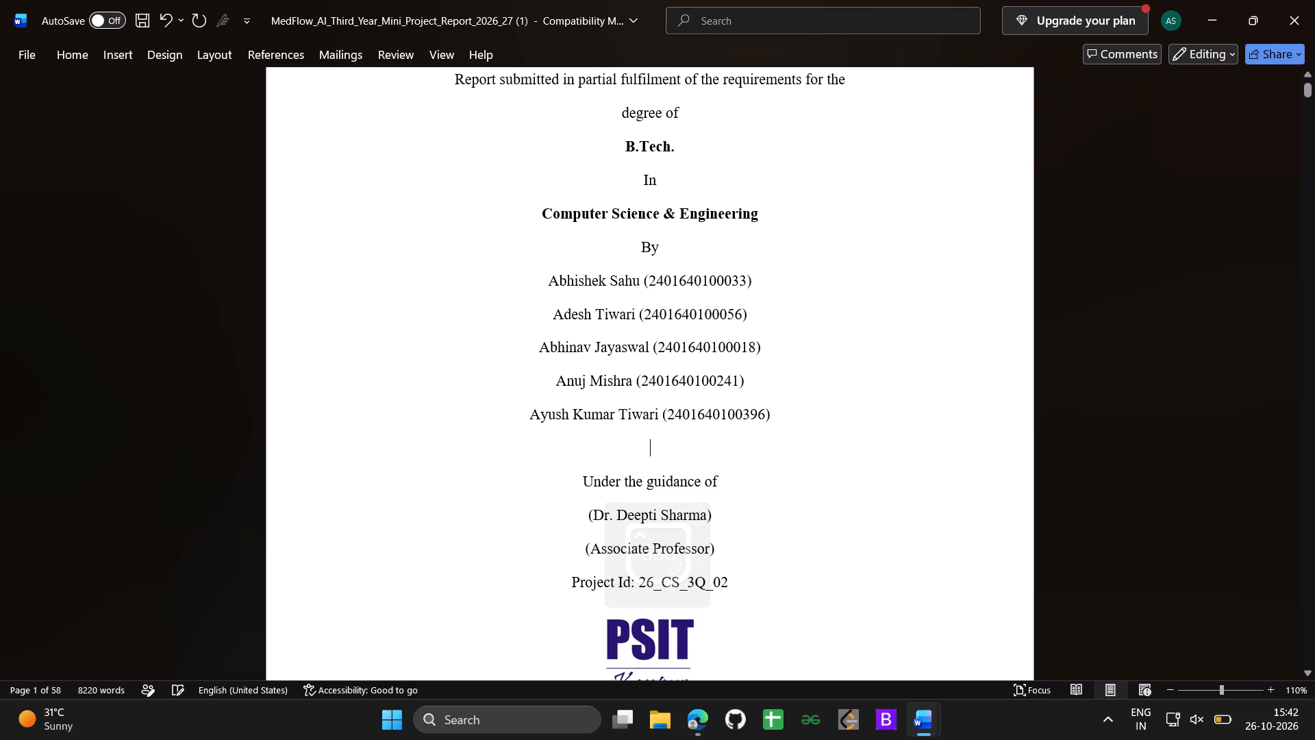
click(727, 523)
Insert "Dr." before the project supervisor's name in the Acknowledgement's first paragraph, with a space after the preceding comma.
scroll(727, 523, down, 2)
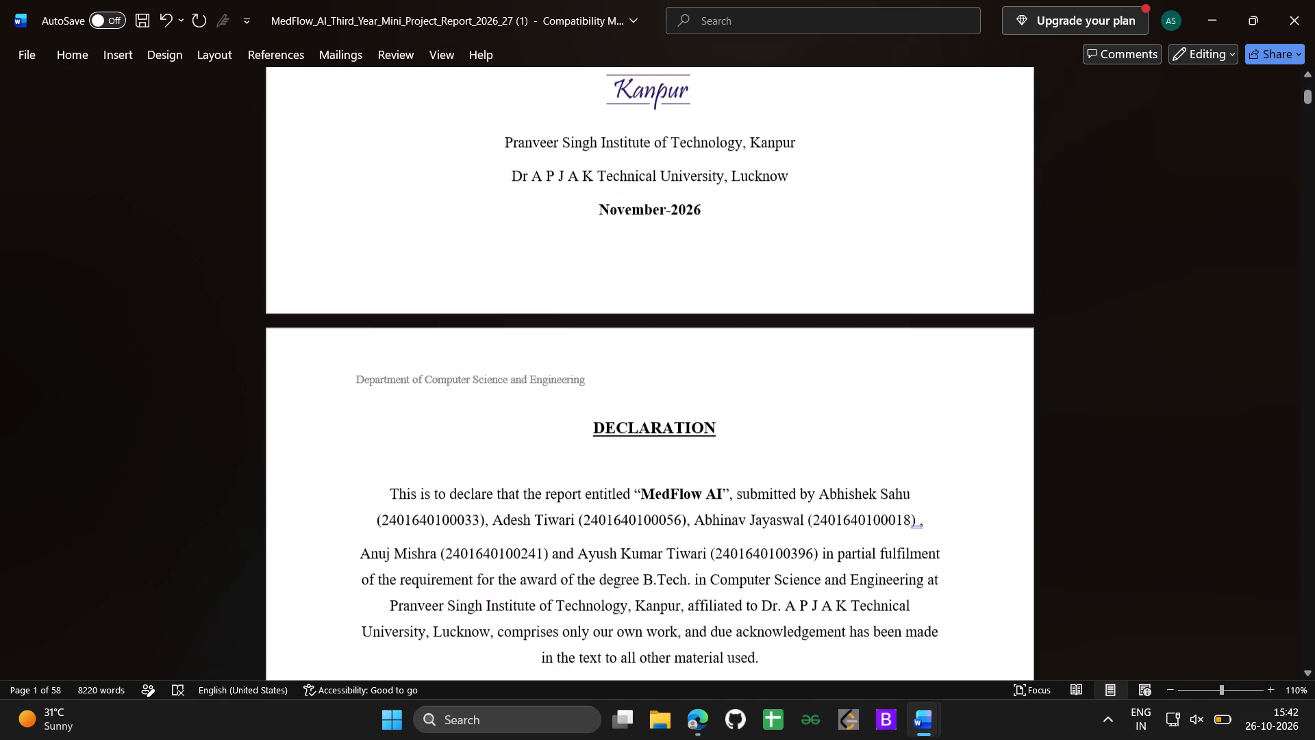
scroll(727, 523, down, 3)
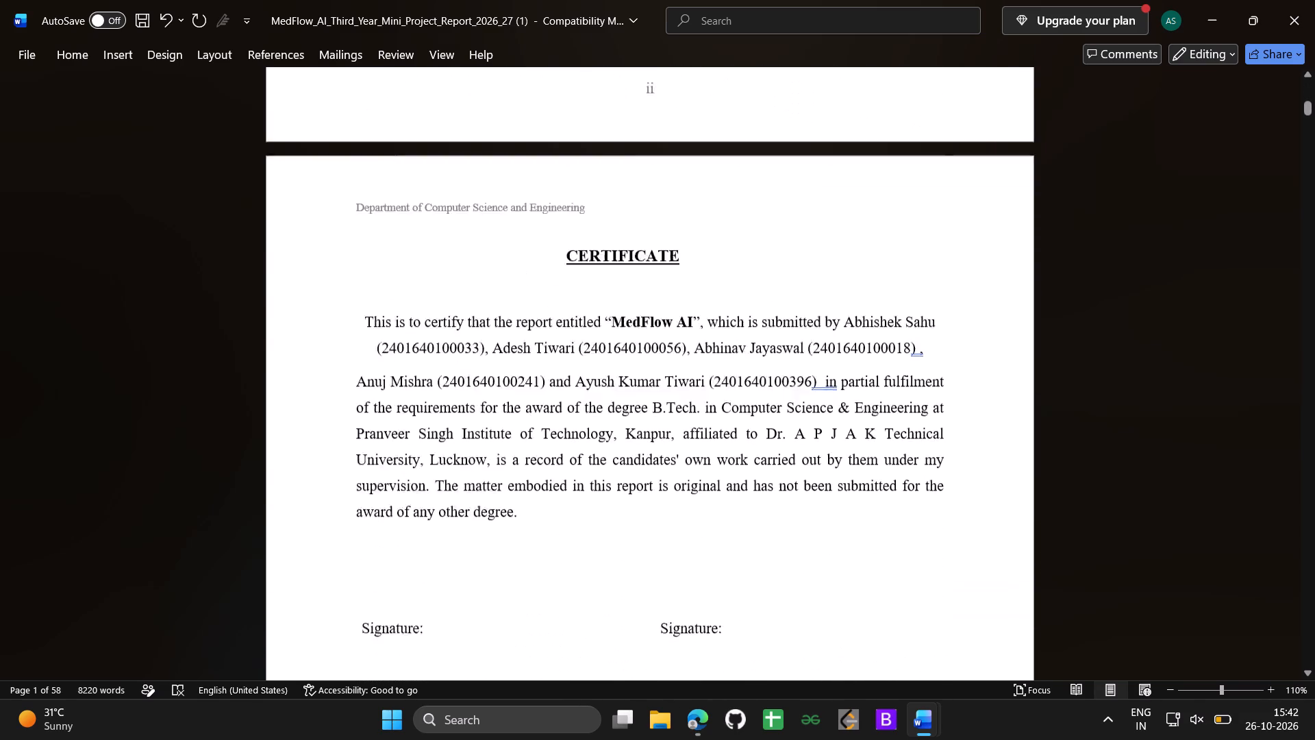
scroll(727, 523, down, 3)
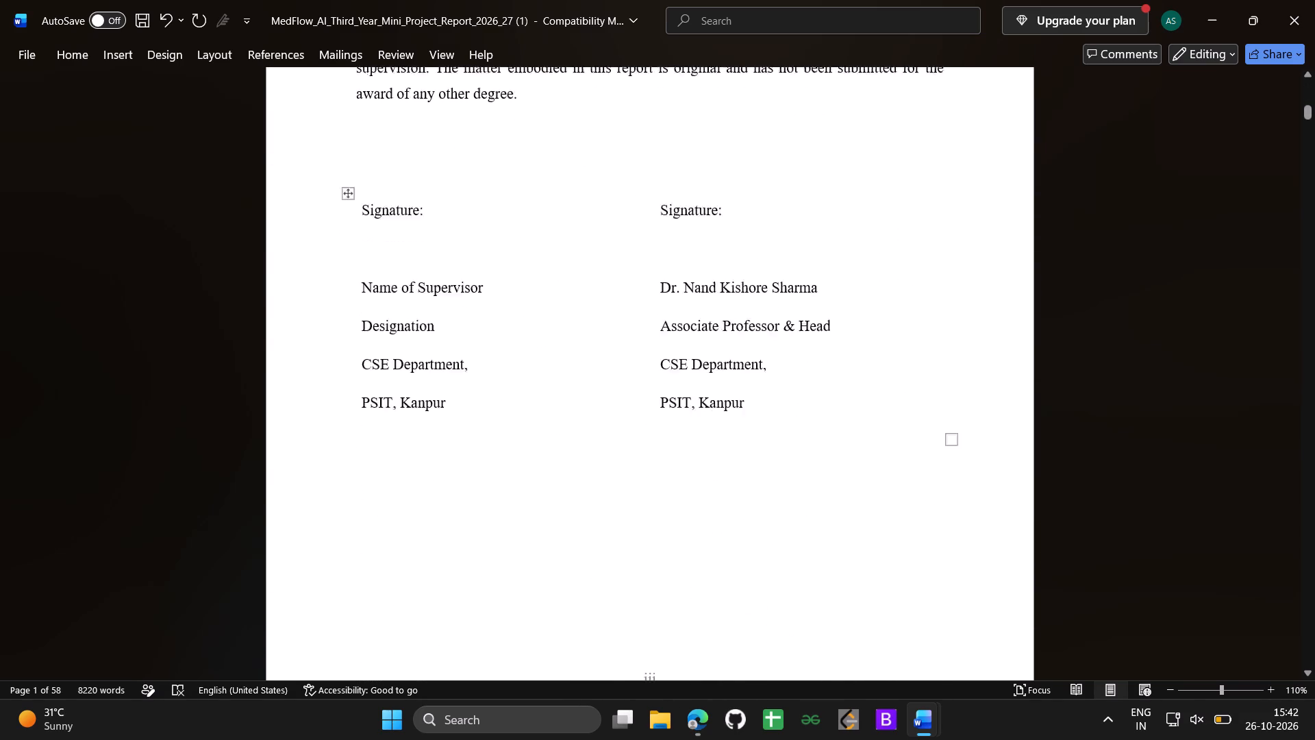
scroll(727, 523, down, 1)
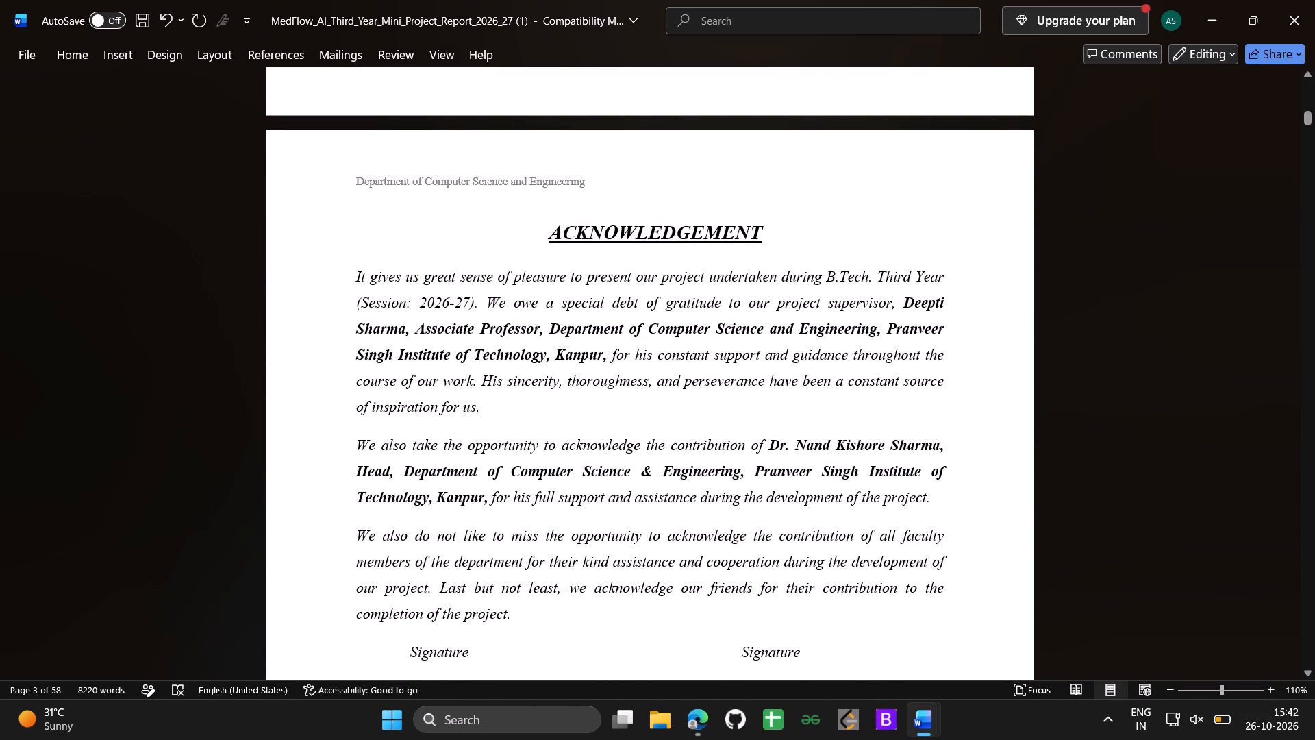
click(898, 304)
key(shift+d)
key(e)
key(BackSpace)
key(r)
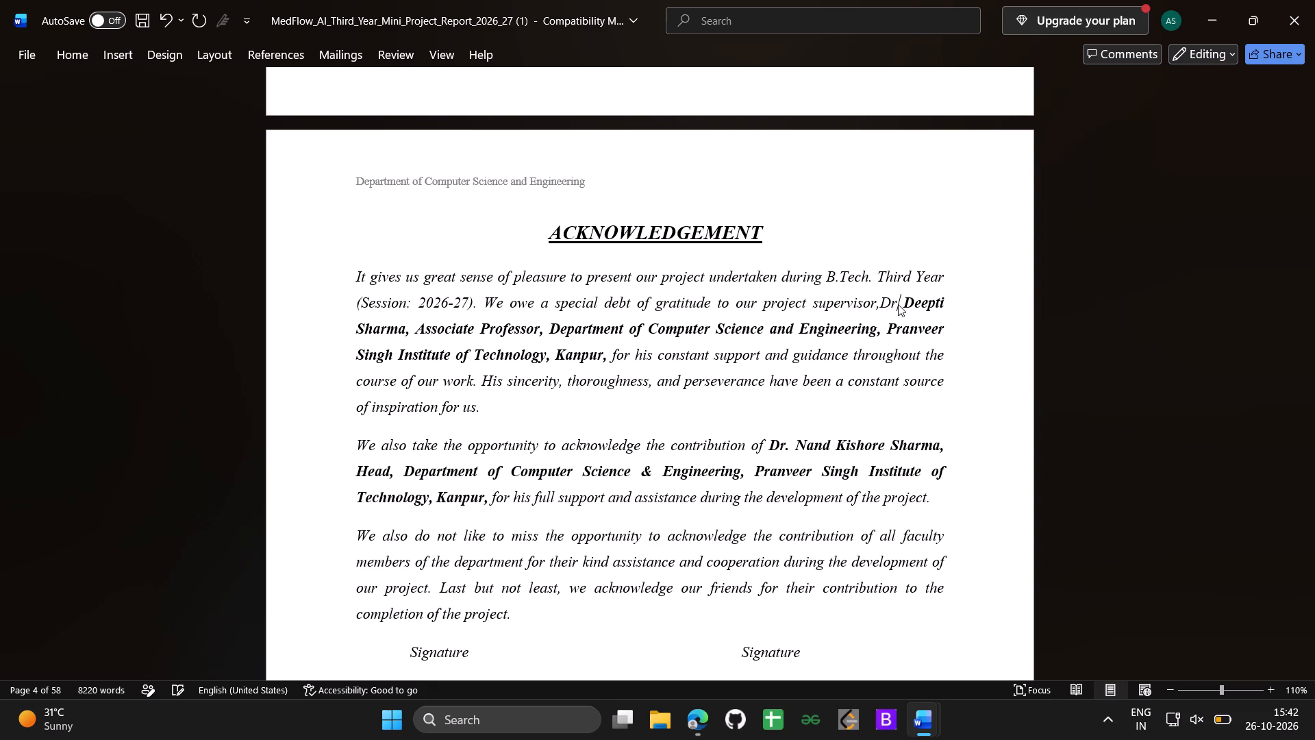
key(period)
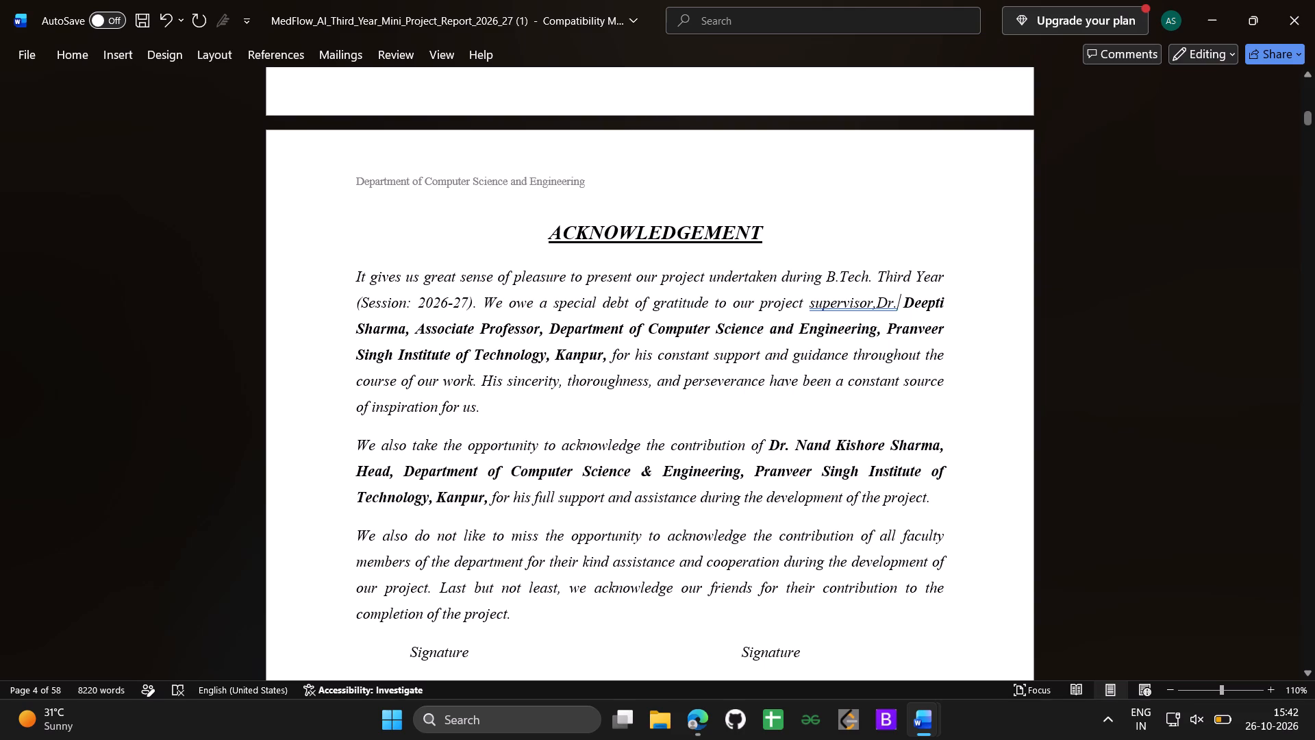
click(878, 299)
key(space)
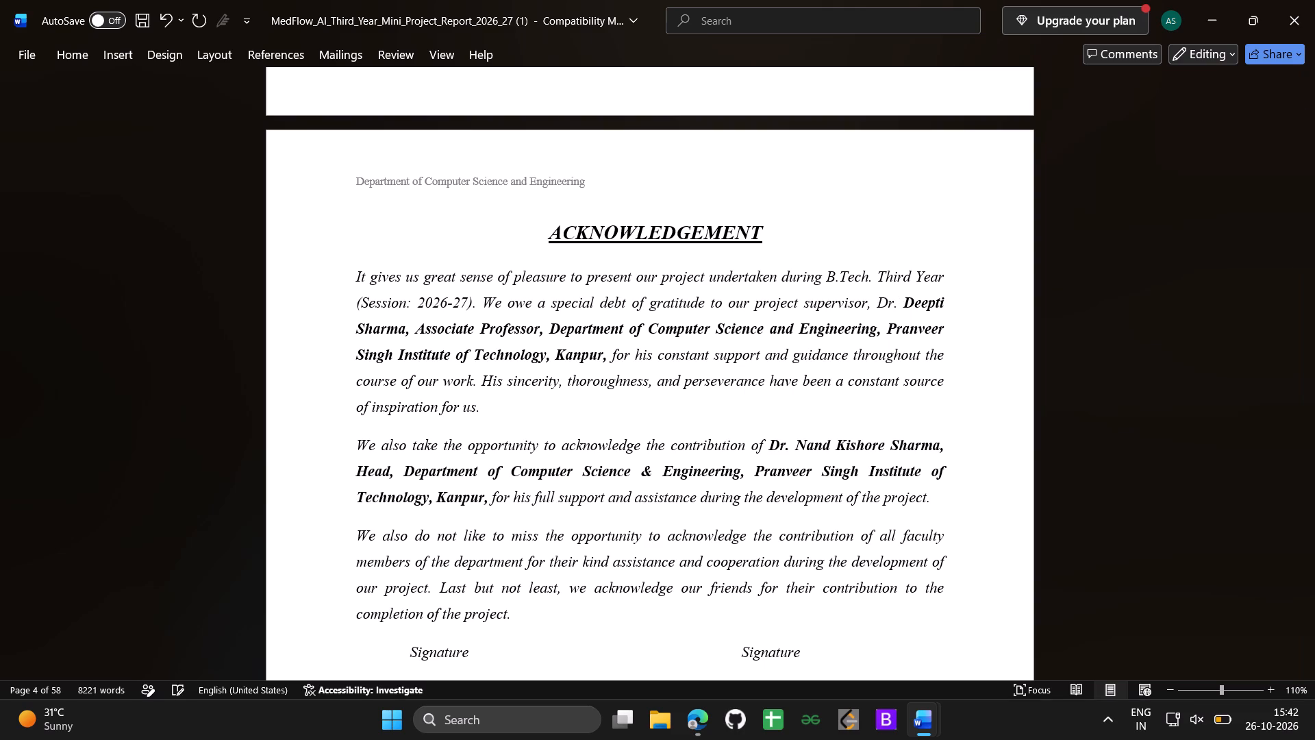
Make the "Dr" before the supervisor's name in the Acknowledgement bold.
drag(878, 301, 896, 301)
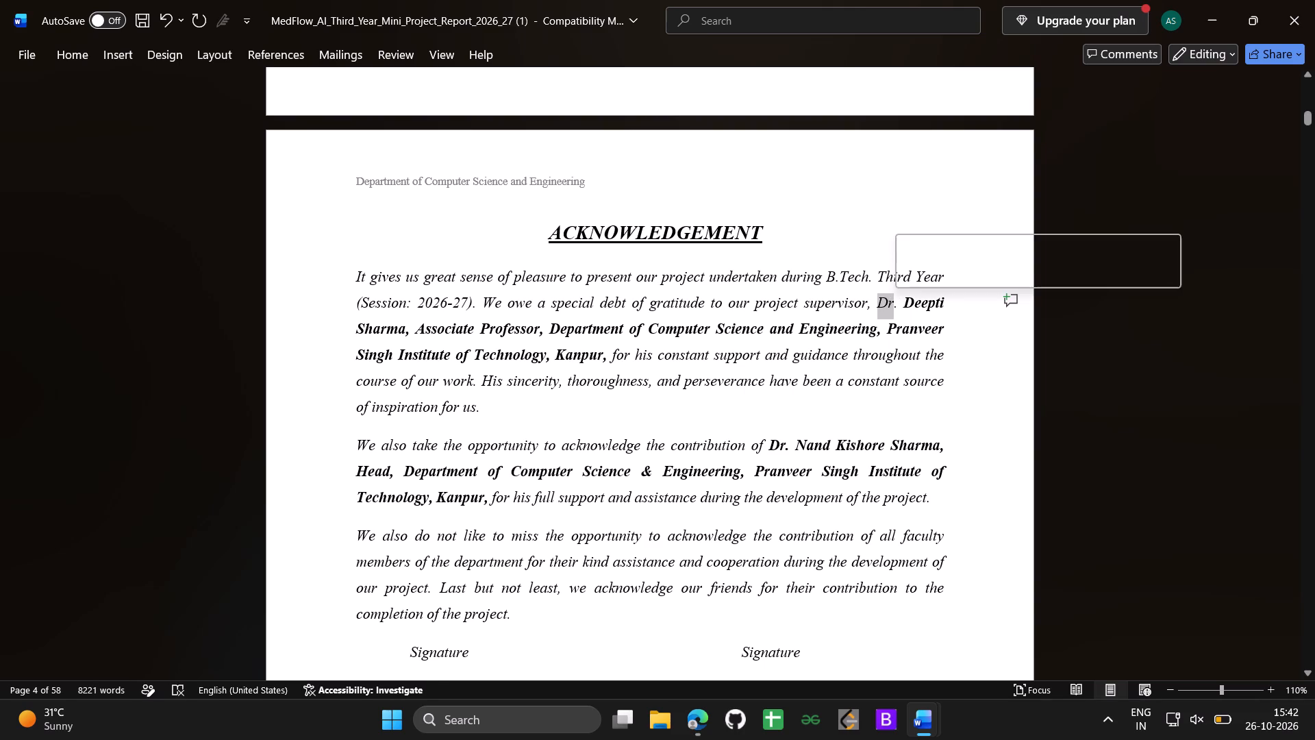
click(910, 269)
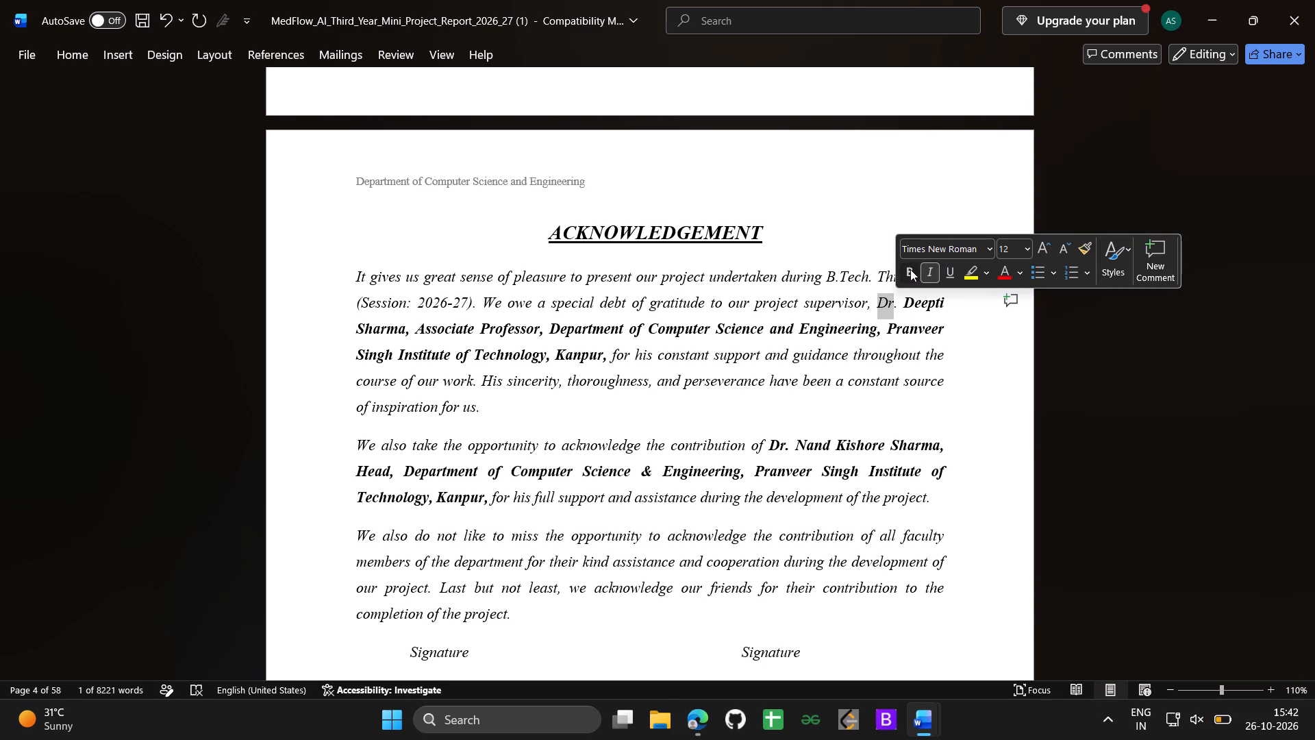
click(911, 341)
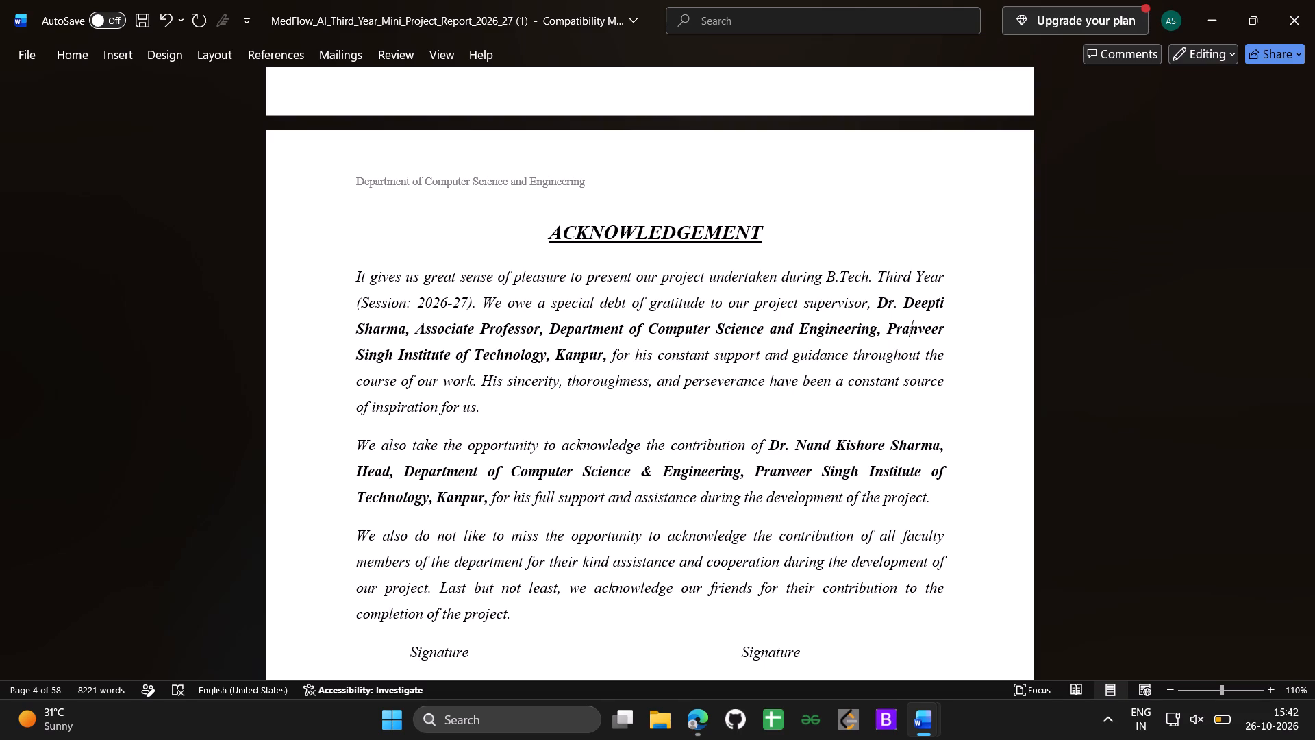
Fill in the first student's name and roll number in the first signature block of the Acknowledgement.
scroll(911, 341, down, 1)
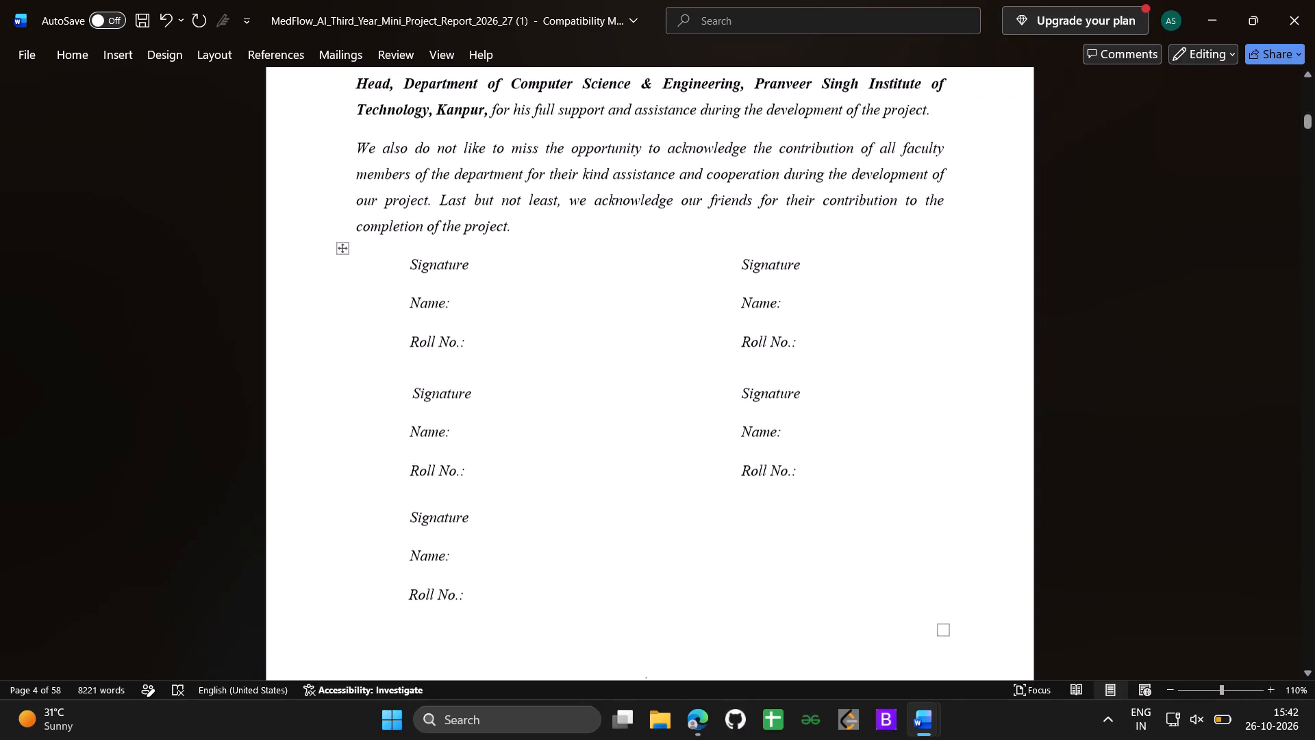
click(581, 290)
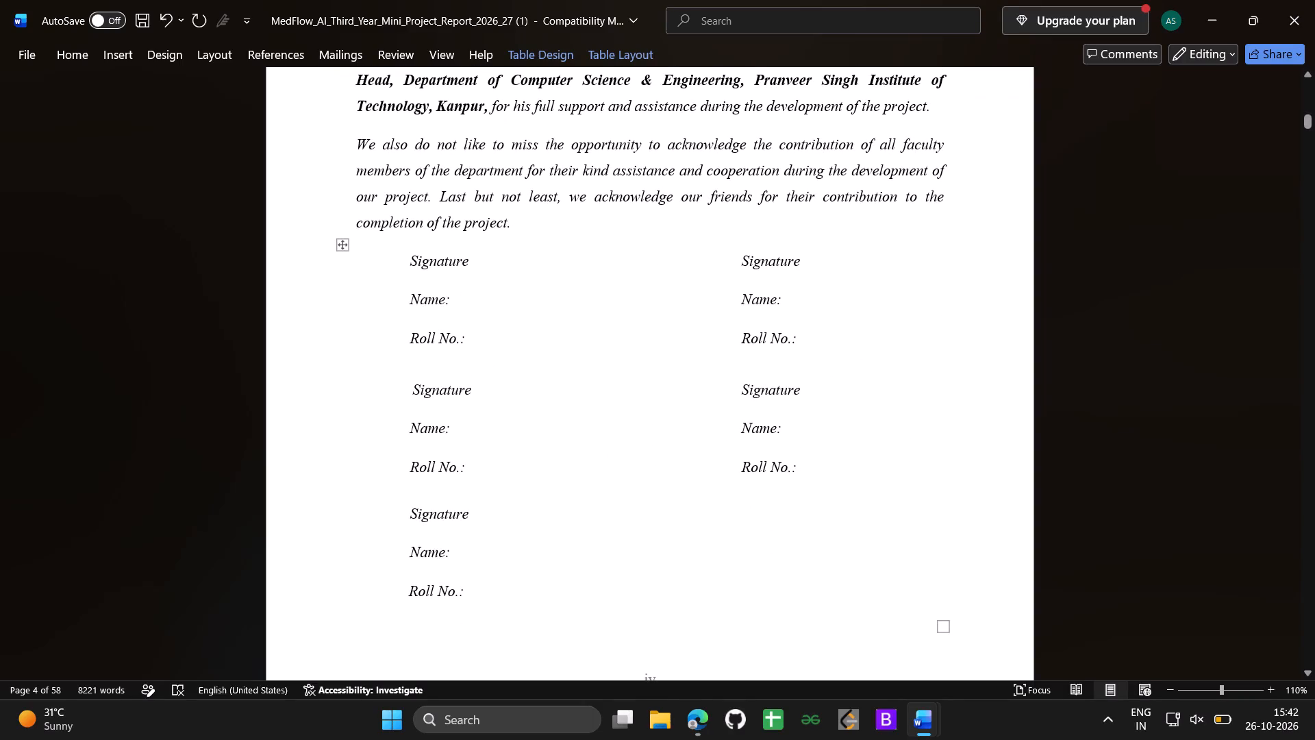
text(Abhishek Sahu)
click(485, 331)
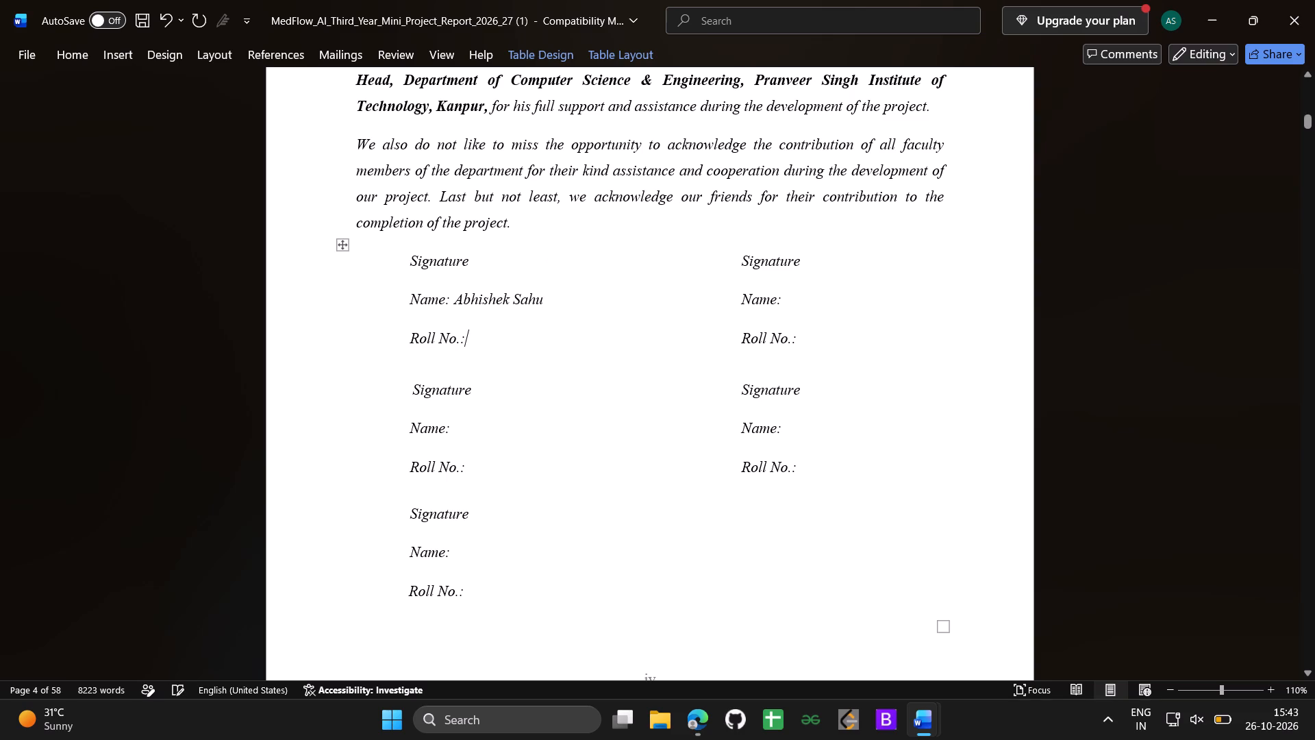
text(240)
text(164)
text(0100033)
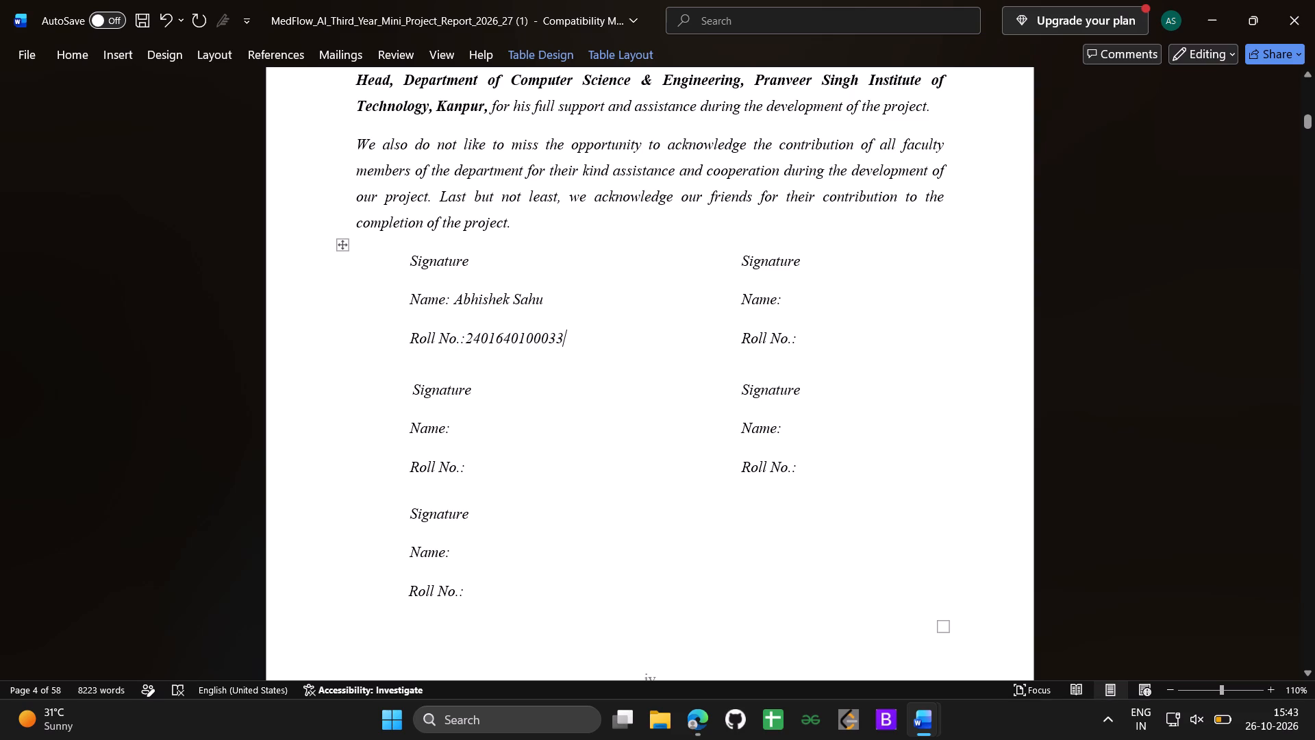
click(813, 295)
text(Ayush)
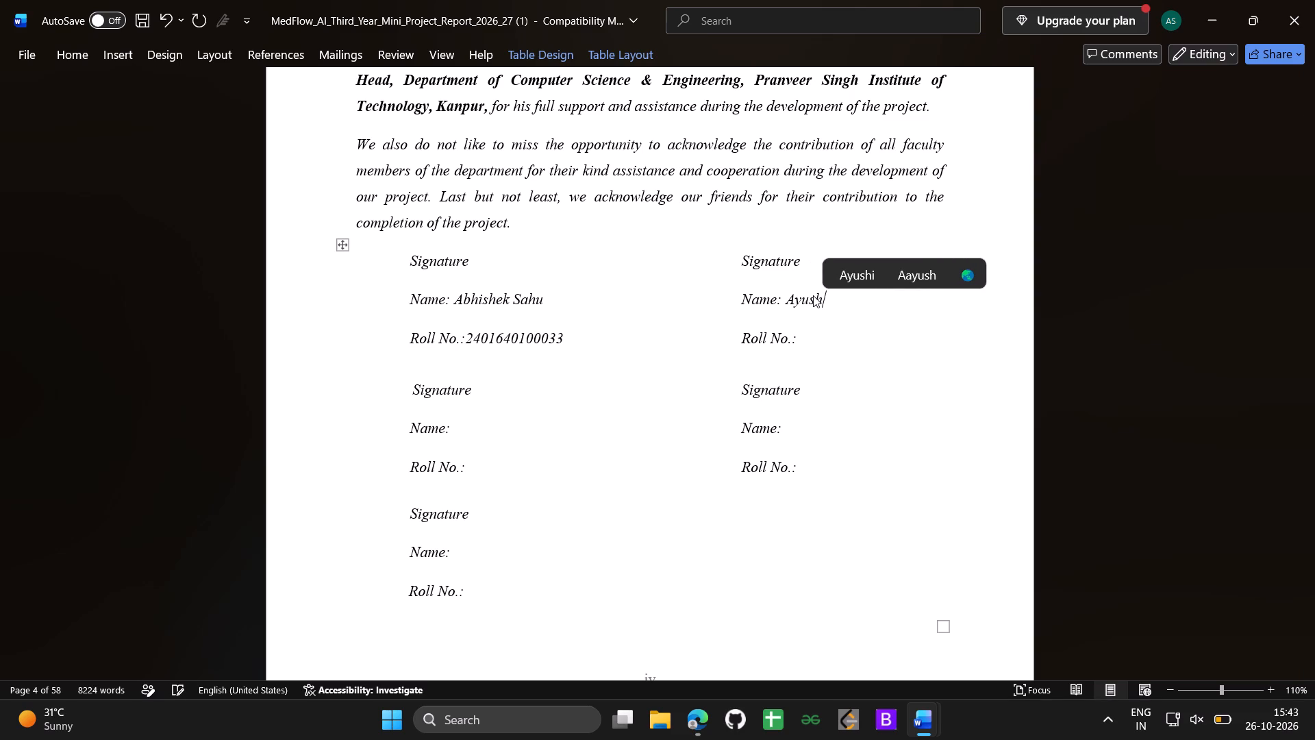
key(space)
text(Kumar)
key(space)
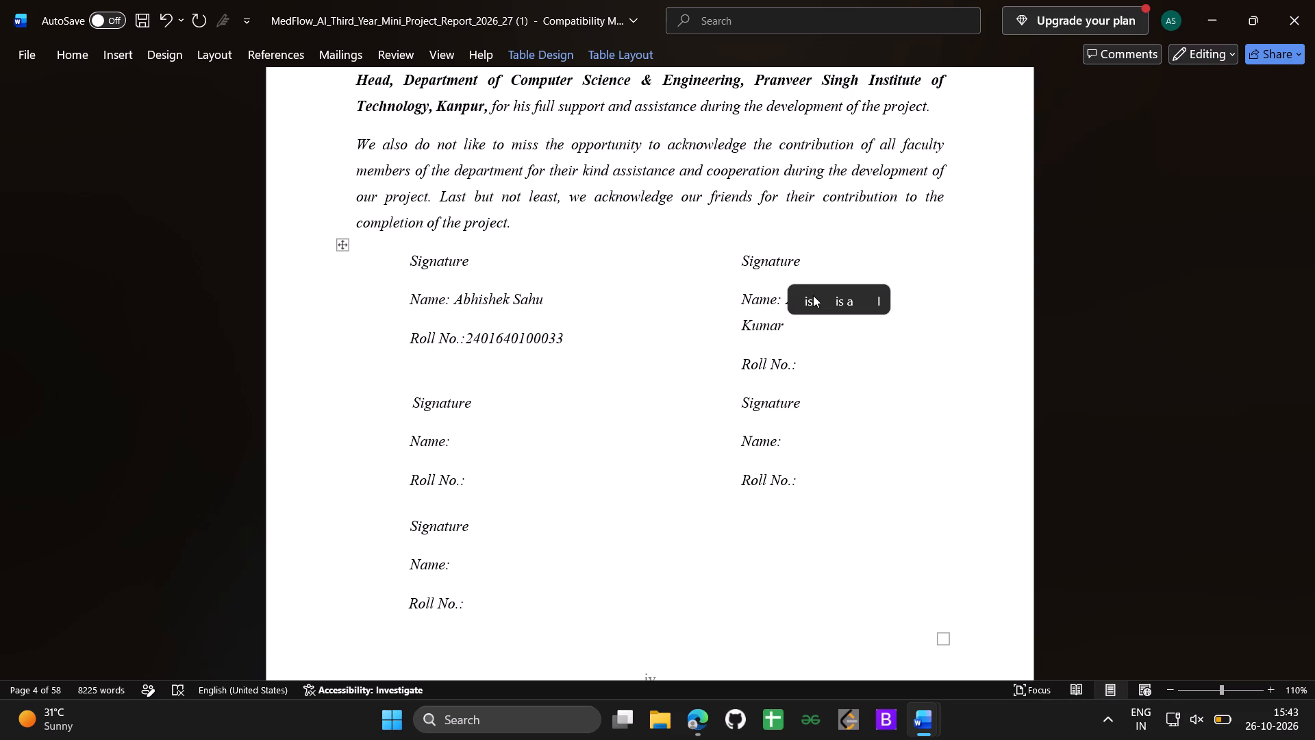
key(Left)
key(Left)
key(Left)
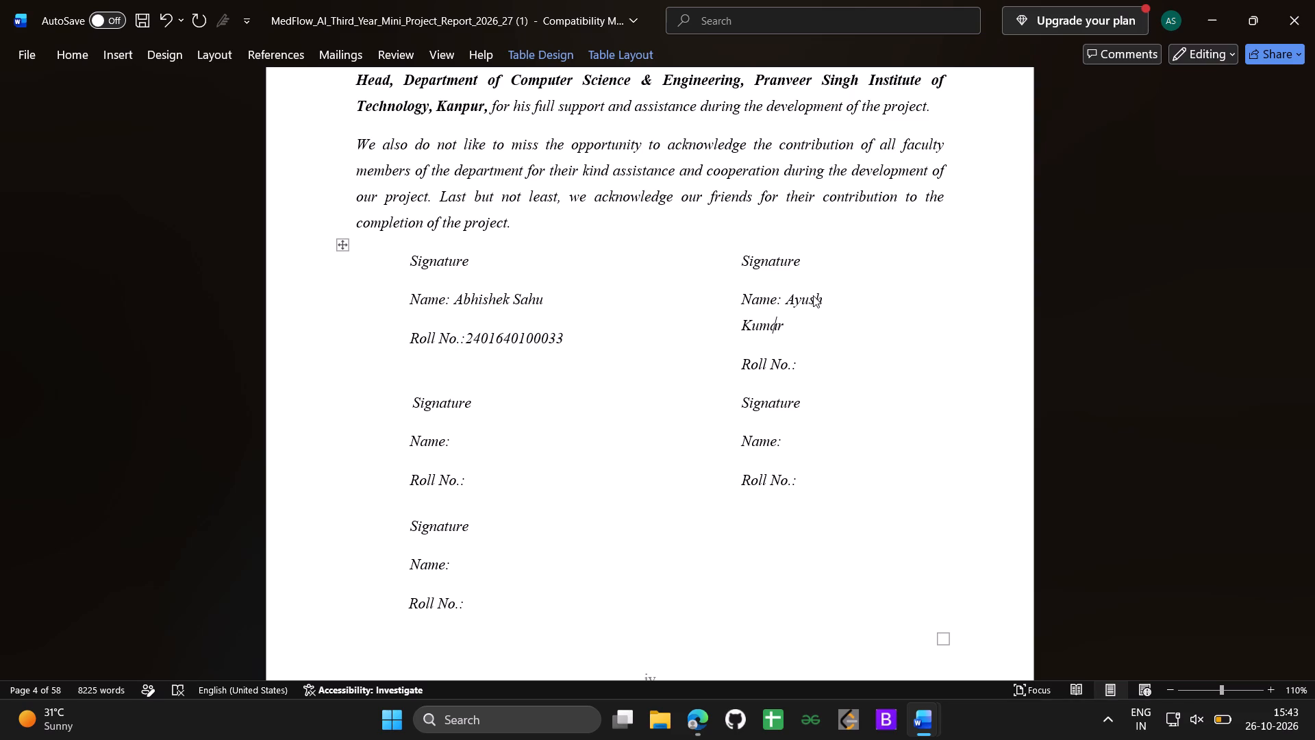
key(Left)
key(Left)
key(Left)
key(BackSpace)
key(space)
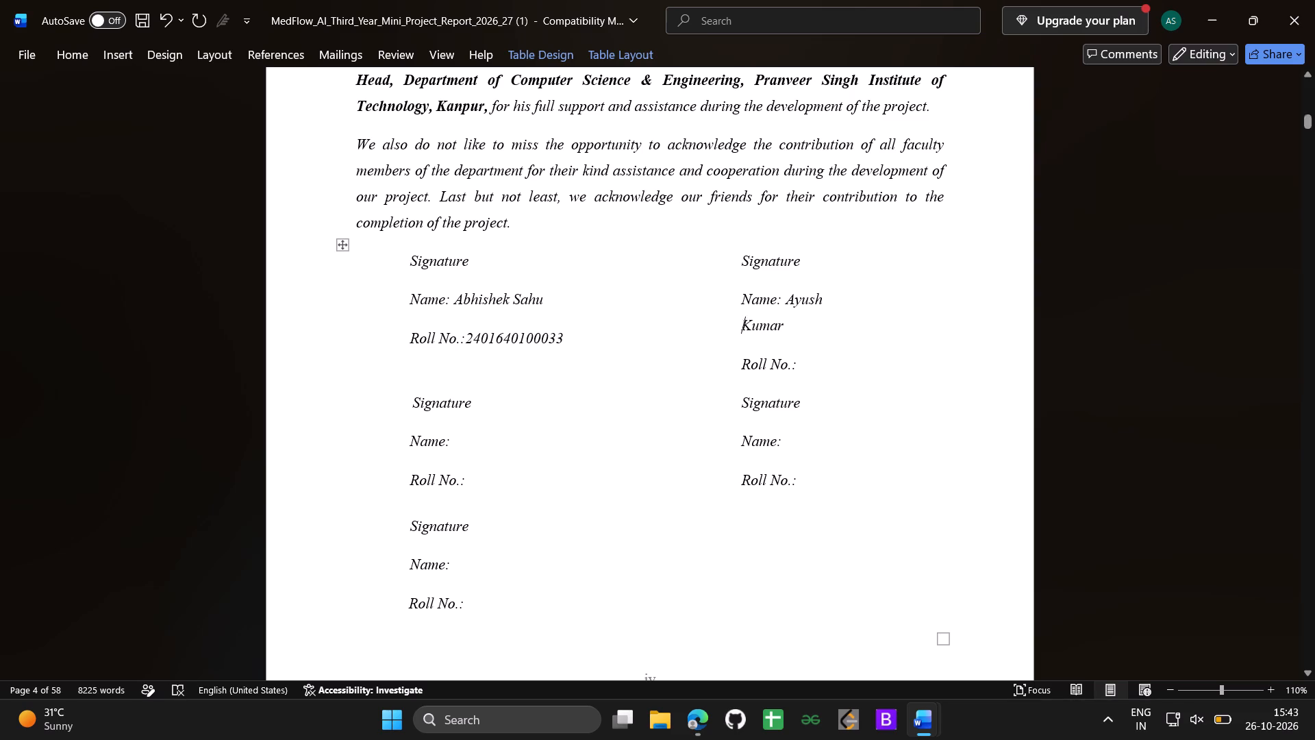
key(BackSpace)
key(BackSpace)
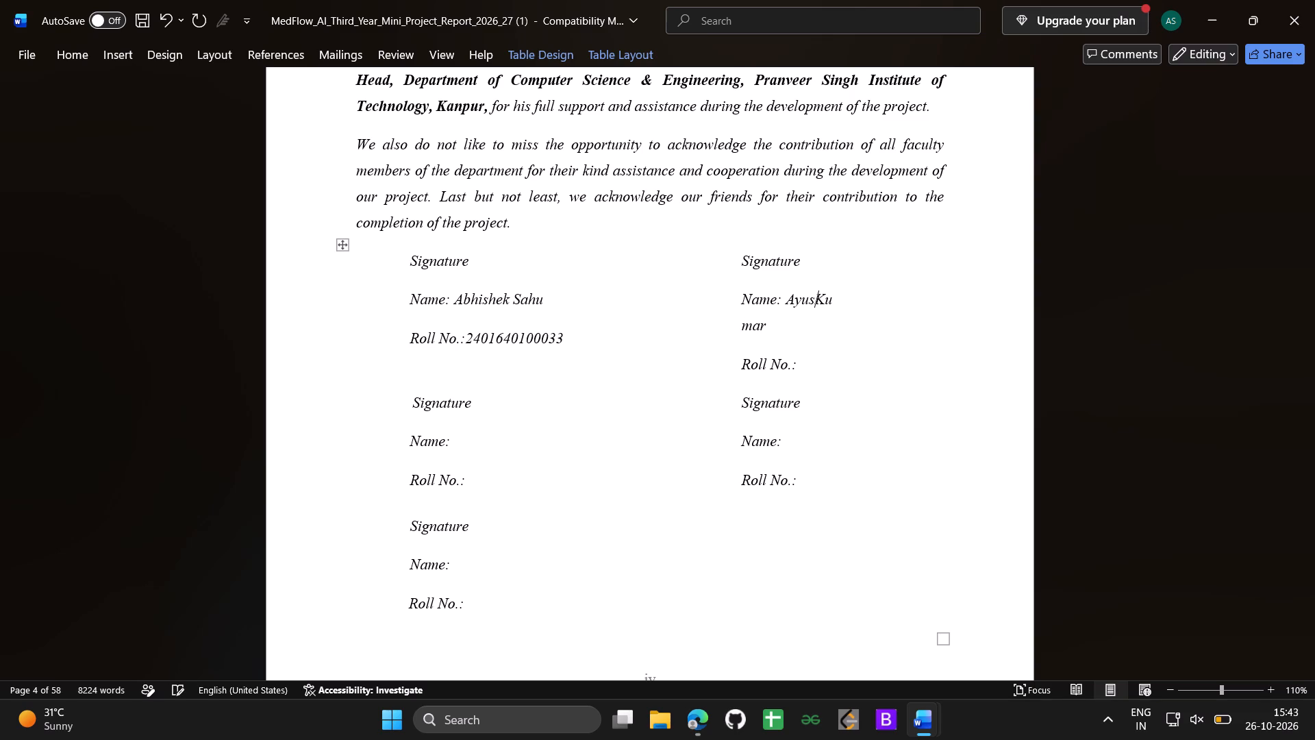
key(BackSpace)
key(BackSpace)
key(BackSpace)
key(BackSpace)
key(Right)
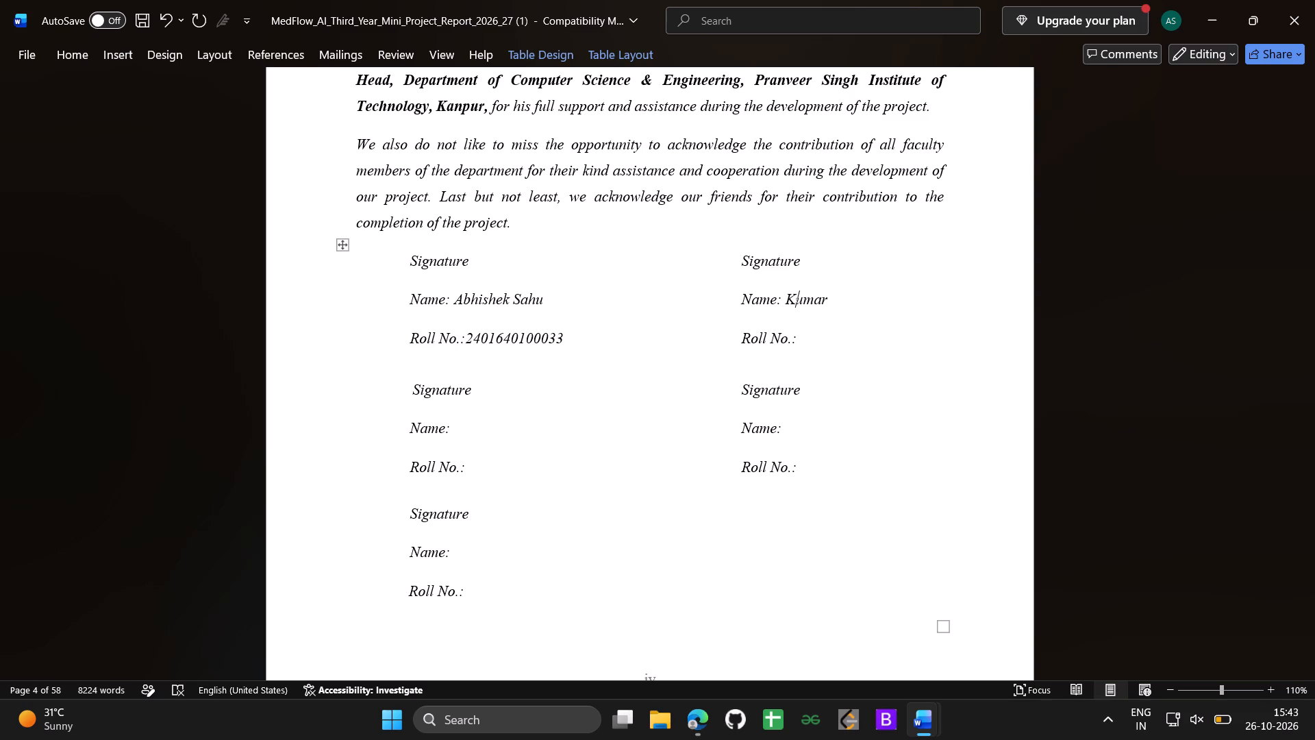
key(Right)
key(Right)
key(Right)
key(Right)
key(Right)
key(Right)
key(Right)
Replace the leftover surname in the Acknowledgement's second signature block with the second student's full name.
double_click(823, 293)
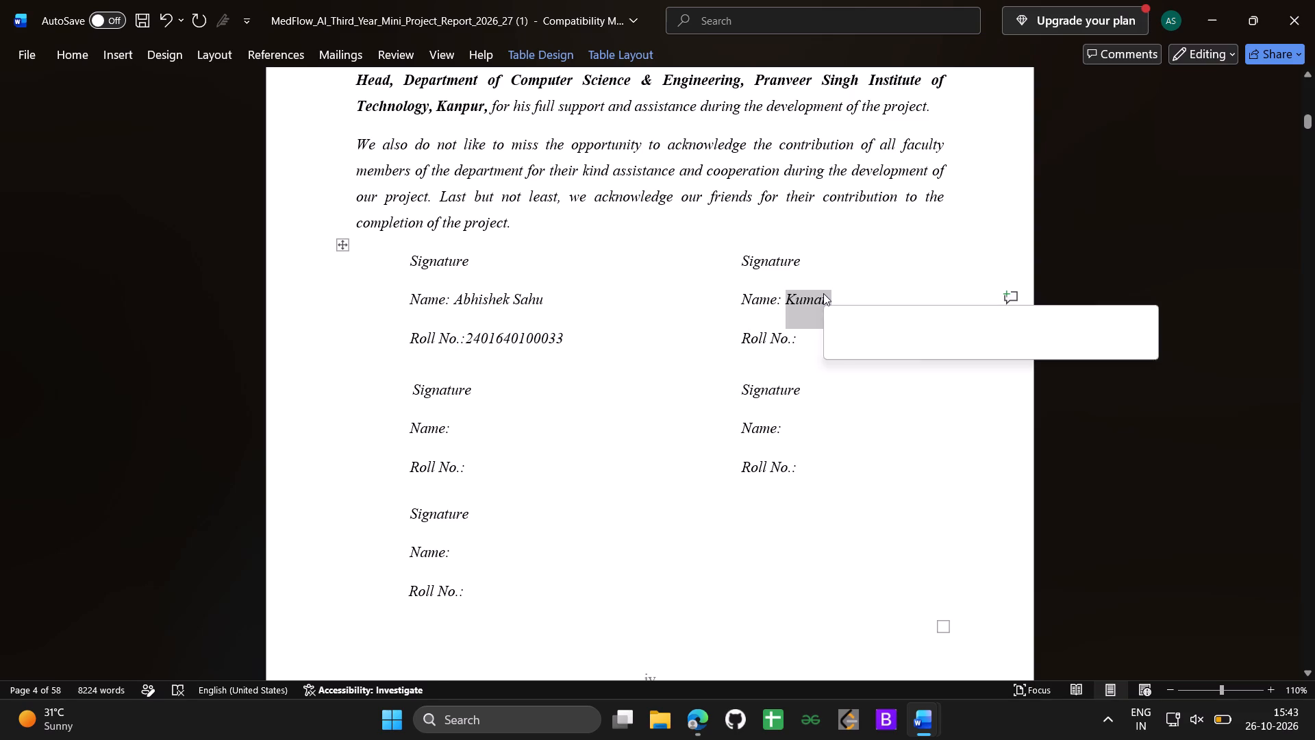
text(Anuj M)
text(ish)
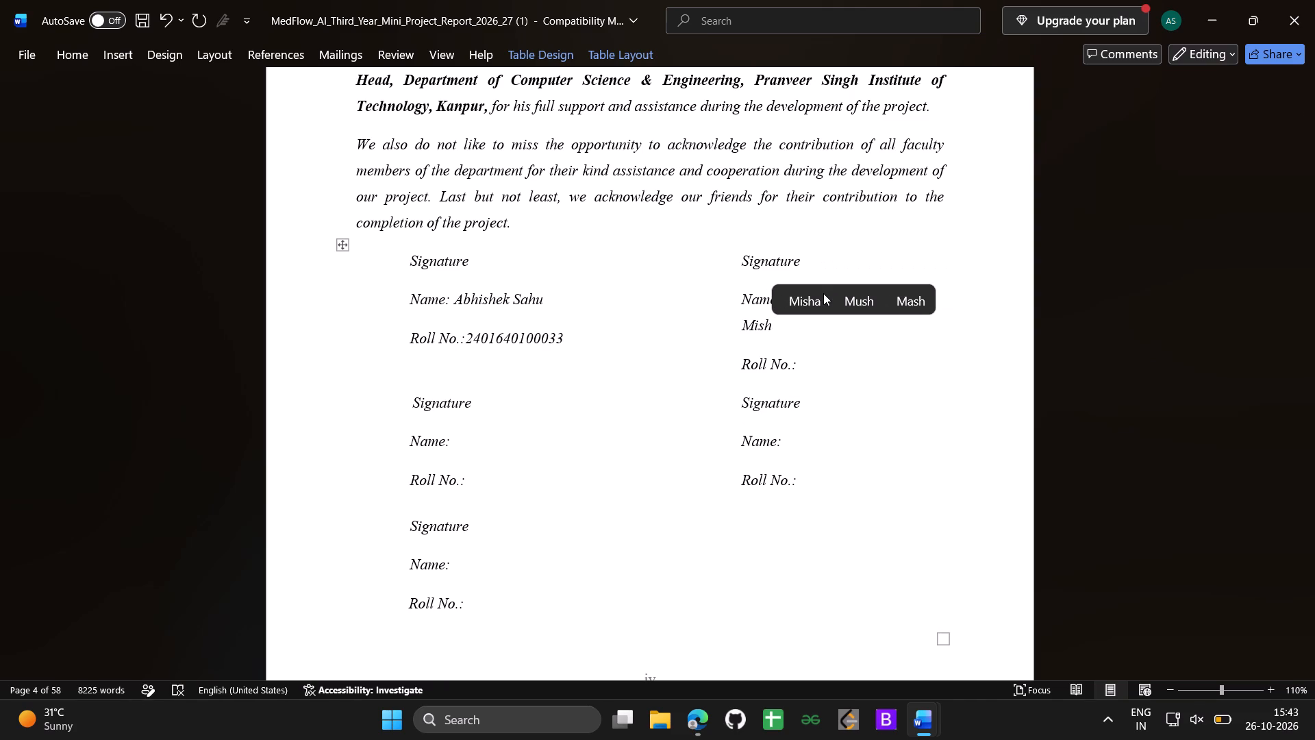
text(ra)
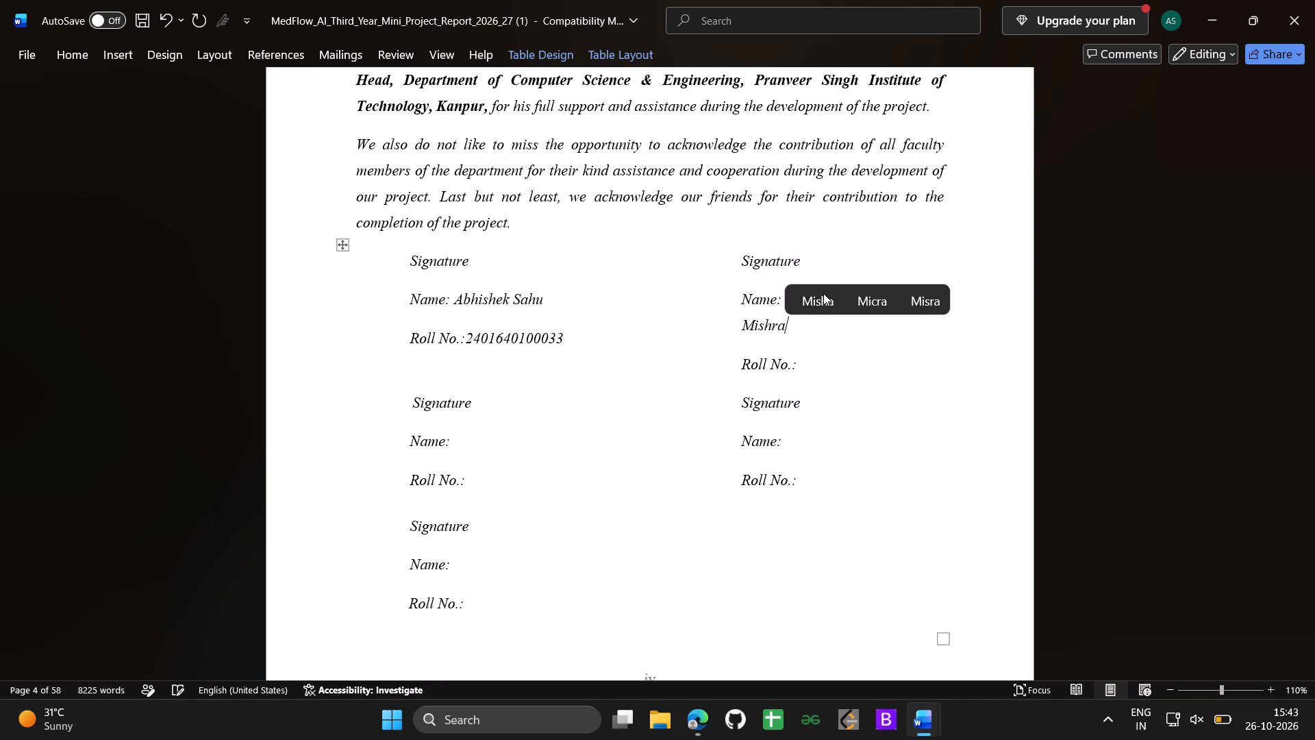
Remove the extra indent from the Signature, Name and Roll No. lines of both signature blocks in the table's second column.
click(739, 299)
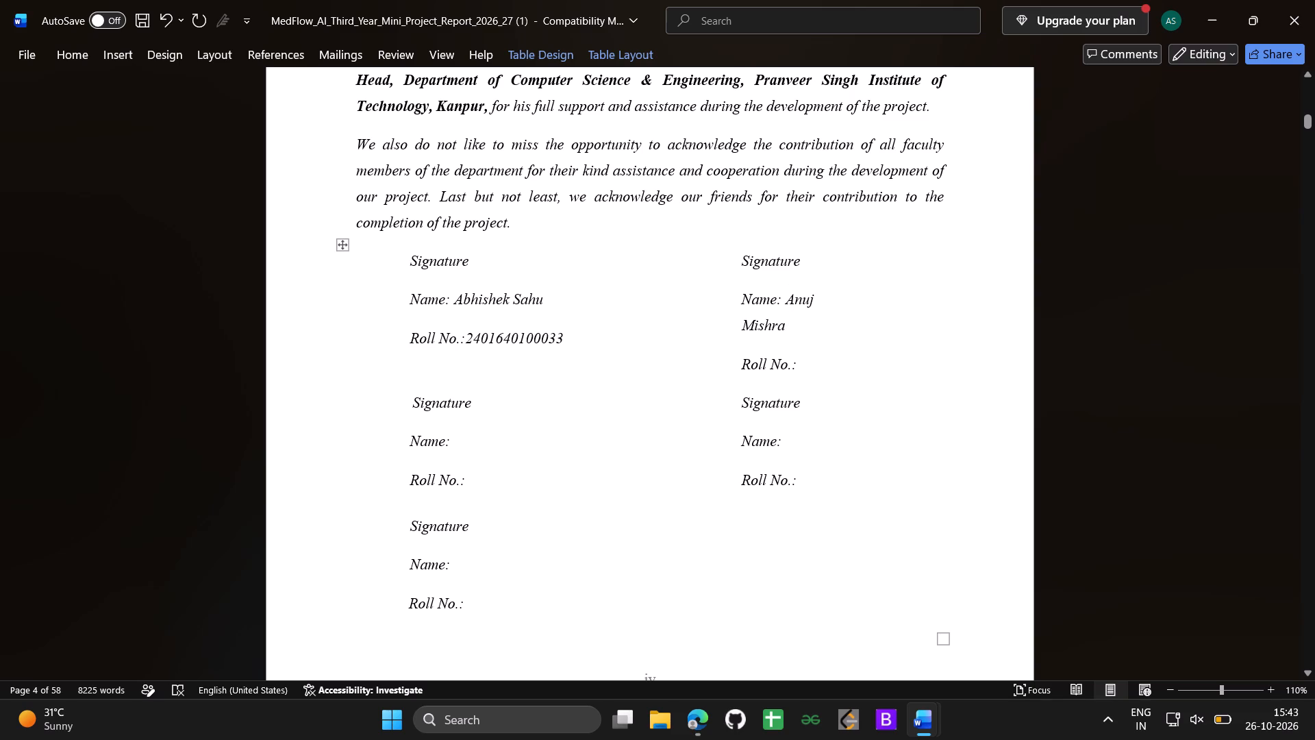
key(BackSpace)
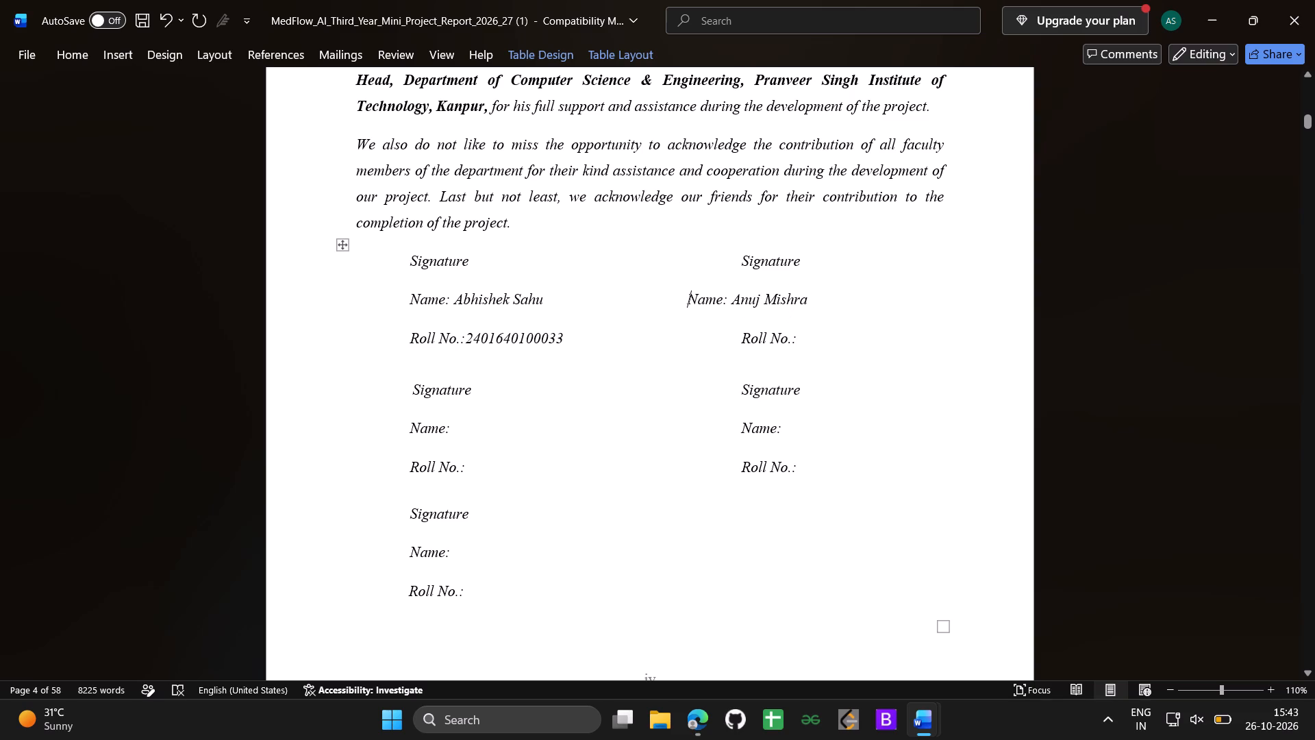
click(739, 261)
key(BackSpace)
click(742, 337)
key(BackSpace)
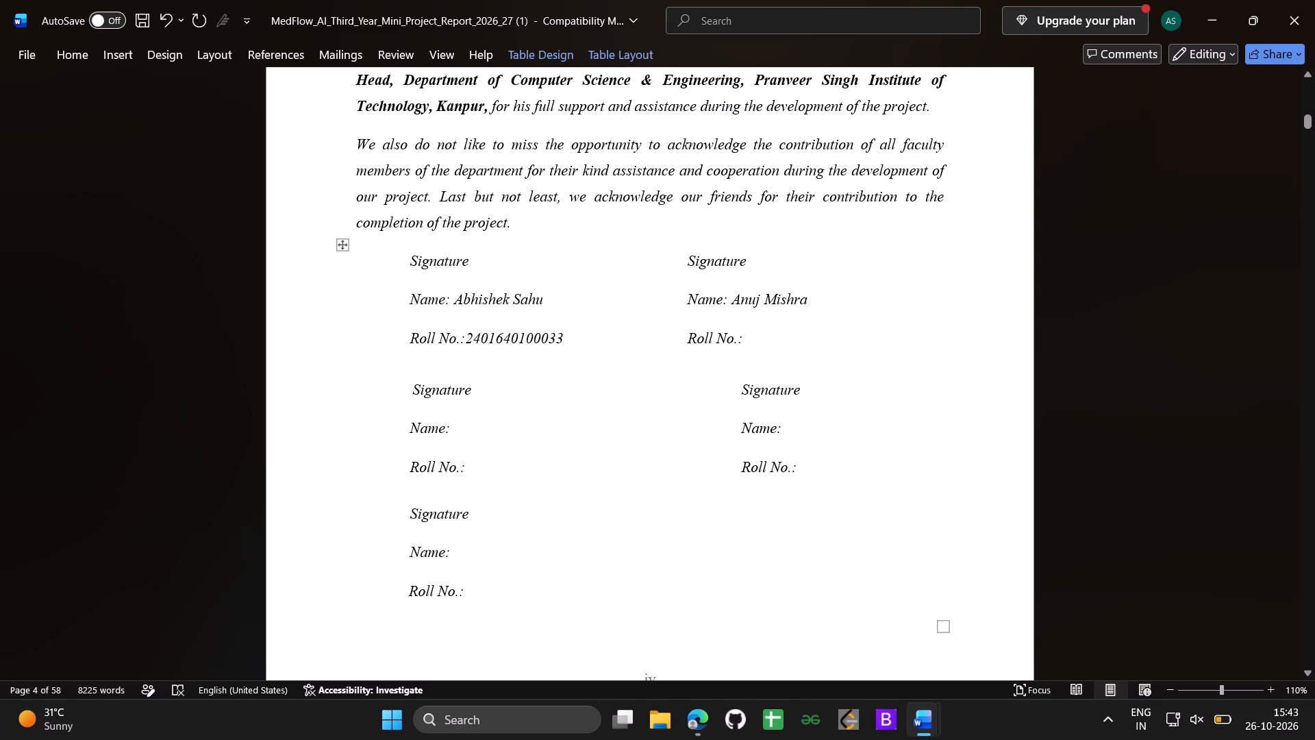
click(739, 395)
key(BackSpace)
click(747, 430)
key(BackSpace)
click(746, 466)
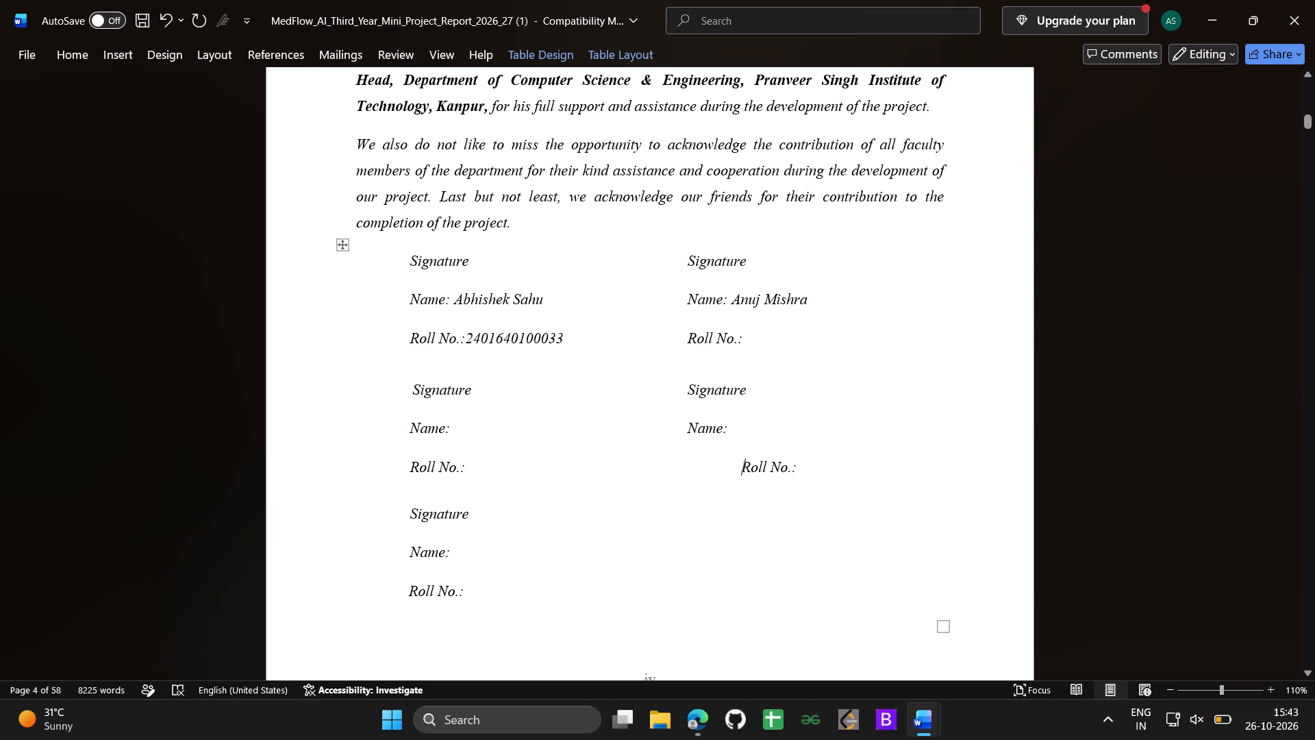
key(BackSpace)
Begin the student name in the first column's second signature block with the letter A.
click(482, 385)
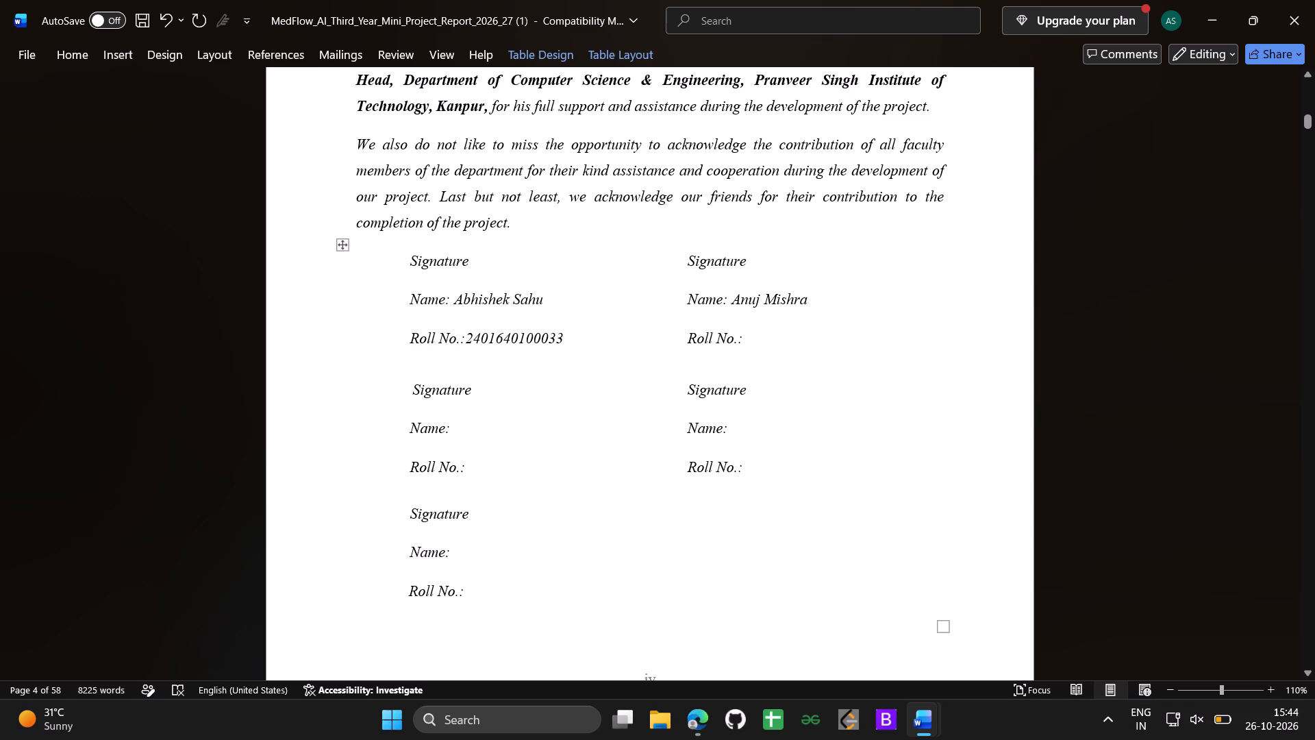
click(471, 434)
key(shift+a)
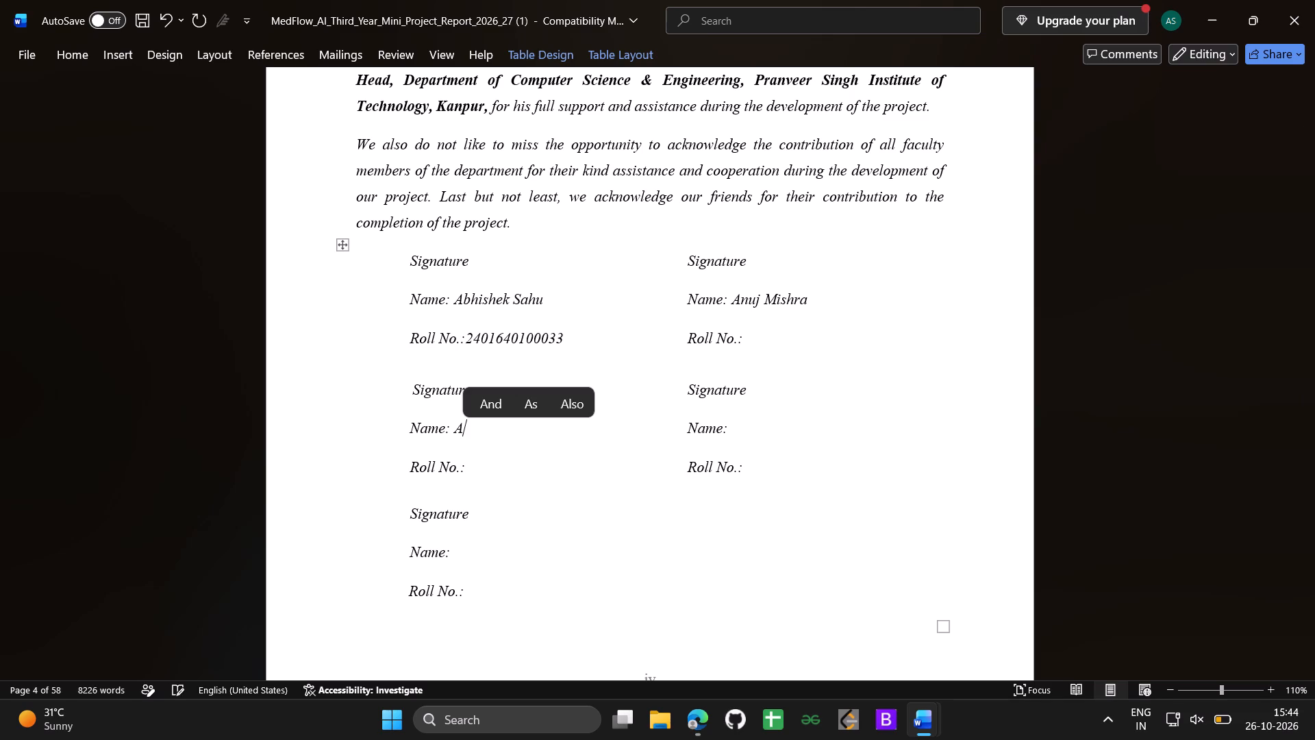
Enter the second student's roll number in the Roll No. line of the second column's first signature block.
click(764, 341)
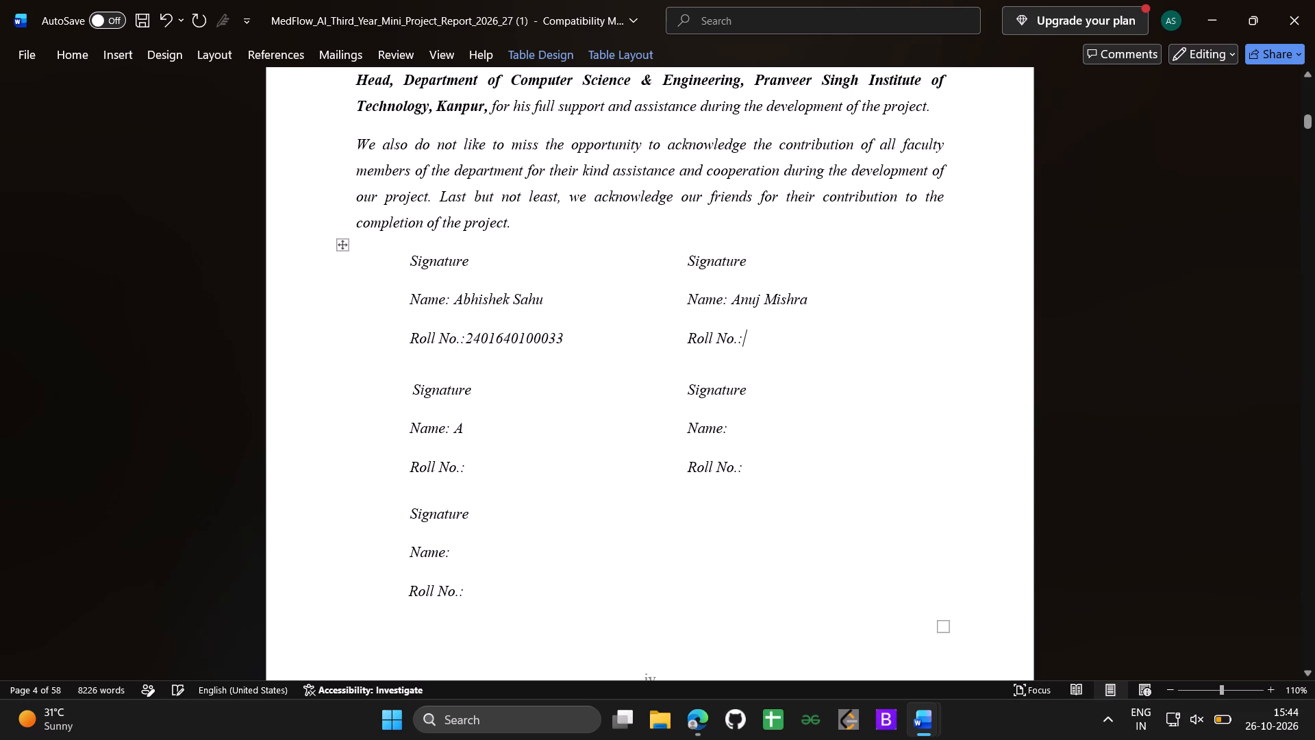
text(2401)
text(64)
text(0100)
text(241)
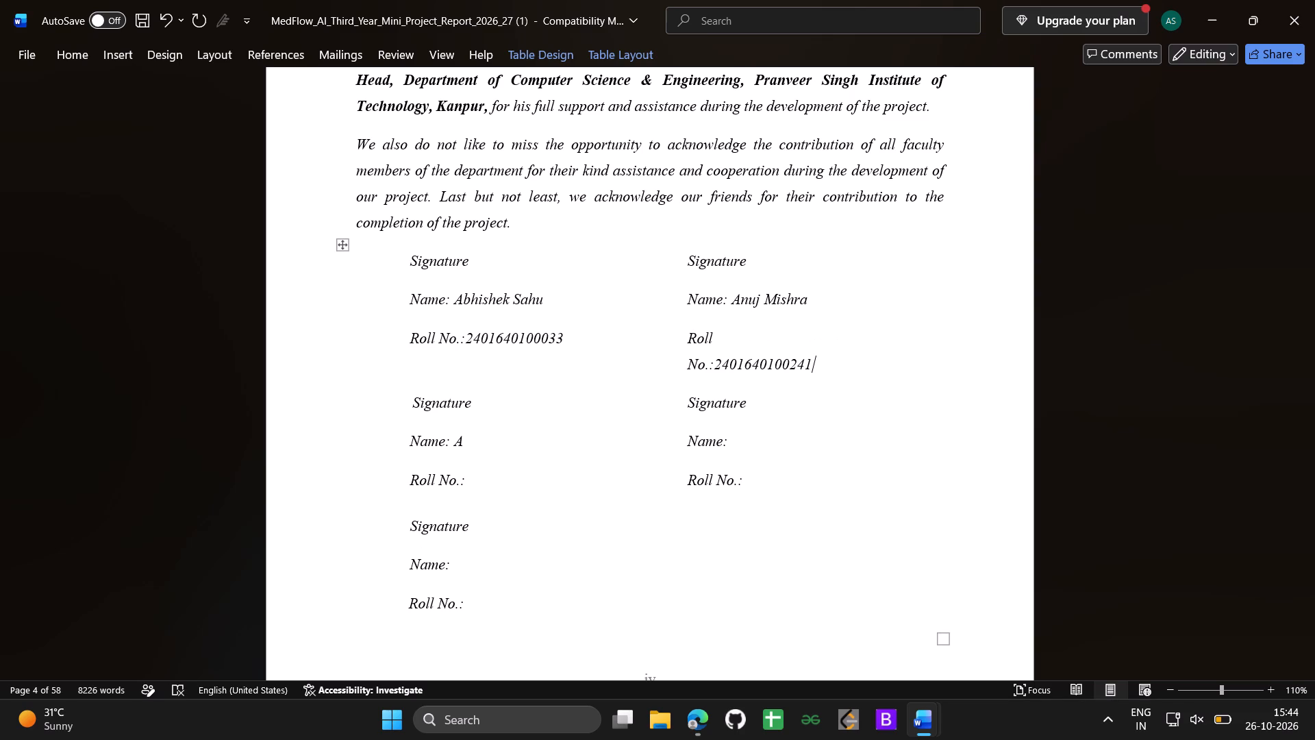
drag(822, 345, 863, 345)
Remove all indentation before the Signature line of the first column's second signature block.
click(415, 398)
key(BackSpace)
key(BackSpace)
key(BackSpace)
key(BackSpace)
key(BackSpace)
key(BackSpace)
key(BackSpace)
key(BackSpace)
key(BackSpace)
key(BackSpace)
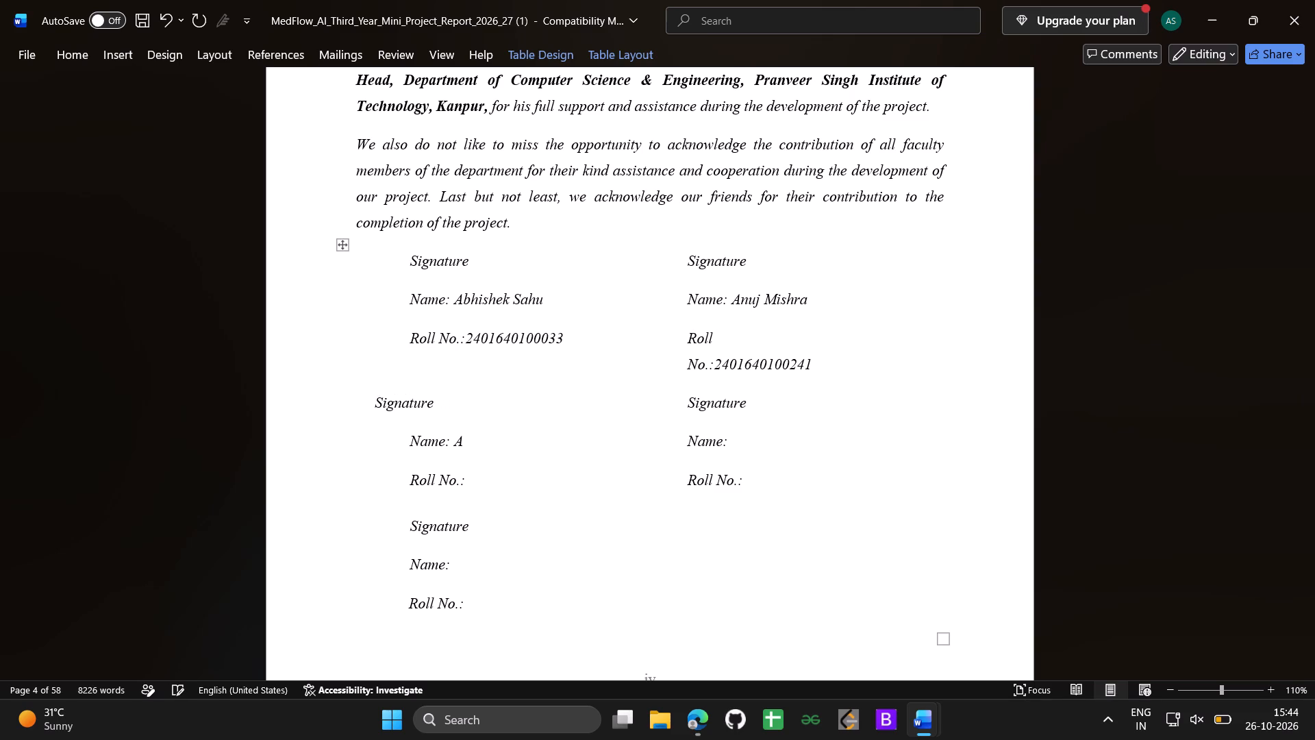
key(BackSpace)
key(BackSpace)
key(BackSpace)
key(BackSpace)
key(BackSpace)
key(BackSpace)
key(BackSpace)
key(BackSpace)
key(BackSpace)
key(BackSpace)
key(BackSpace)
key(BackSpace)
key(BackSpace)
key(BackSpace)
key(BackSpace)
Remove the indent from the Signature, Name and Roll No. lines of the first column's first signature block.
click(414, 267)
key(BackSpace)
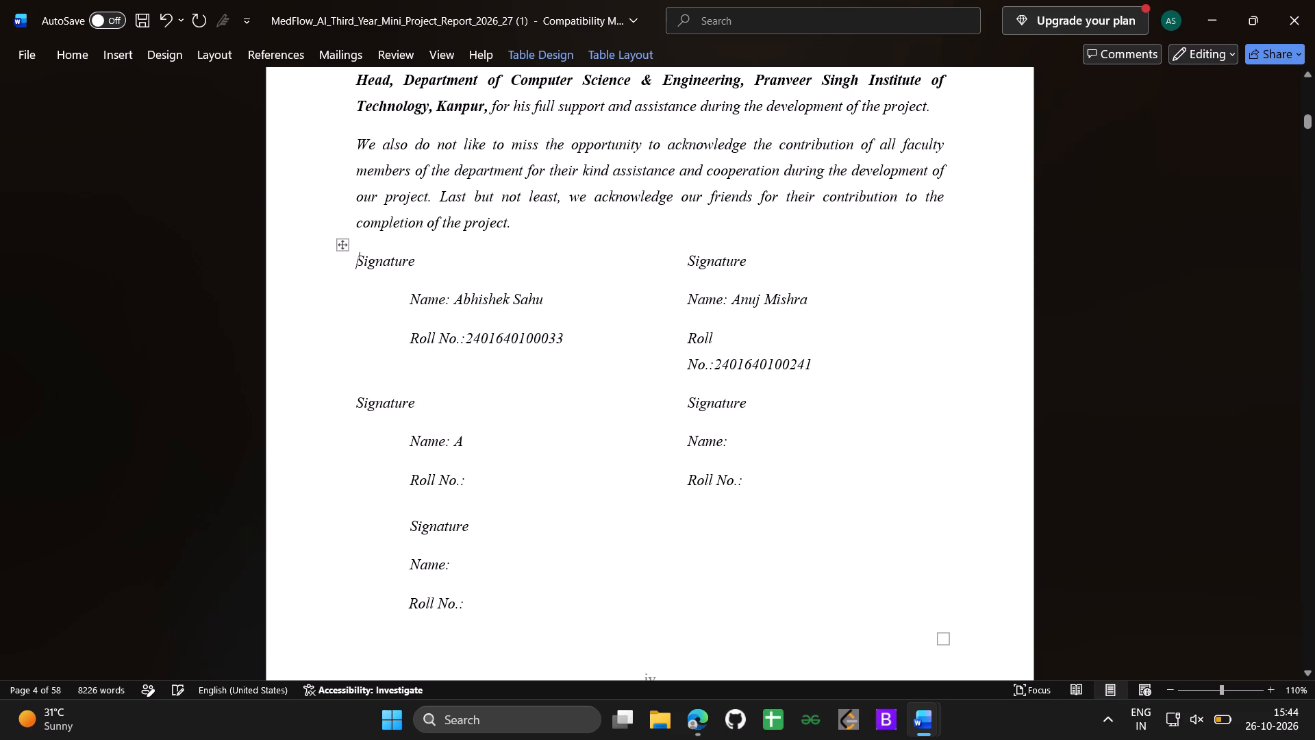
click(417, 307)
key(Left)
key(BackSpace)
click(411, 338)
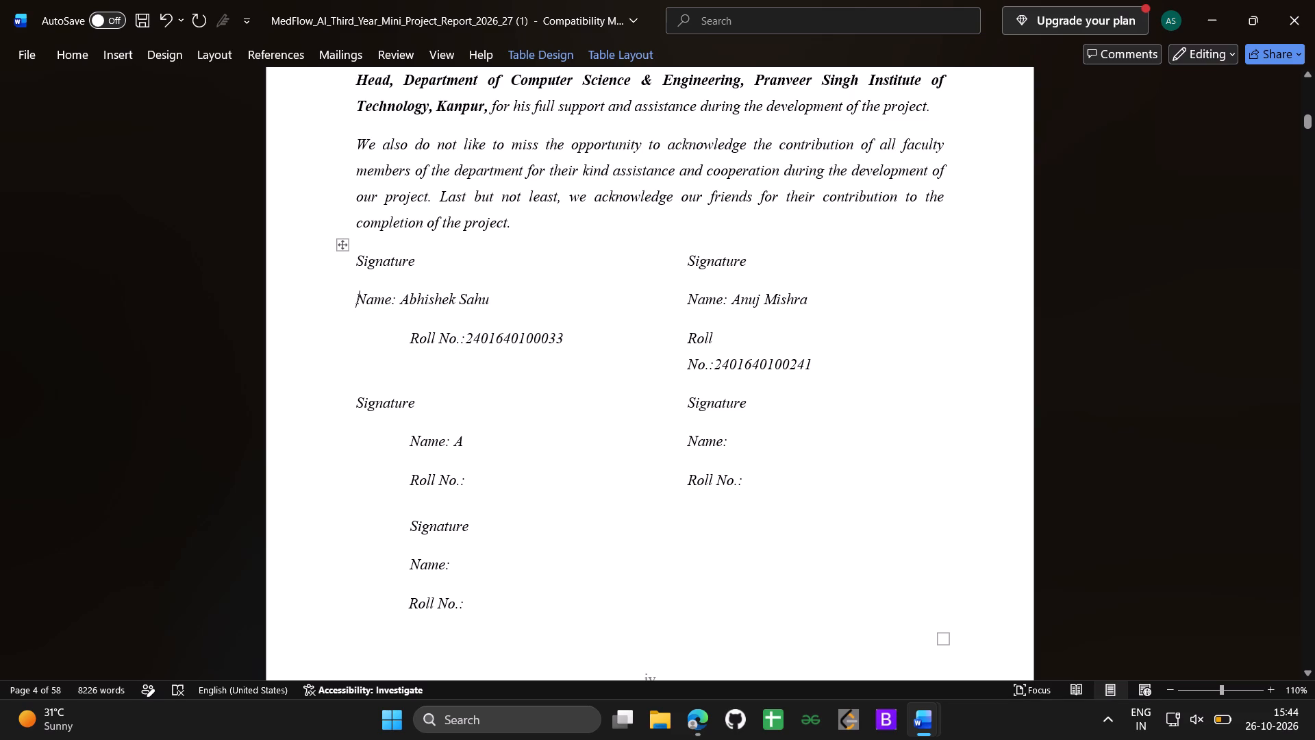
key(BackSpace)
Remove the indent from the Name and Roll No. lines of the first column's second signature block.
click(407, 445)
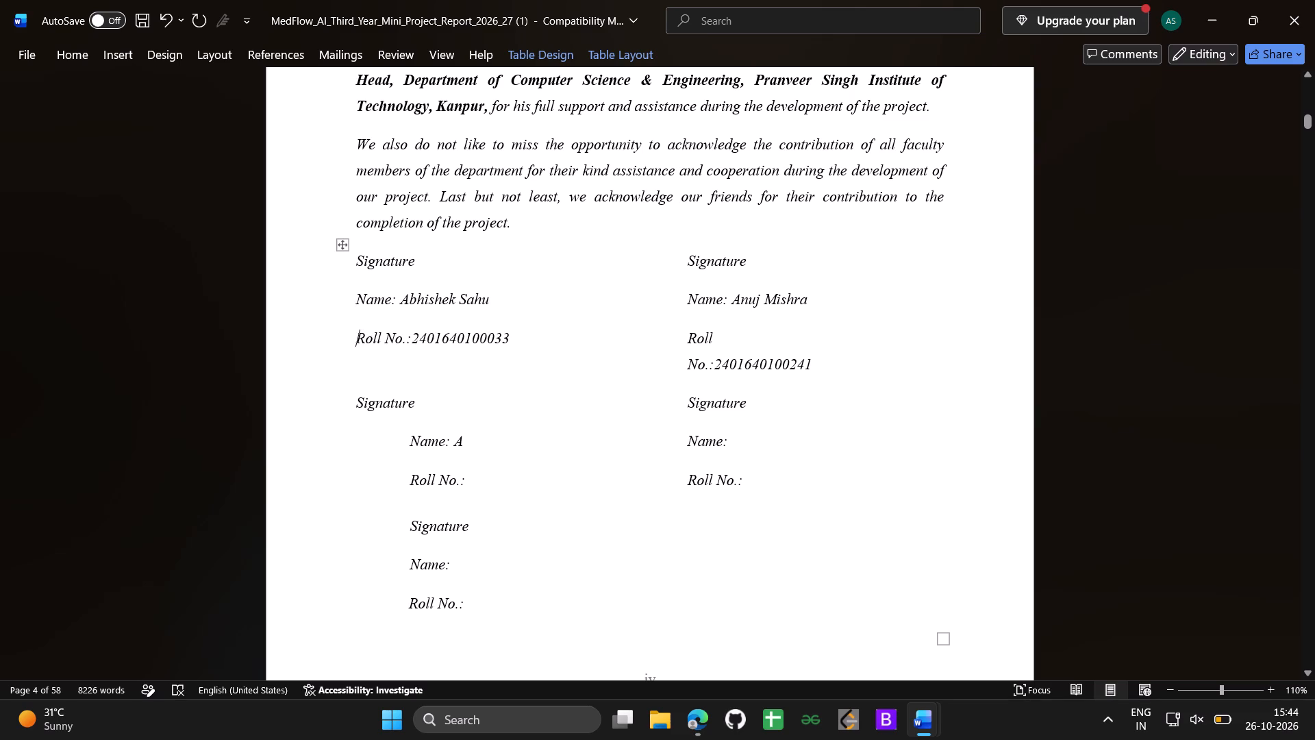
key(BackSpace)
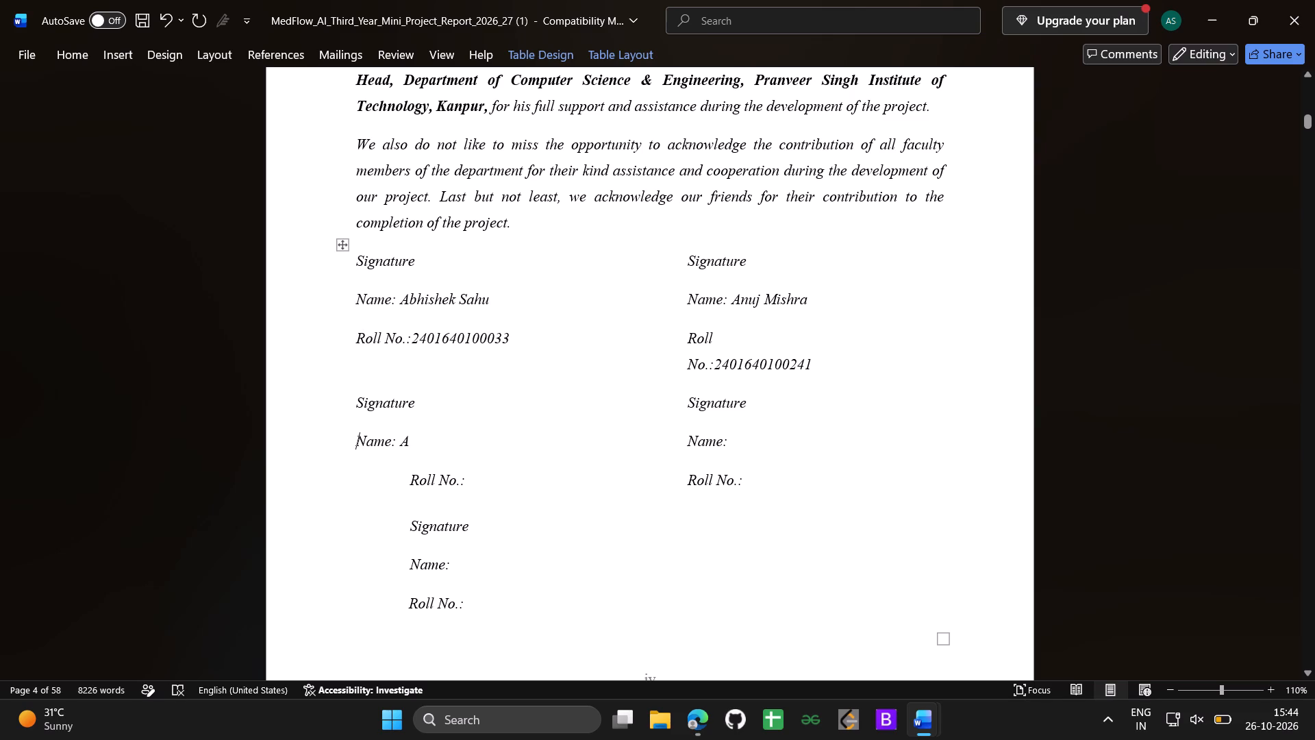
click(411, 476)
key(BackSpace)
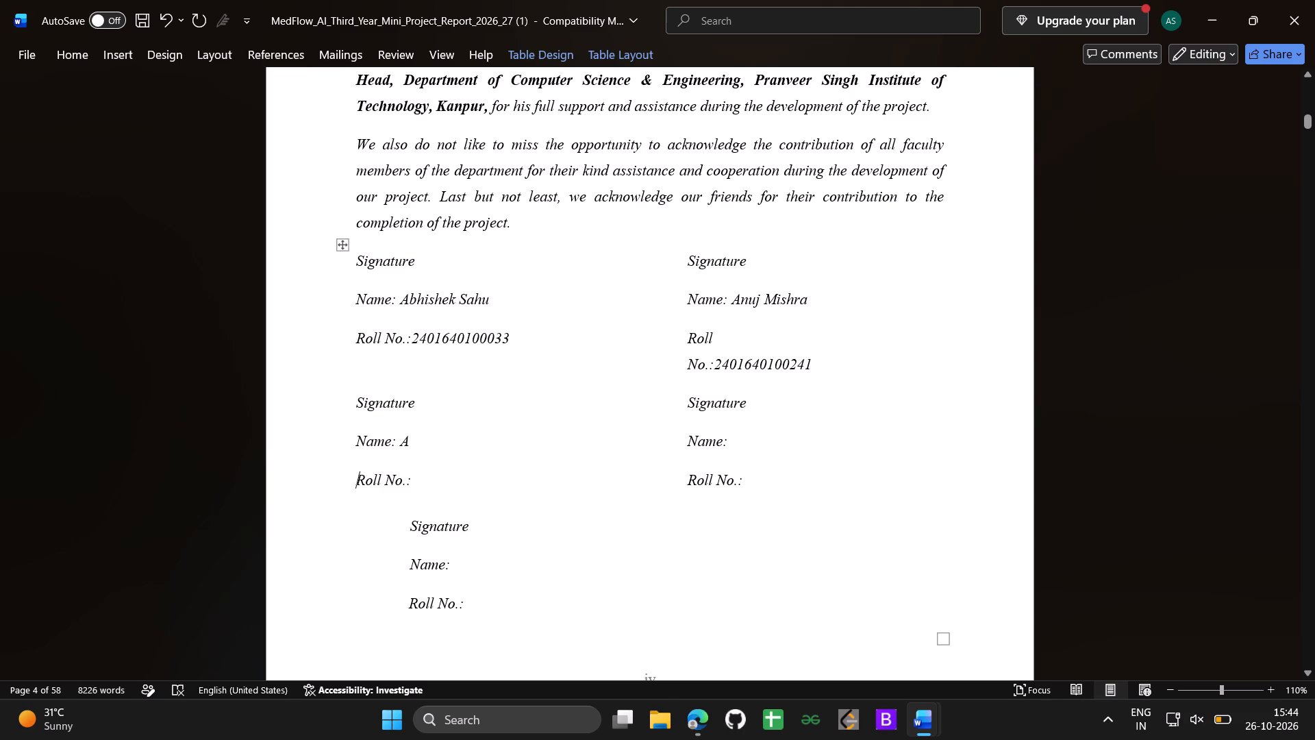
Remove the indent from the Signature, Name and Roll No. lines of the third signature block, keeping each on its own line.
click(410, 534)
key(BackSpace)
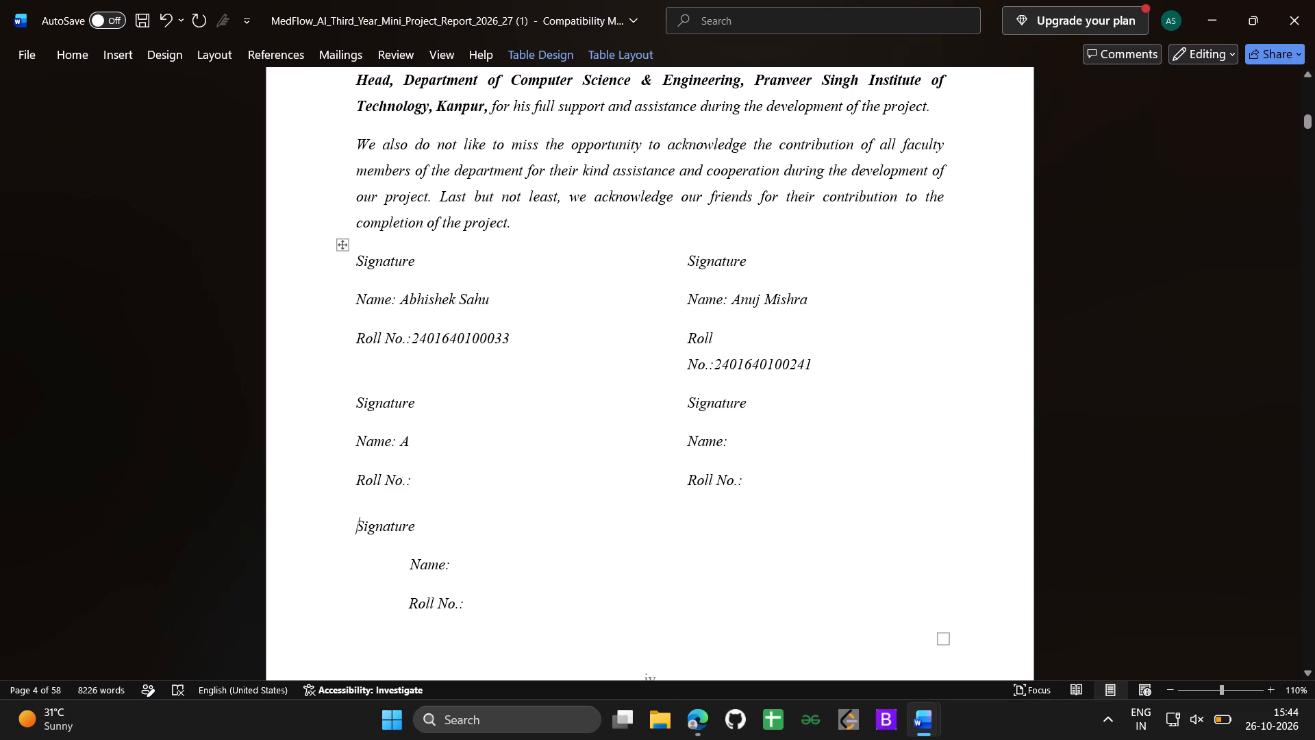
click(411, 562)
key(BackSpace)
click(409, 602)
key(BackSpace)
key(BackSpace)
key(BackSpace)
key(BackSpace)
key(BackSpace)
key(BackSpace)
key(BackSpace)
key(BackSpace)
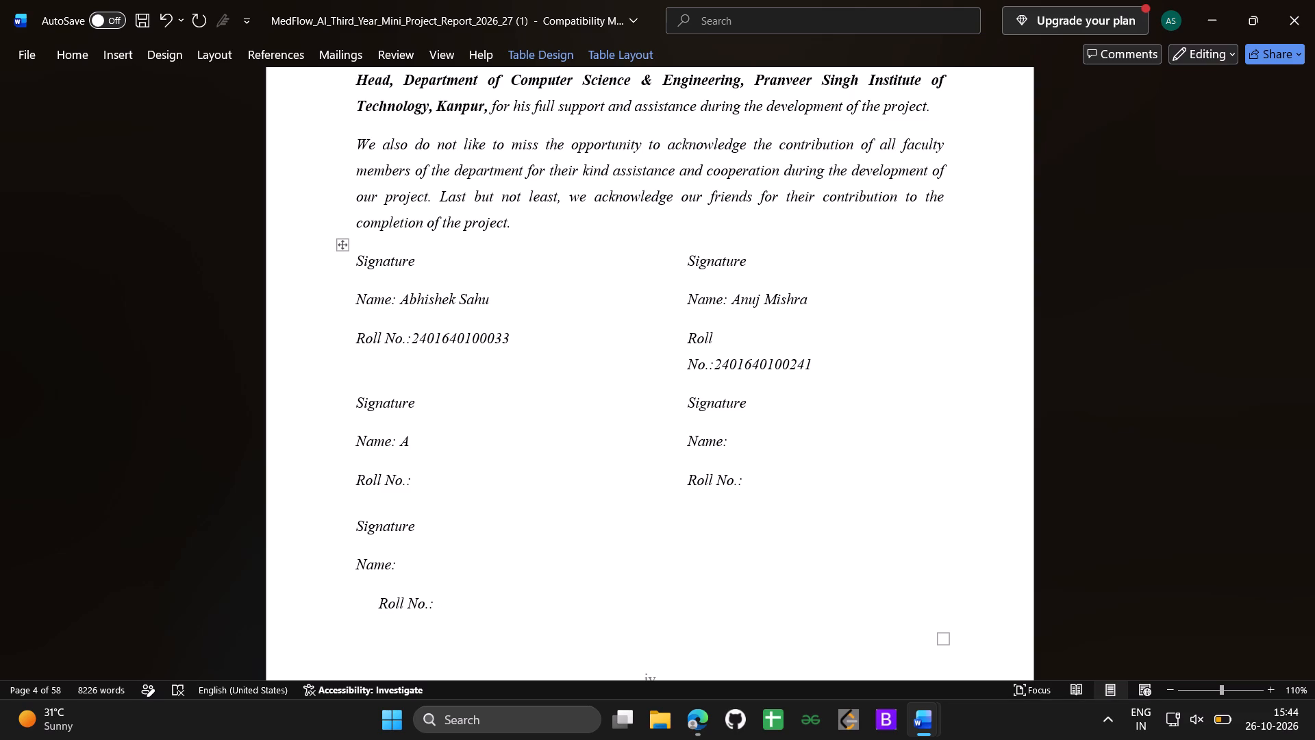
key(BackSpace)
key(BackSpace)
key(BackSpace)
key(BackSpace)
key(BackSpace)
key(BackSpace)
key(BackSpace)
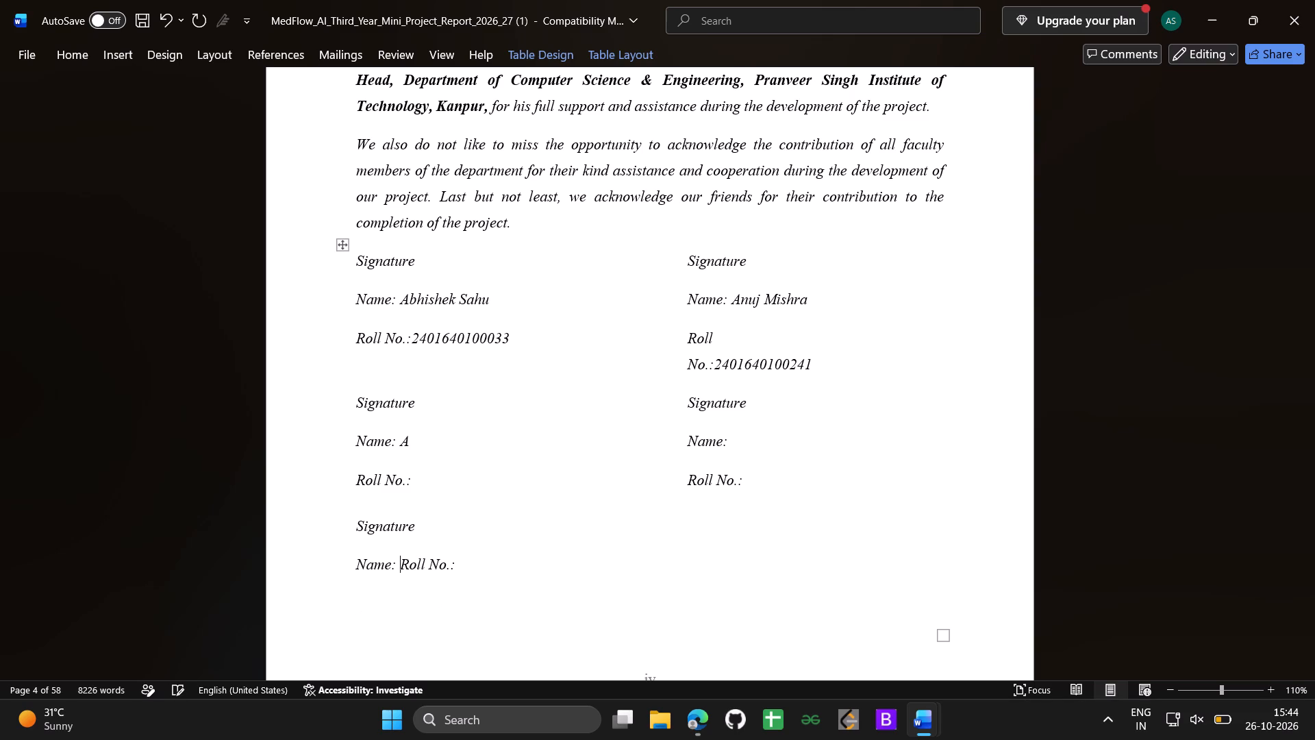
key(Return)
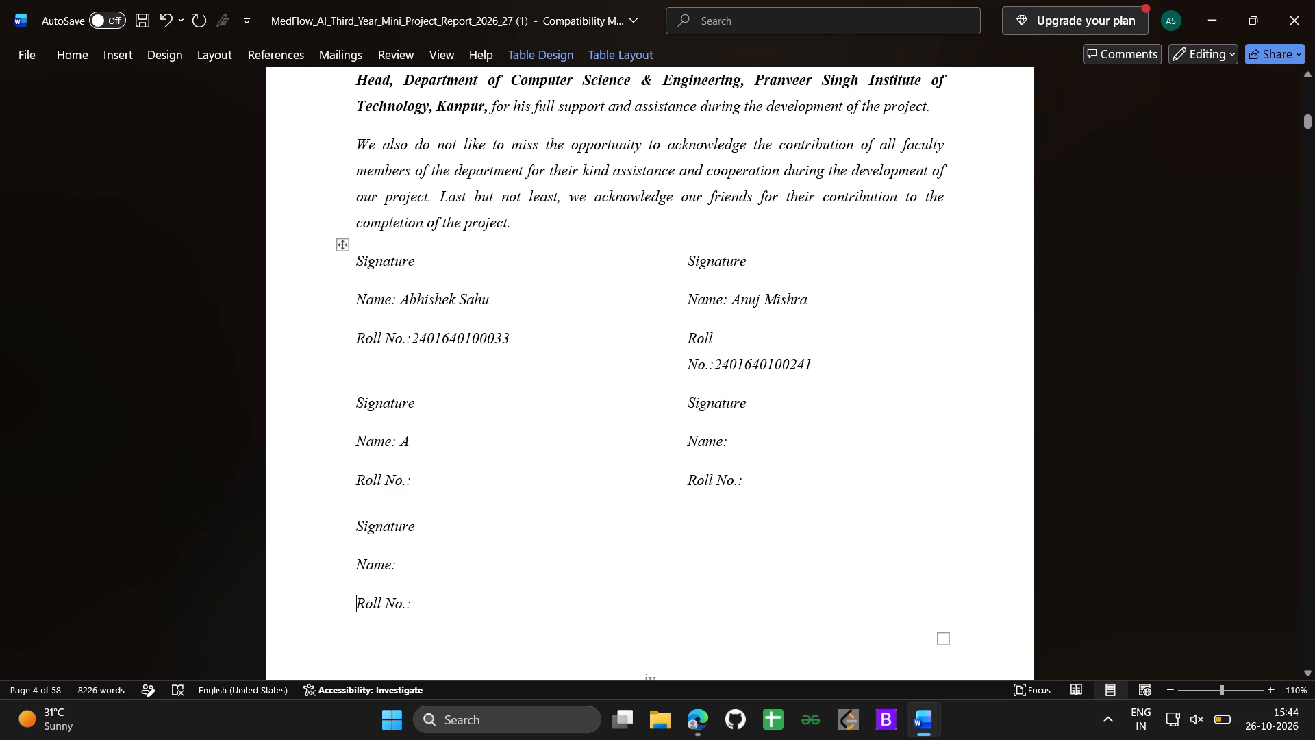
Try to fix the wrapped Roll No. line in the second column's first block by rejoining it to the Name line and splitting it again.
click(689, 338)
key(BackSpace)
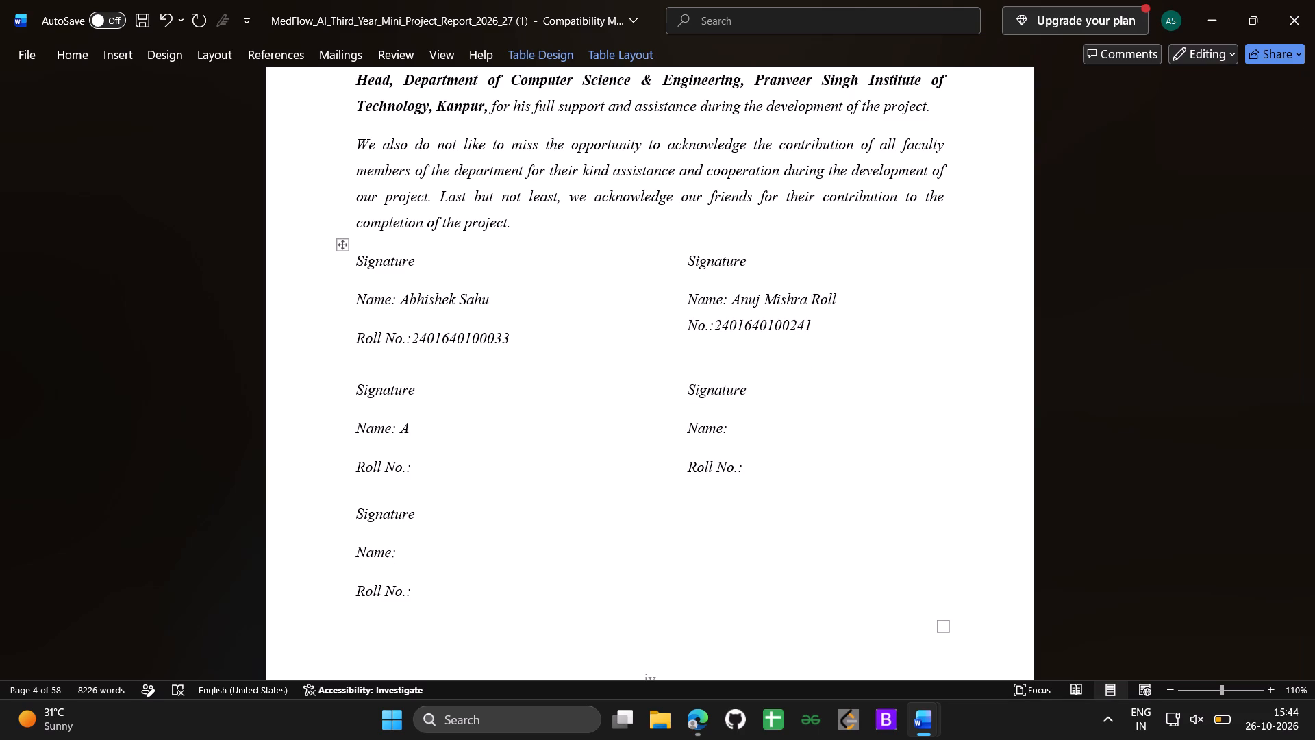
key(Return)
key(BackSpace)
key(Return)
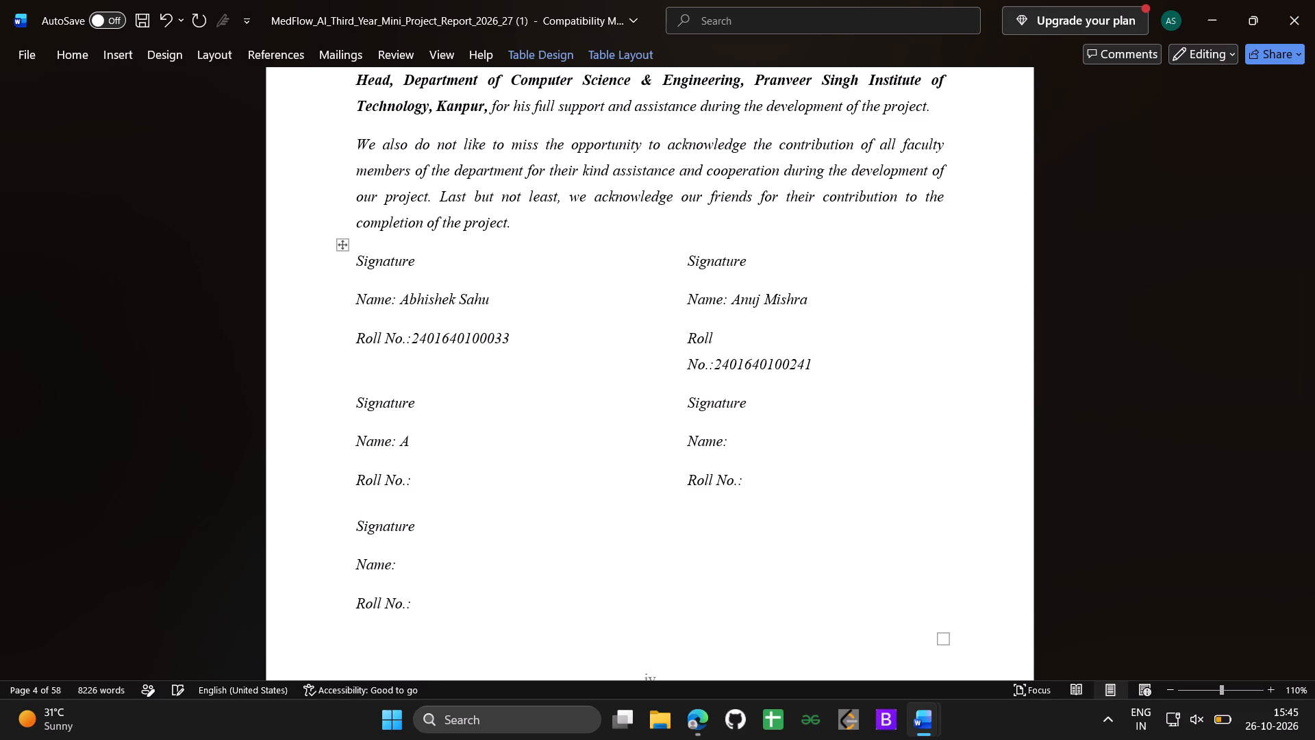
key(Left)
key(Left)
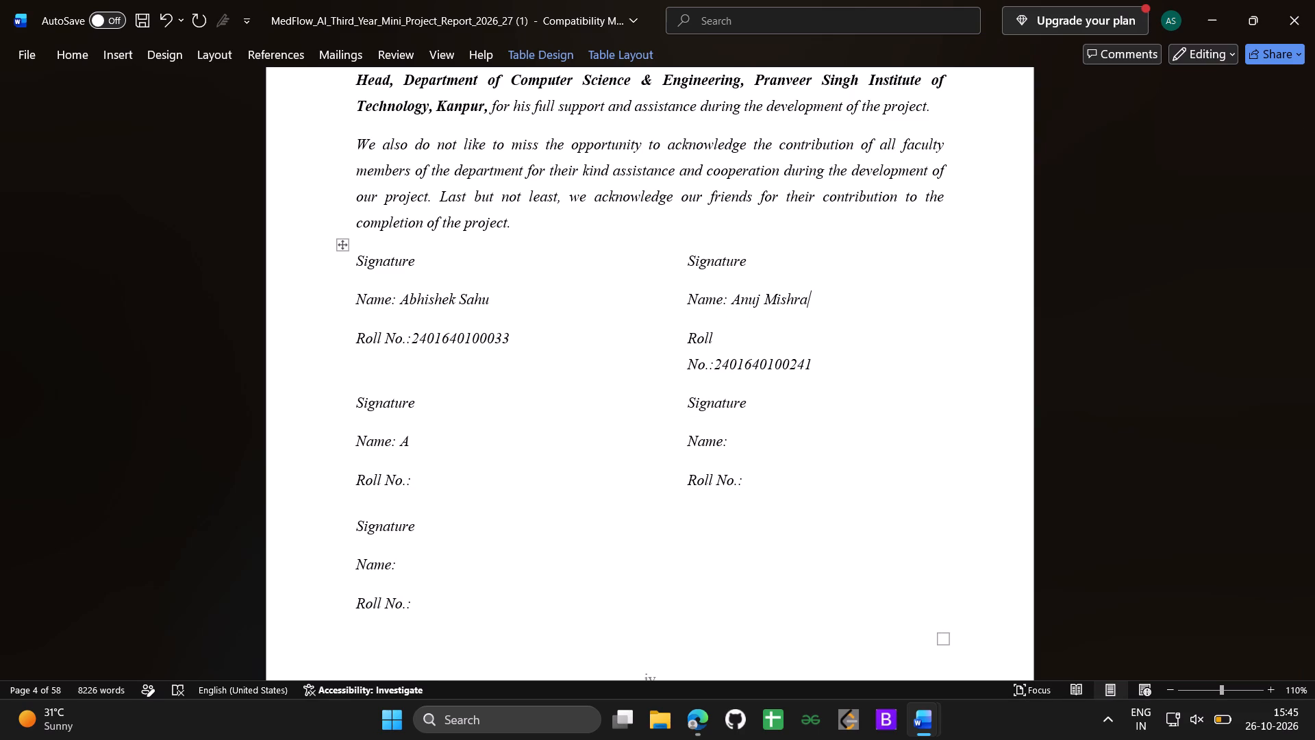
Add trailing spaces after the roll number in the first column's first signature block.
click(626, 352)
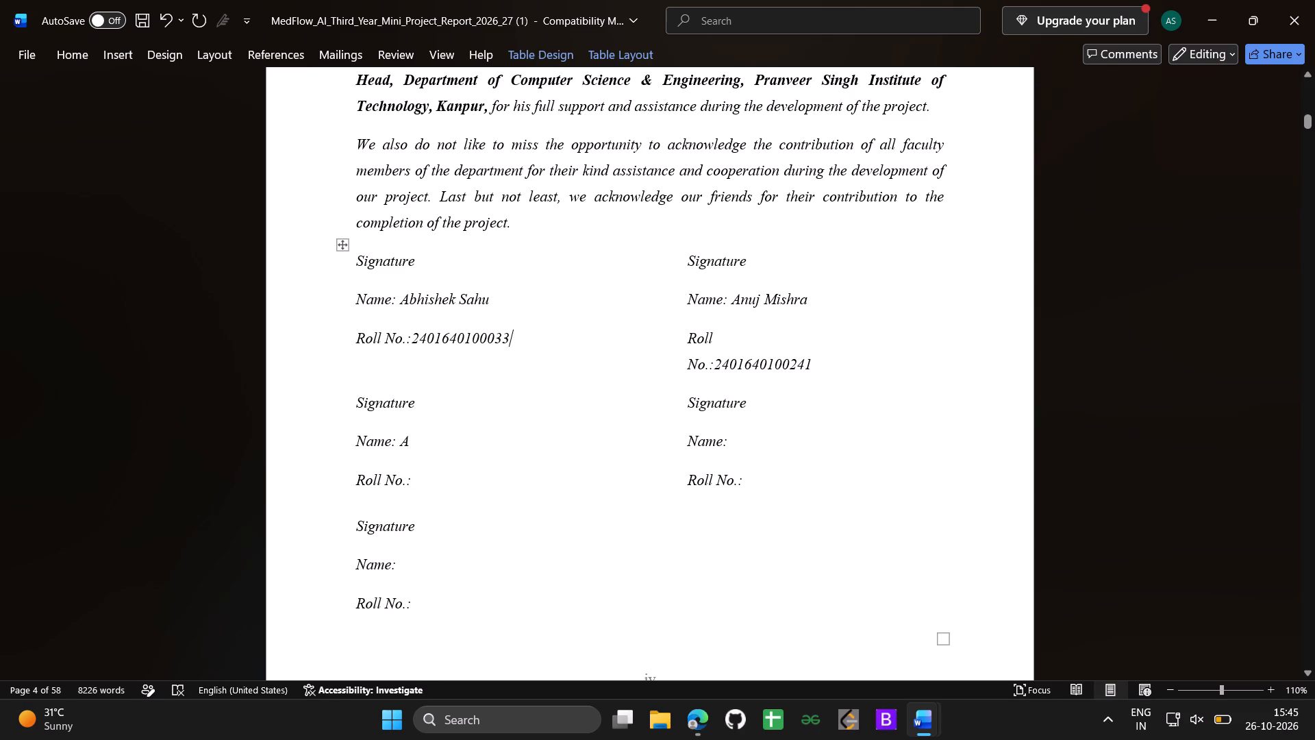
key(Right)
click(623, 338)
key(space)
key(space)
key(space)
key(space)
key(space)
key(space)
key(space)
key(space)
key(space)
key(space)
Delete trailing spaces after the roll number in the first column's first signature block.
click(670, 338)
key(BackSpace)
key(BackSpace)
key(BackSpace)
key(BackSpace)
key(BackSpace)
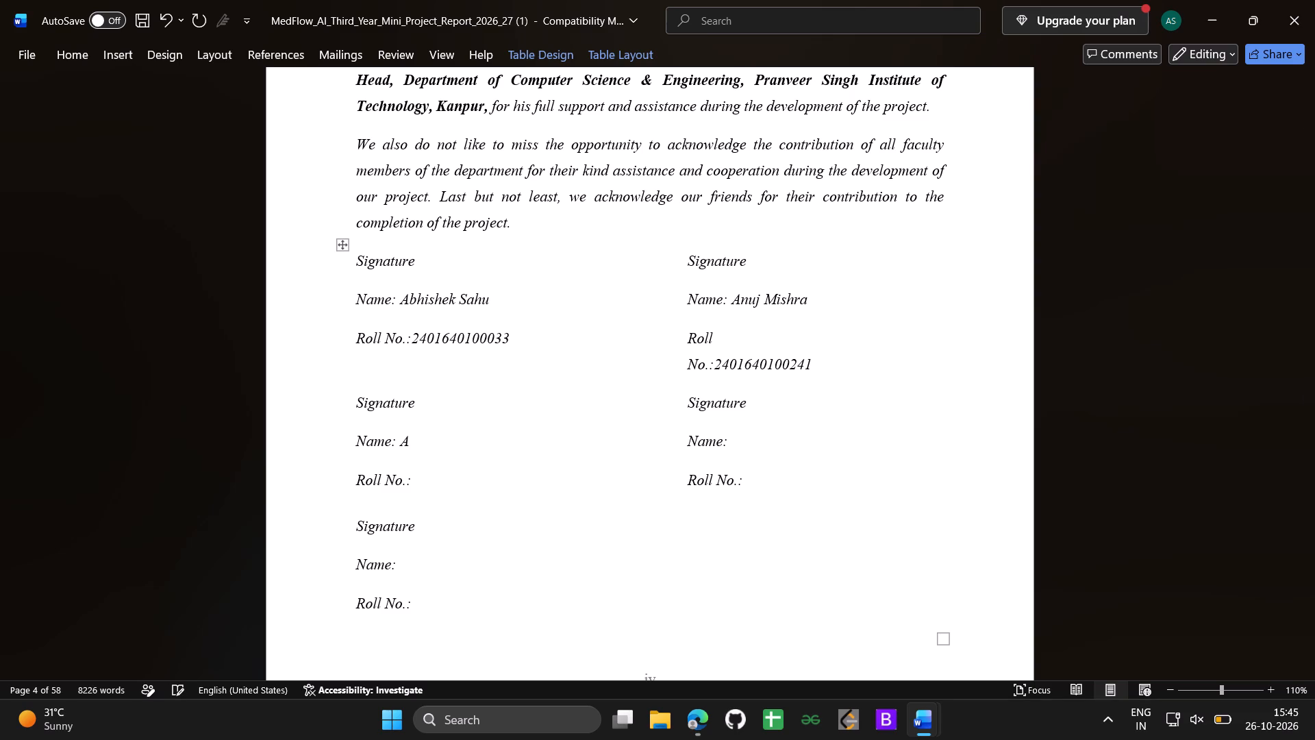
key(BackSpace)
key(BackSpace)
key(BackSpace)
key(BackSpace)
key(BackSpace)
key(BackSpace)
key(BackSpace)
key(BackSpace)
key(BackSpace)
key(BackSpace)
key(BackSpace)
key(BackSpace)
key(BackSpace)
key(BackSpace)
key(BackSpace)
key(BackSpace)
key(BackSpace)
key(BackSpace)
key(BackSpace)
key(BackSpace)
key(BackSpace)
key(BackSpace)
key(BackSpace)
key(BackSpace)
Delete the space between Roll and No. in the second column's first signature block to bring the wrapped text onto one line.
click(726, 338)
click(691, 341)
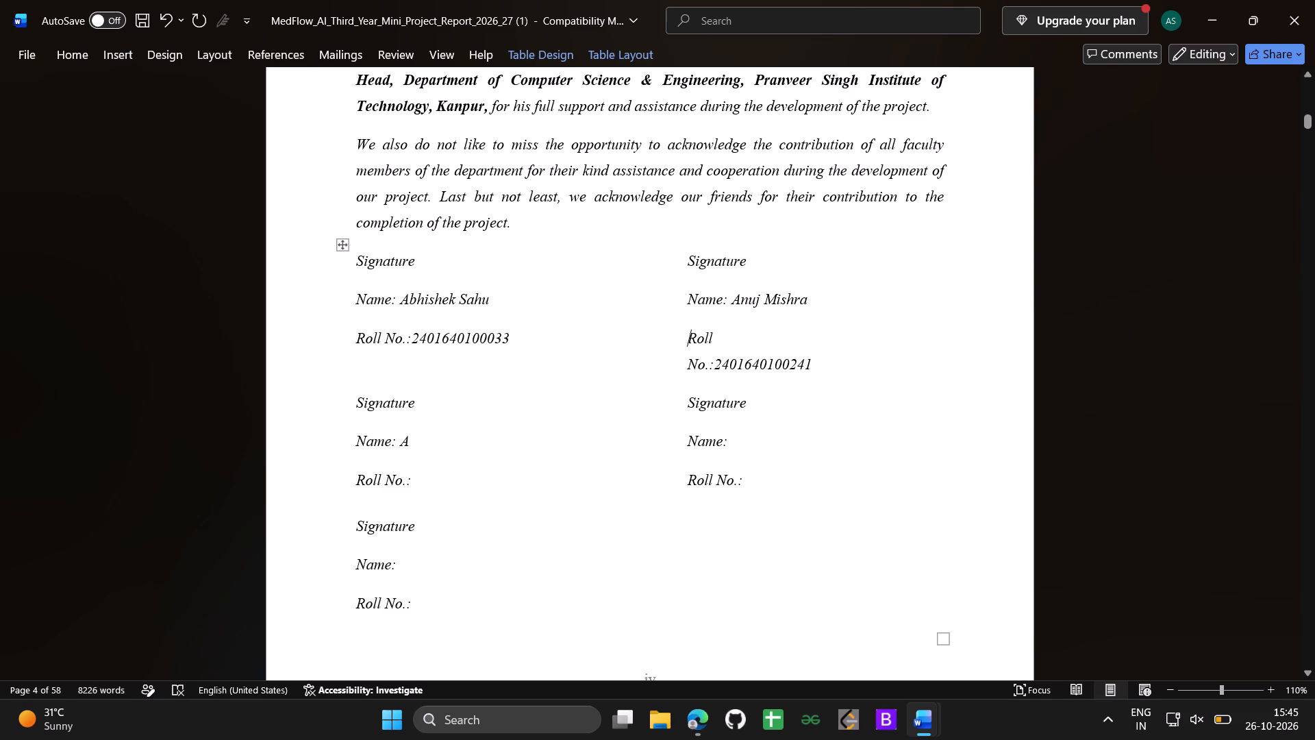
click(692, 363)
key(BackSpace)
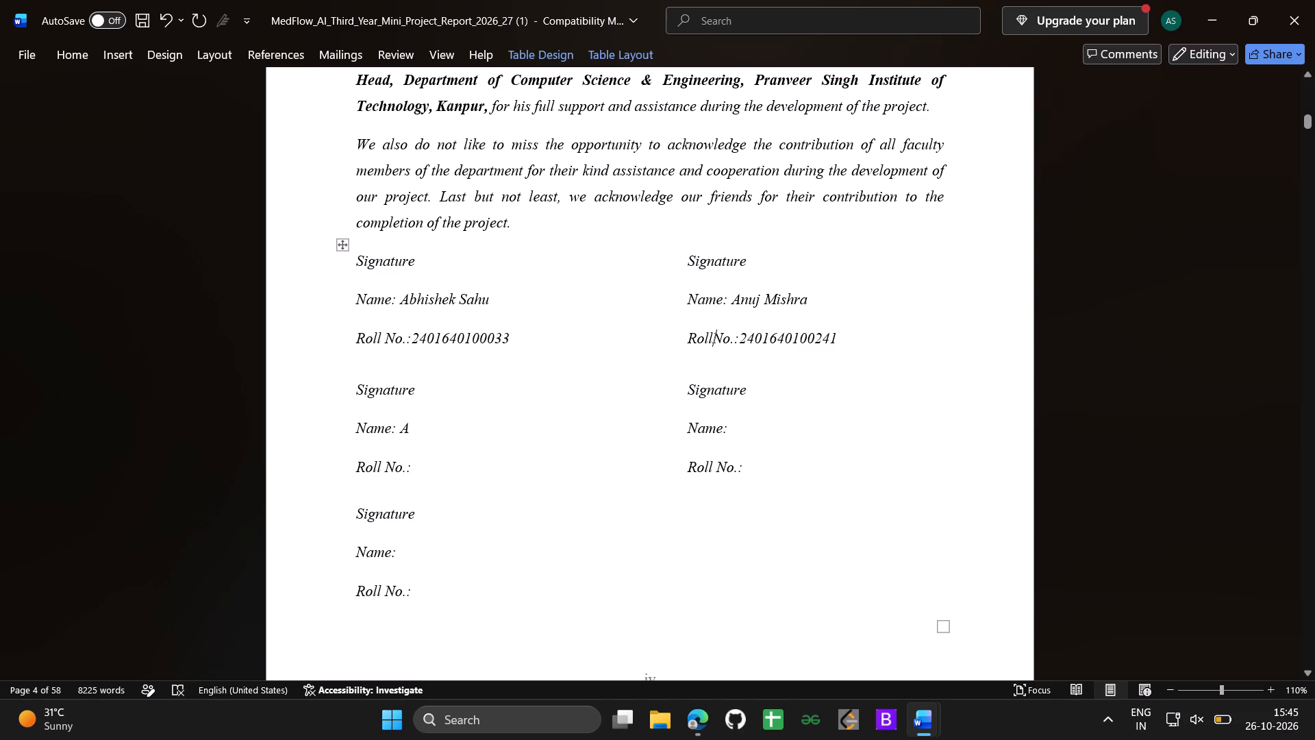
Undo the Roll No. spacing edits and the joining and splitting of the Name and Roll No. lines in the signature blocks.
key(ctrl+z)
key(ctrl+z)
key(ctrl+z)
key(ctrl+z)
key(ctrl+z)
key(ctrl+z)
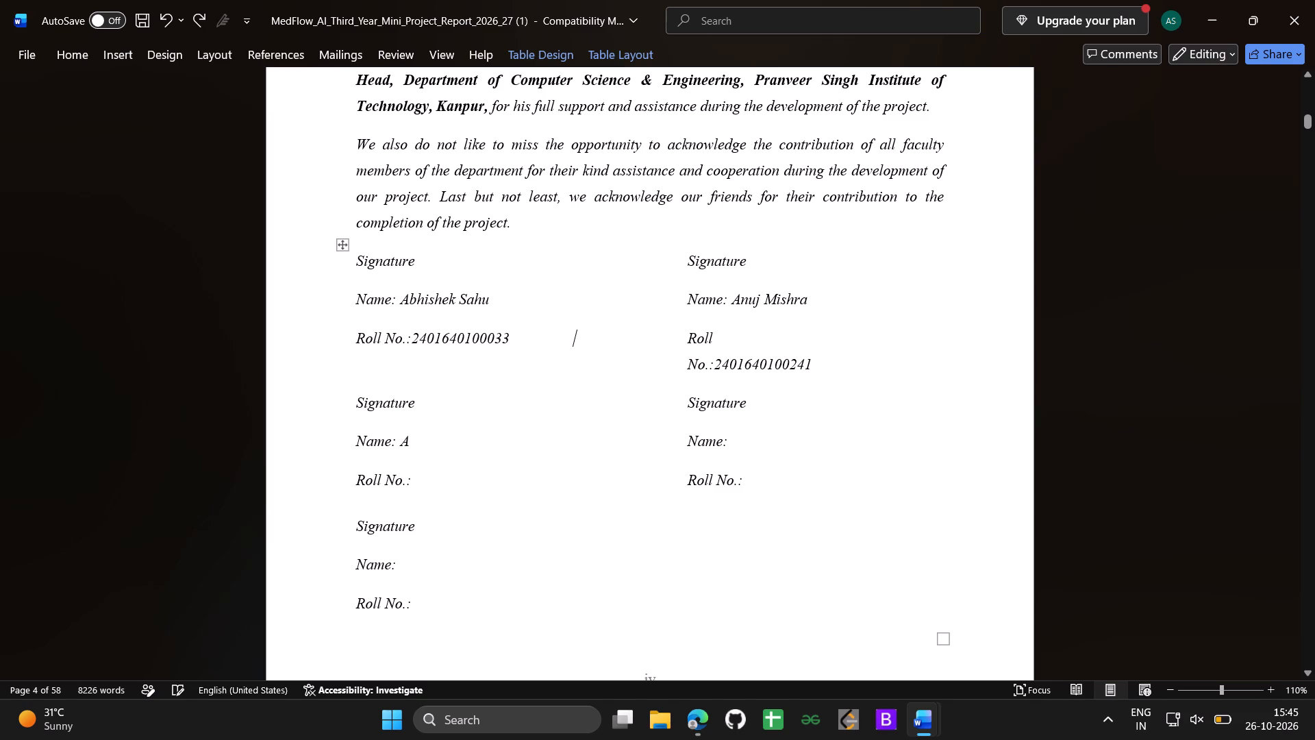
key(ctrl+z)
key(ctrl+z)
key(ctrl+z)
key(ctrl+z)
key(ctrl+z)
key(ctrl+z)
key(ctrl+z)
key(ctrl+z)
key(ctrl+z)
key(ctrl+z)
key(ctrl+z)
key(ctrl+z)
key(ctrl+z)
key(ctrl+z)
key(ctrl+z)
key(ctrl+z)
key(ctrl+z)
key(ctrl+z)
key(ctrl+z)
key(ctrl+z)
key(ctrl+z)
key(ctrl+z)
key(ctrl+z)
key(ctrl+z)
key(ctrl+z)
key(ctrl+z)
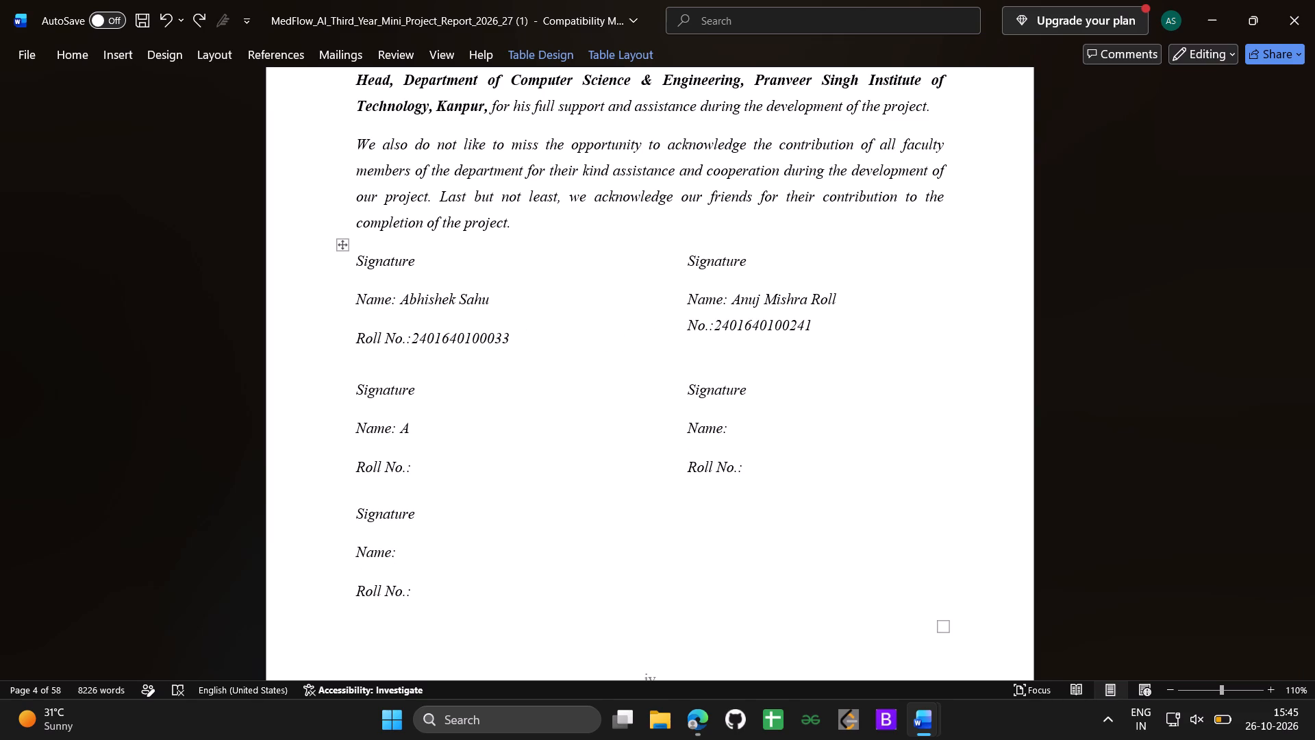
key(ctrl+z)
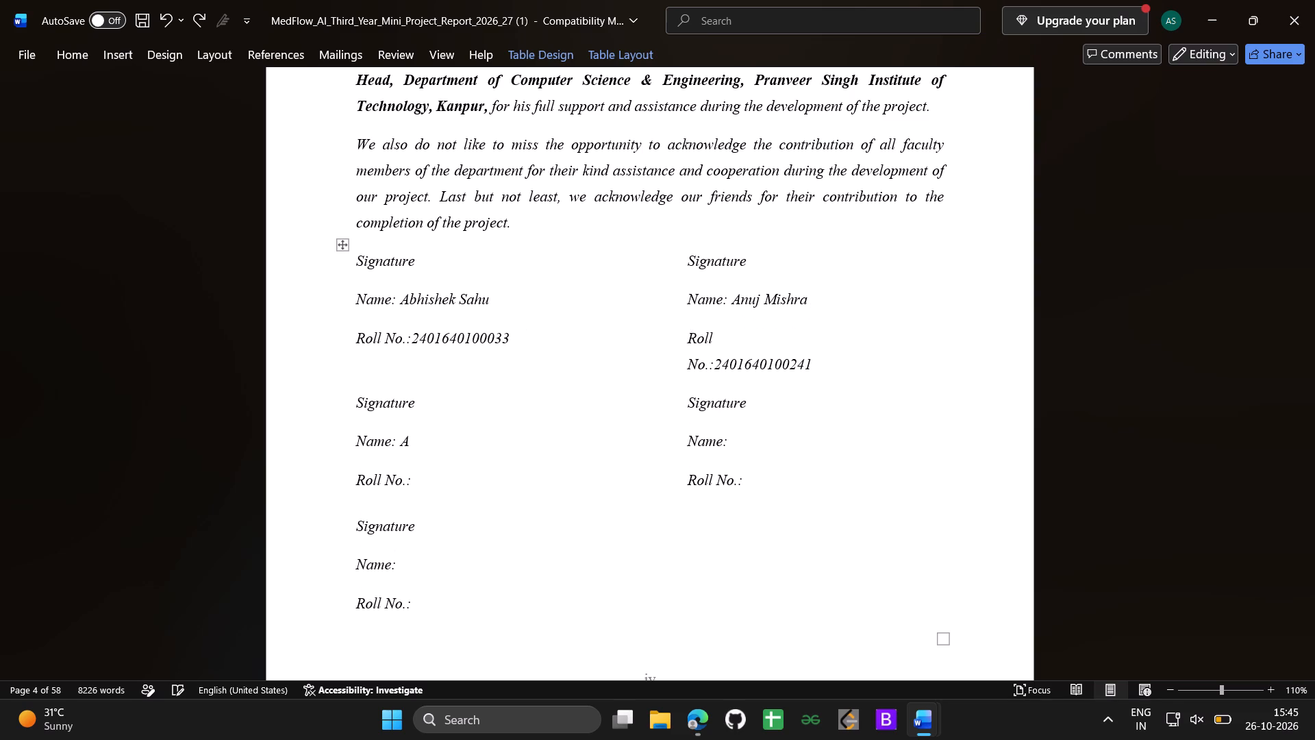
Undo the earlier alignment changes to the first column's signature blocks and the roll number entry in the second column's first block.
key(ctrl+z)
key(ctrl+z)
key(ctrl+z)
key(ctrl+z)
key(ctrl+z)
key(ctrl+z)
key(ctrl+z)
key(ctrl+z)
key(ctrl+z)
key(ctrl+z)
key(ctrl+z)
key(ctrl+z)
key(ctrl+z)
key(ctrl+z)
key(ctrl+z)
key(ctrl+z)
key(ctrl+z)
key(ctrl+z)
key(ctrl+z)
key(ctrl+z)
key(ctrl+z)
key(ctrl+z)
key(ctrl+z)
key(ctrl+z)
key(ctrl+z)
key(ctrl+z)
key(ctrl+z)
key(ctrl+z)
key(ctrl+z)
key(ctrl+z)
key(ctrl+z)
key(ctrl+z)
key(ctrl+z)
key(ctrl+z)
key(ctrl+z)
key(ctrl+z)
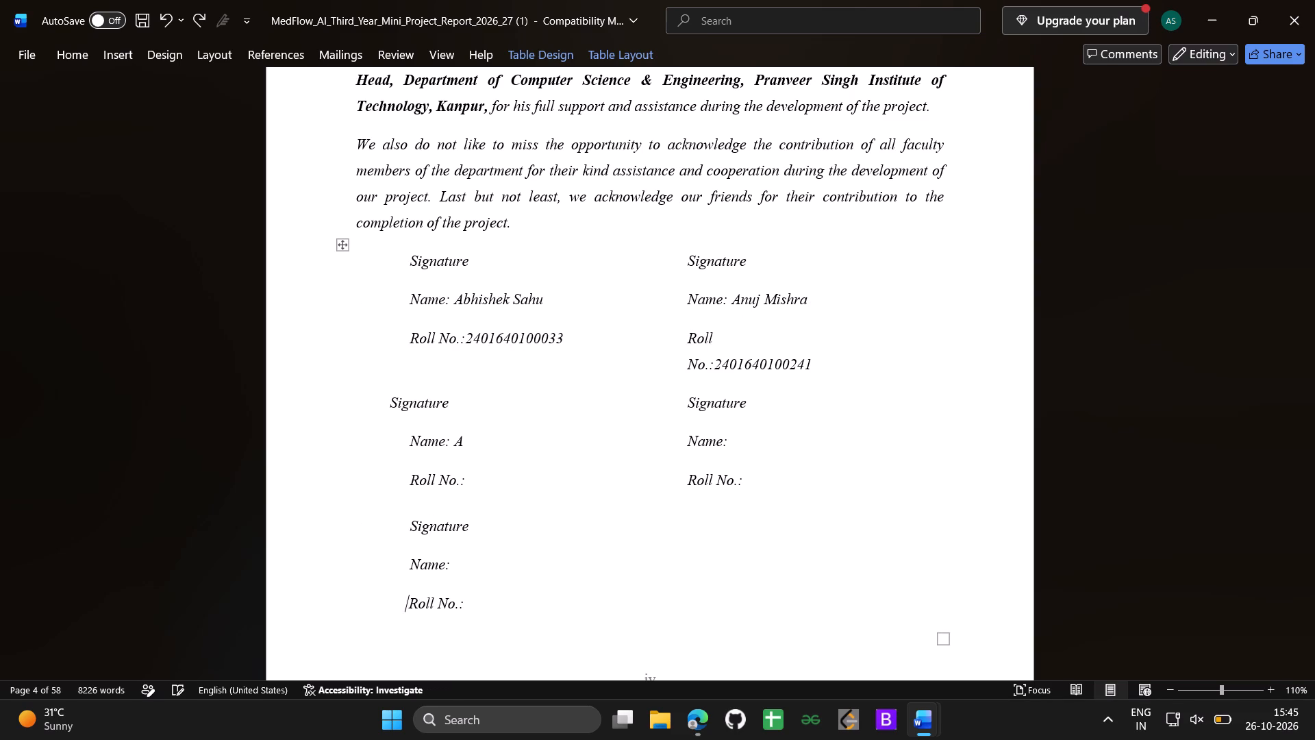
key(ctrl+z)
key(ctrl+z)
key(ctrl+z)
key(ctrl+z)
key(ctrl+z)
key(ctrl+z)
key(ctrl+z)
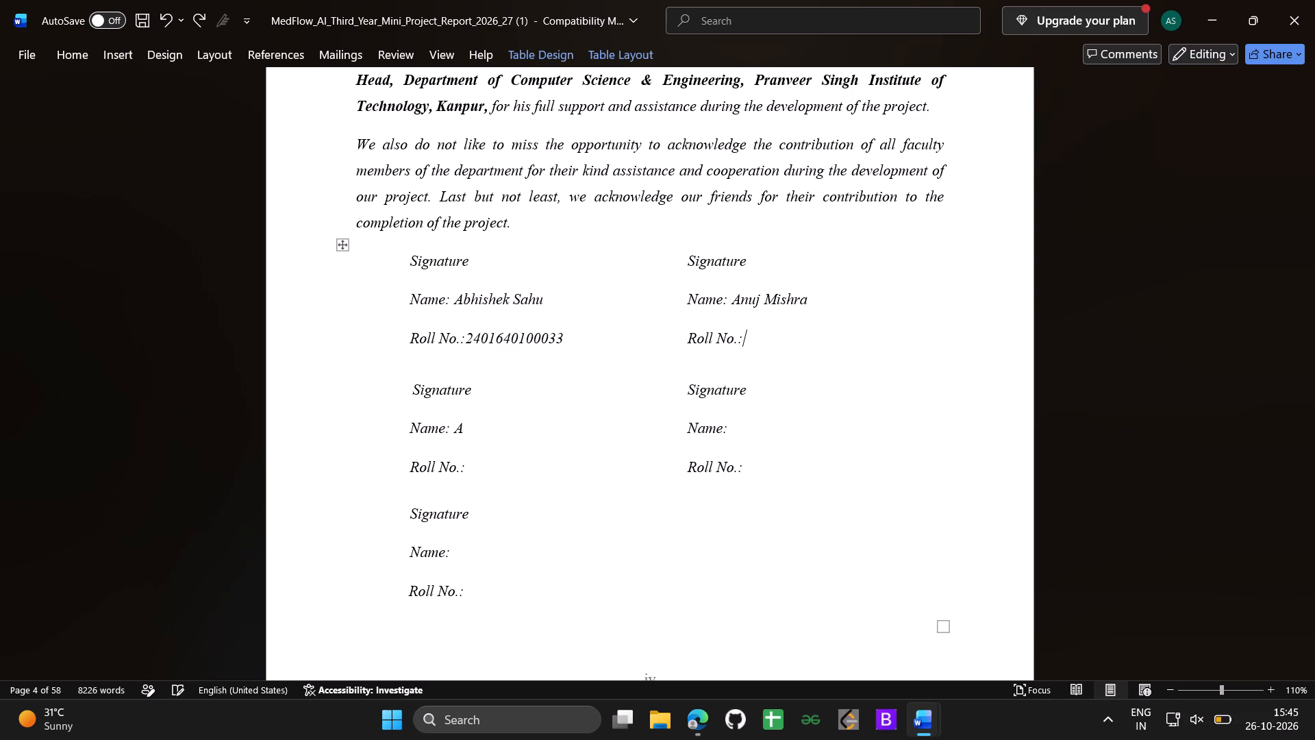
Delete the space between Roll and No. in the second column's first signature block.
key(Left)
key(Left)
key(Left)
key(Left)
key(BackSpace)
Enter the first six digits of the student's roll number in the second column's first signature block.
key(Right)
key(Right)
key(Right)
key(Right)
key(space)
key(BackSpace)
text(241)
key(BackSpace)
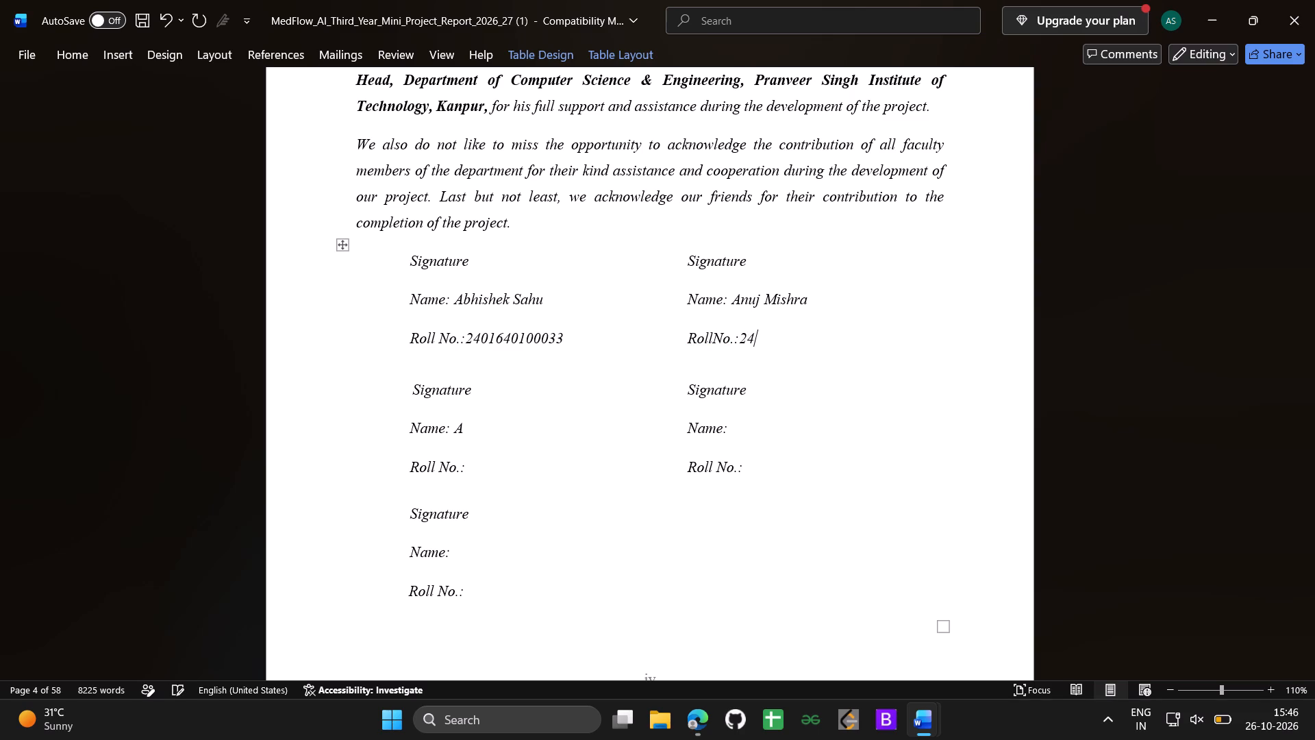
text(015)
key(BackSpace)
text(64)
Enter the student's name in the second column's second signature block.
click(737, 430)
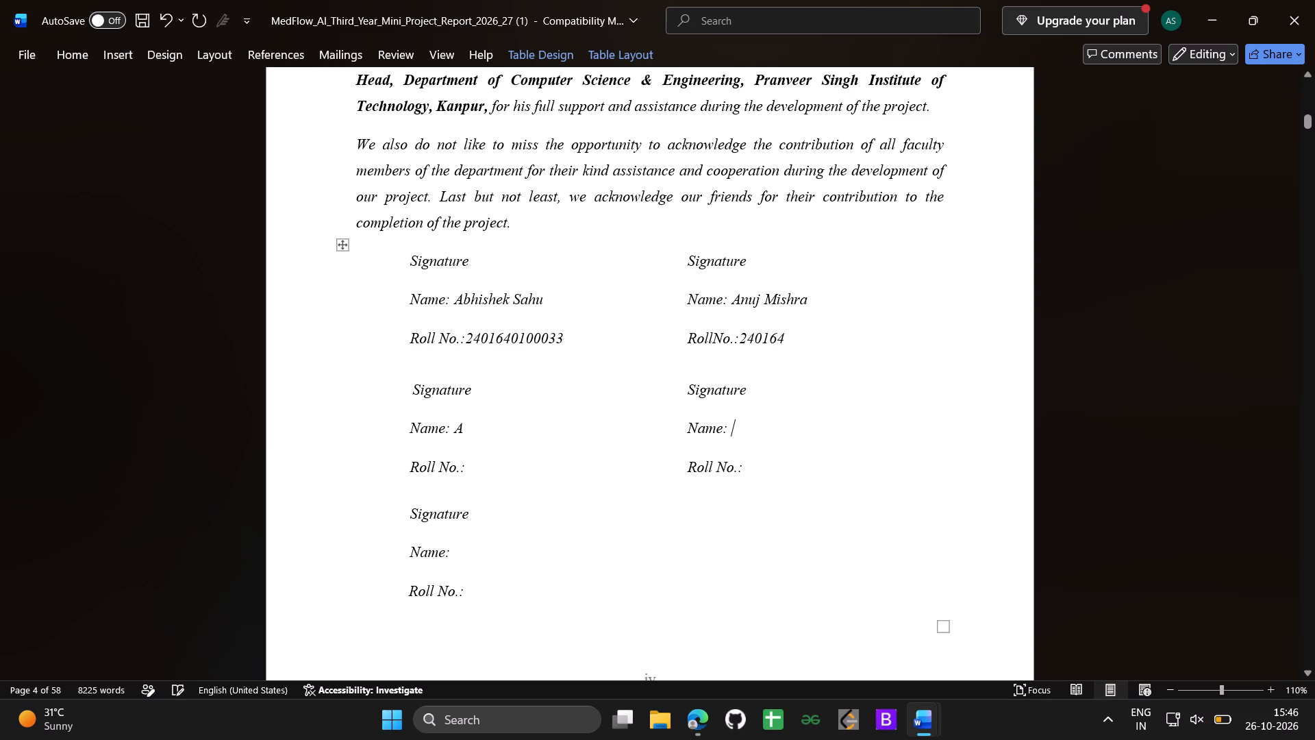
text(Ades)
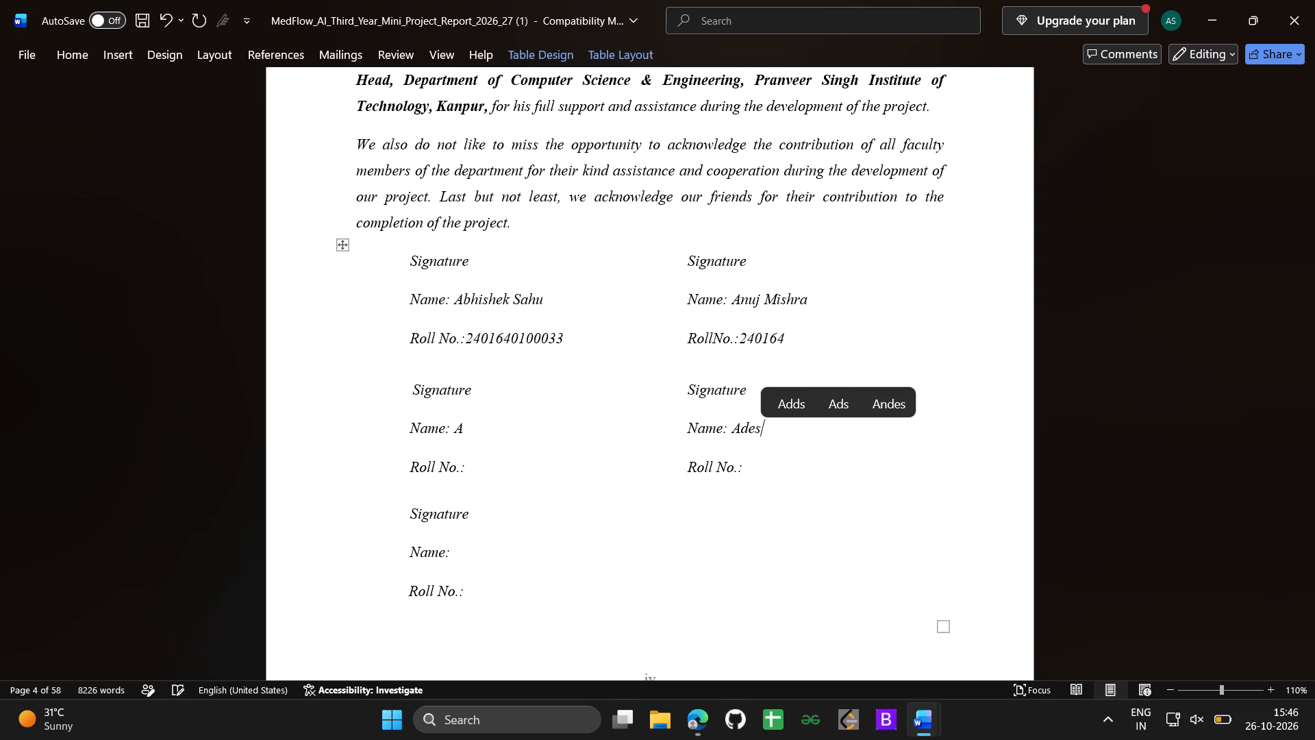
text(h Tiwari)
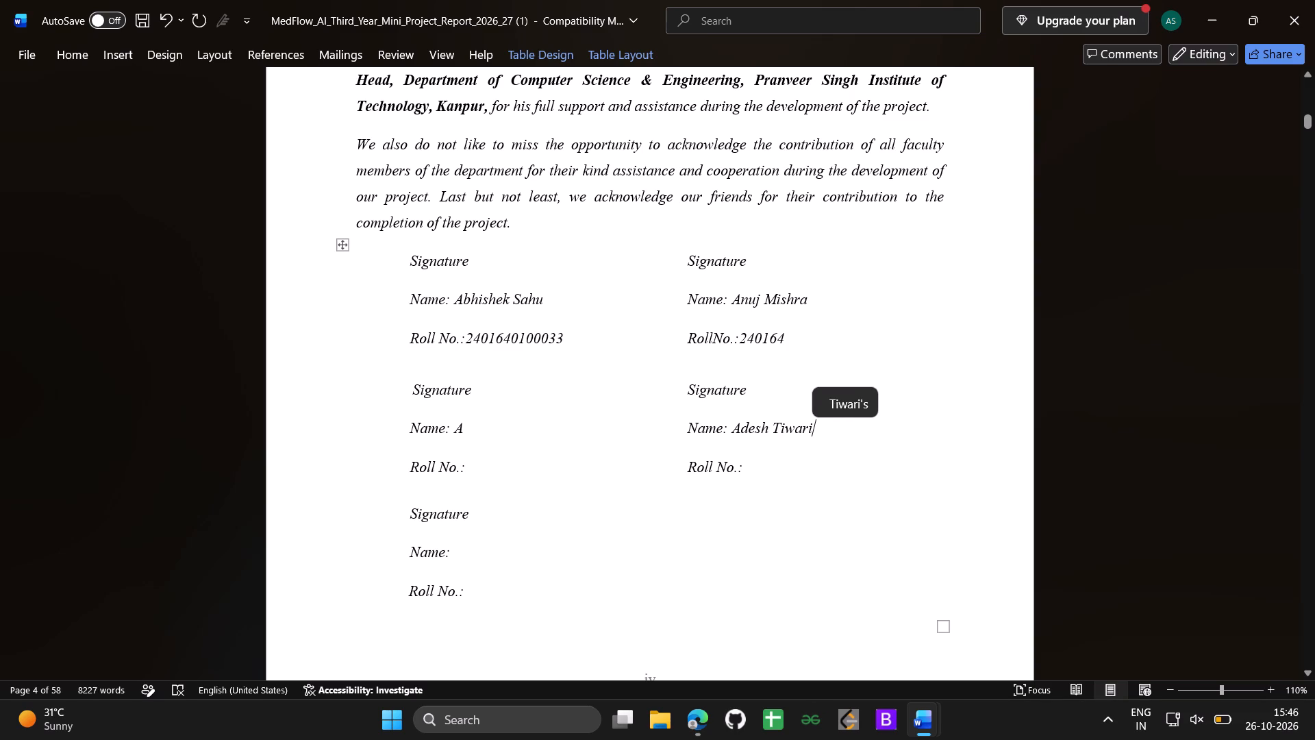
Complete the remaining digits of the student's roll number in the second column's first signature block.
click(800, 334)
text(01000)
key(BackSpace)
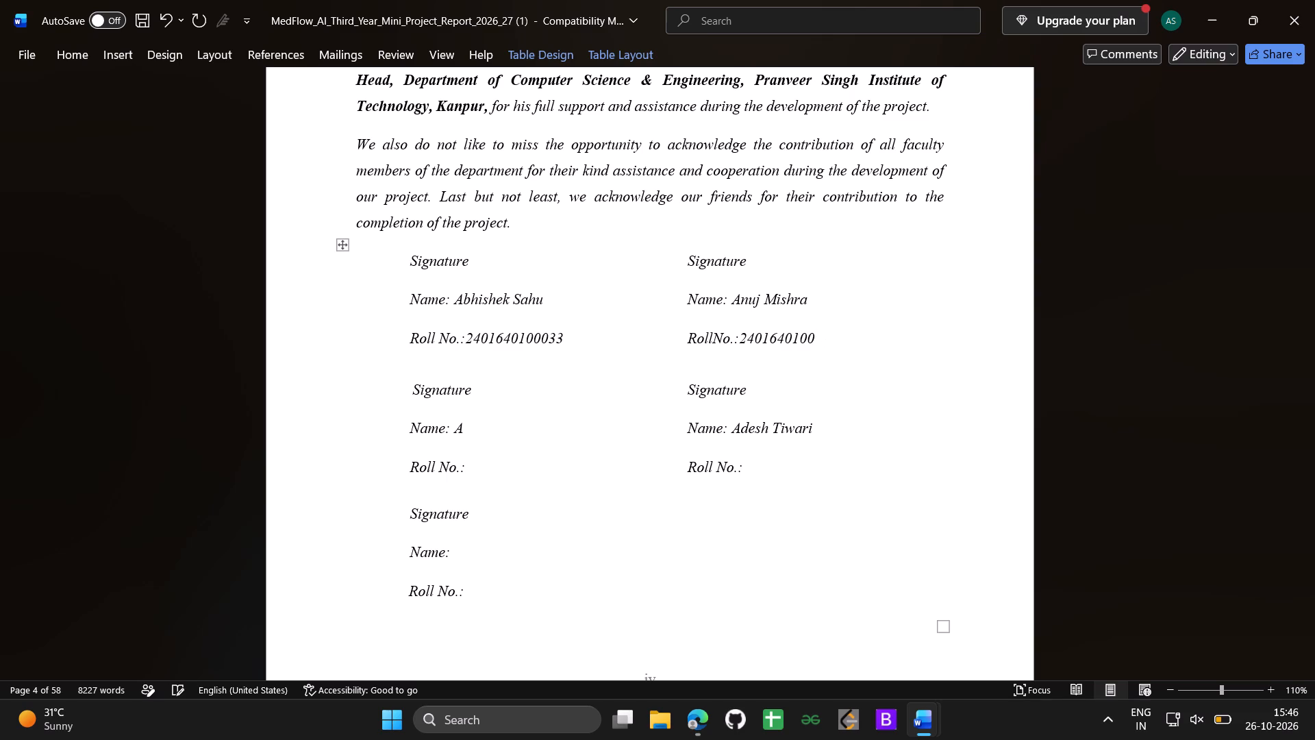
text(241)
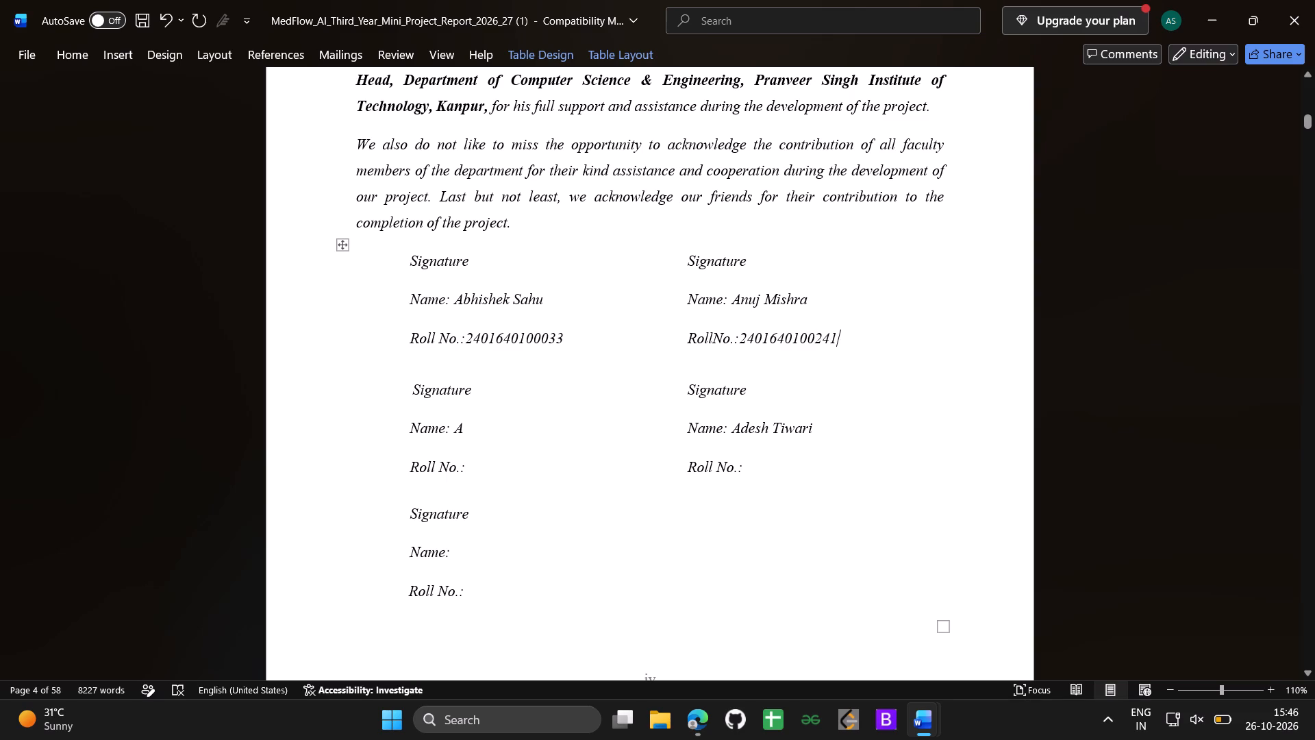
Enter the roll number in the second column's second signature block and delete the space between Roll and No.
click(763, 463)
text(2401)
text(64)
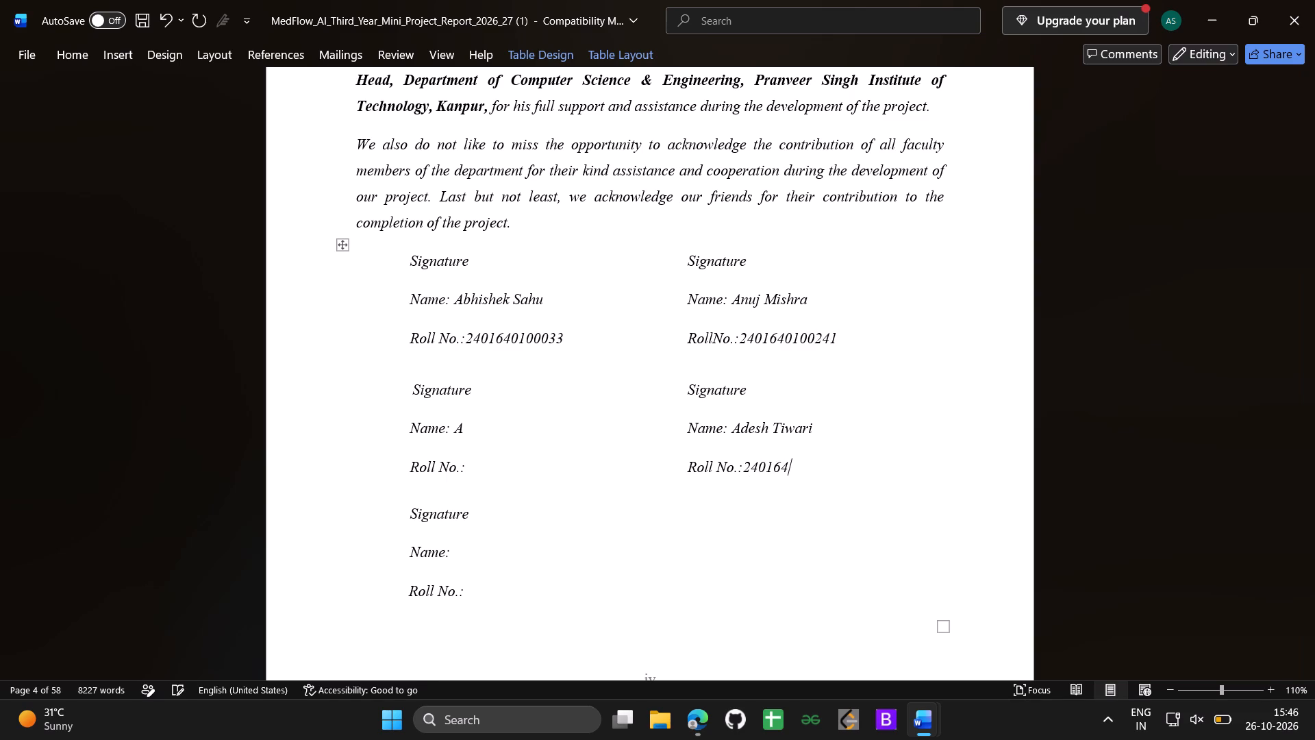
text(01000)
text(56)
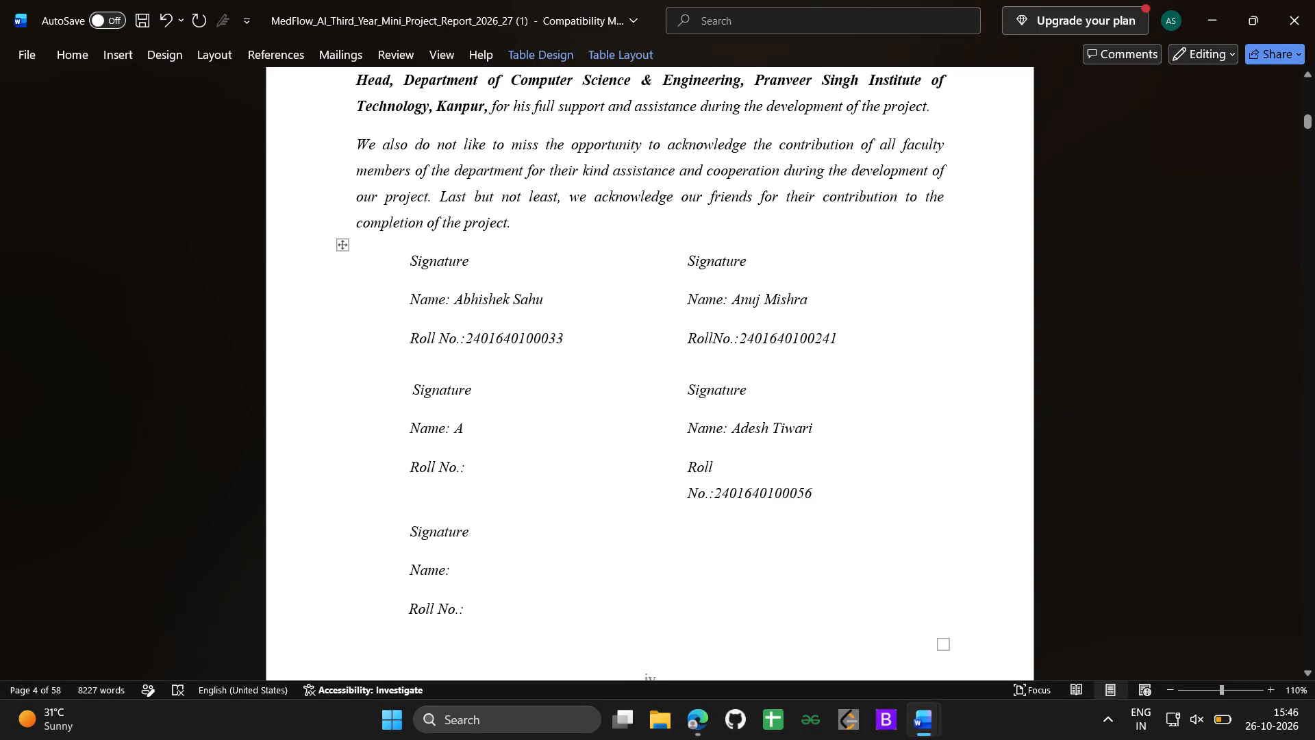
click(694, 496)
key(BackSpace)
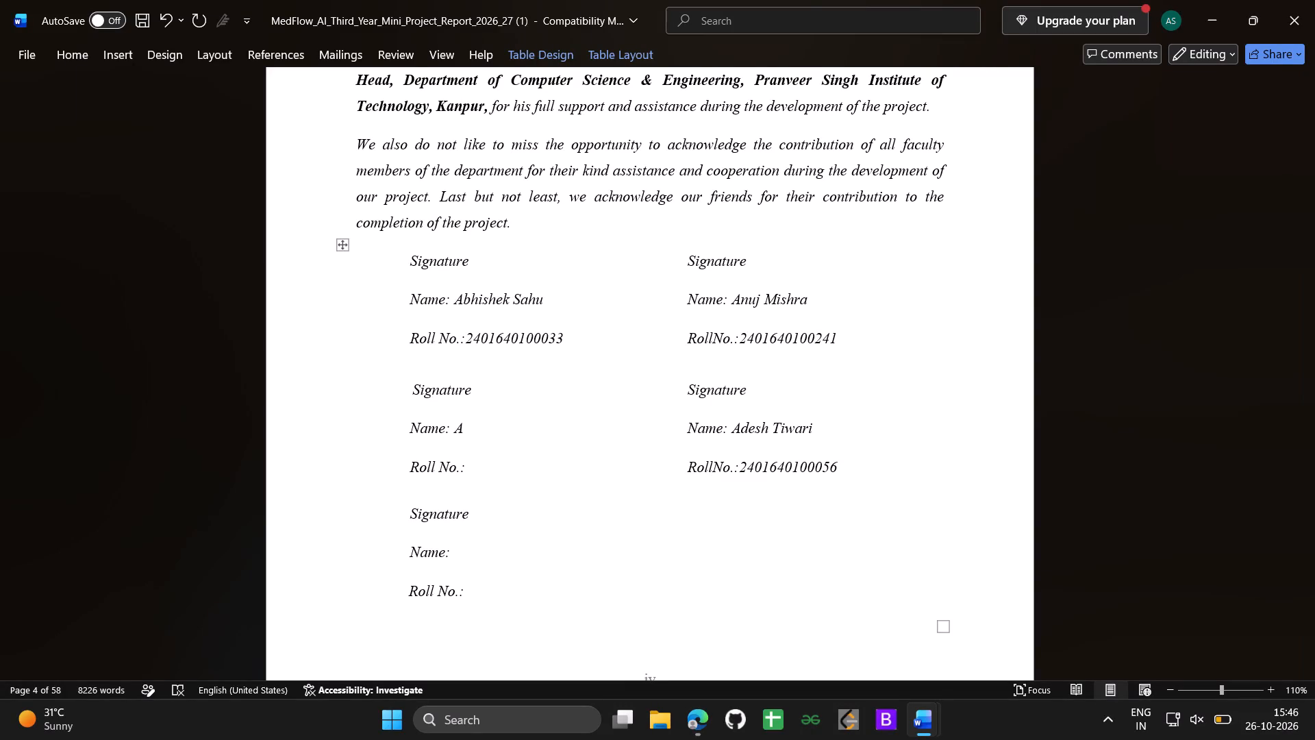
Delete the space between Roll and No. in all three of the first column's signature blocks.
click(501, 486)
click(493, 430)
click(440, 465)
key(BackSpace)
click(443, 341)
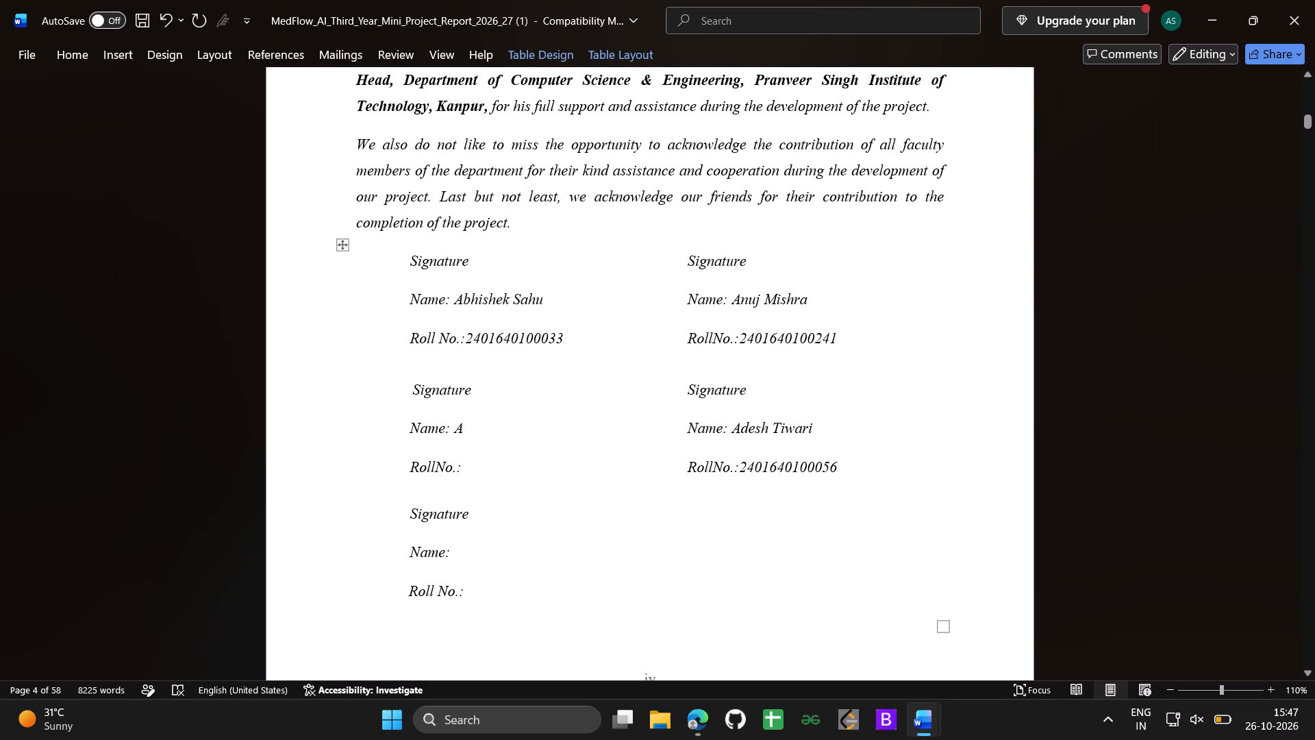
click(443, 341)
key(BackSpace)
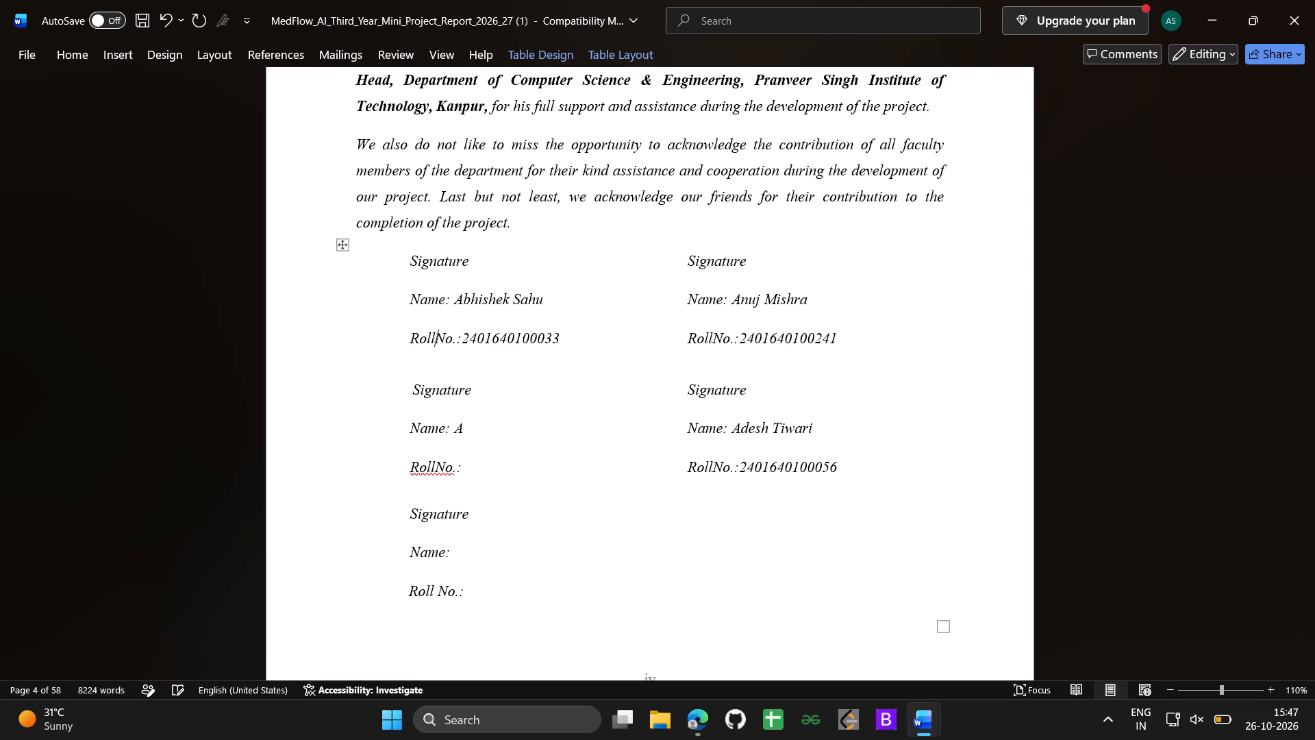
click(439, 591)
key(BackSpace)
Complete the student's name after the initial A in the first column's second signature block.
click(467, 425)
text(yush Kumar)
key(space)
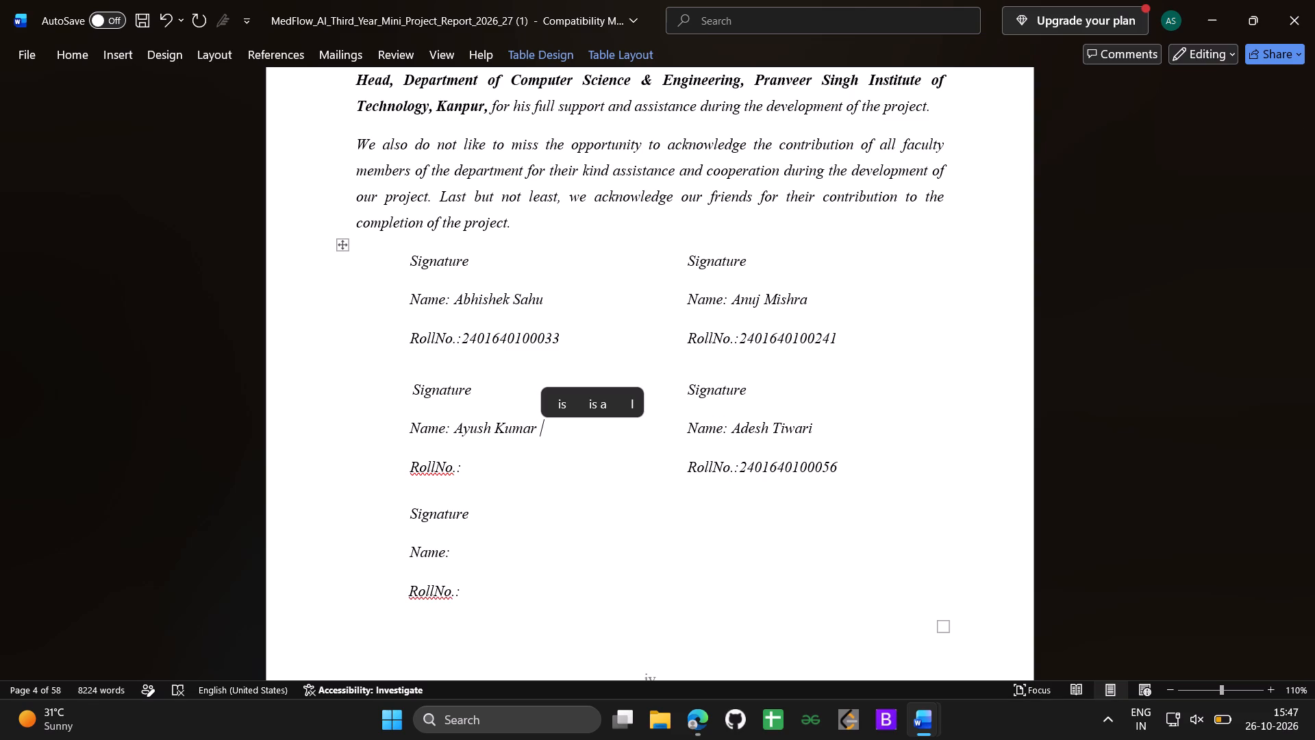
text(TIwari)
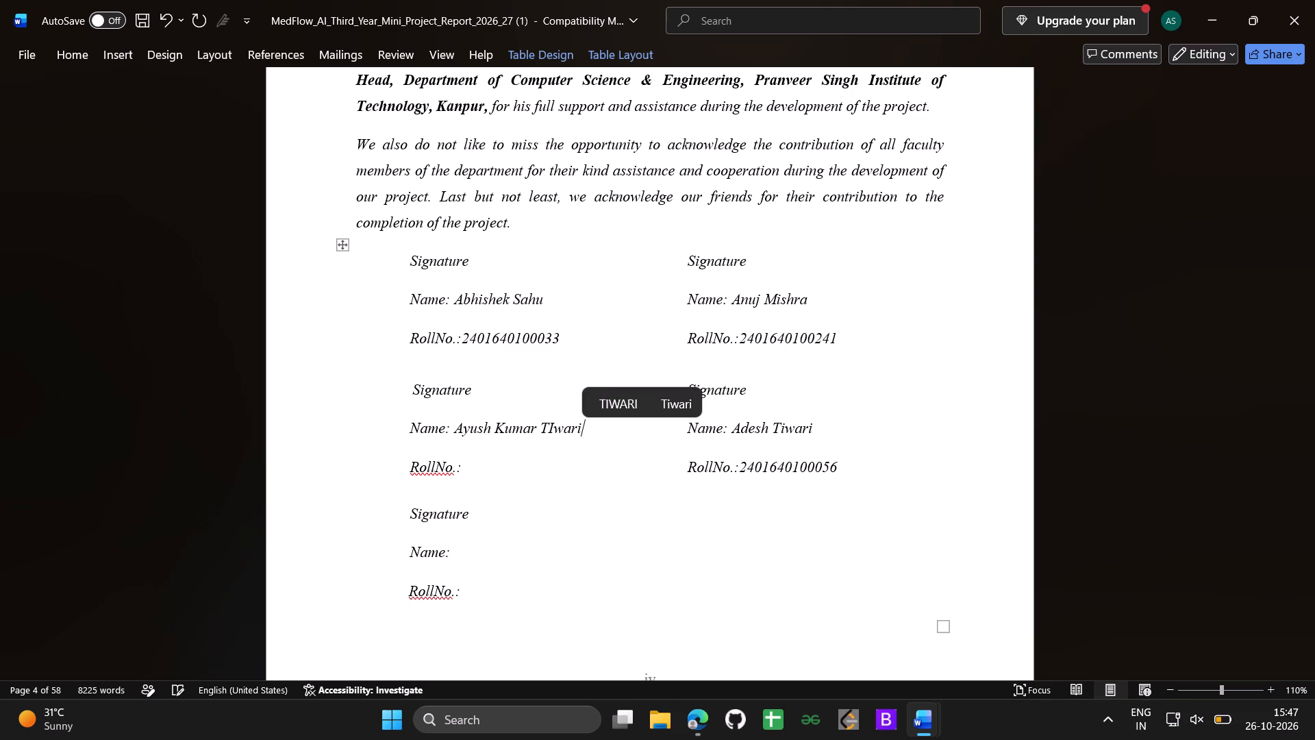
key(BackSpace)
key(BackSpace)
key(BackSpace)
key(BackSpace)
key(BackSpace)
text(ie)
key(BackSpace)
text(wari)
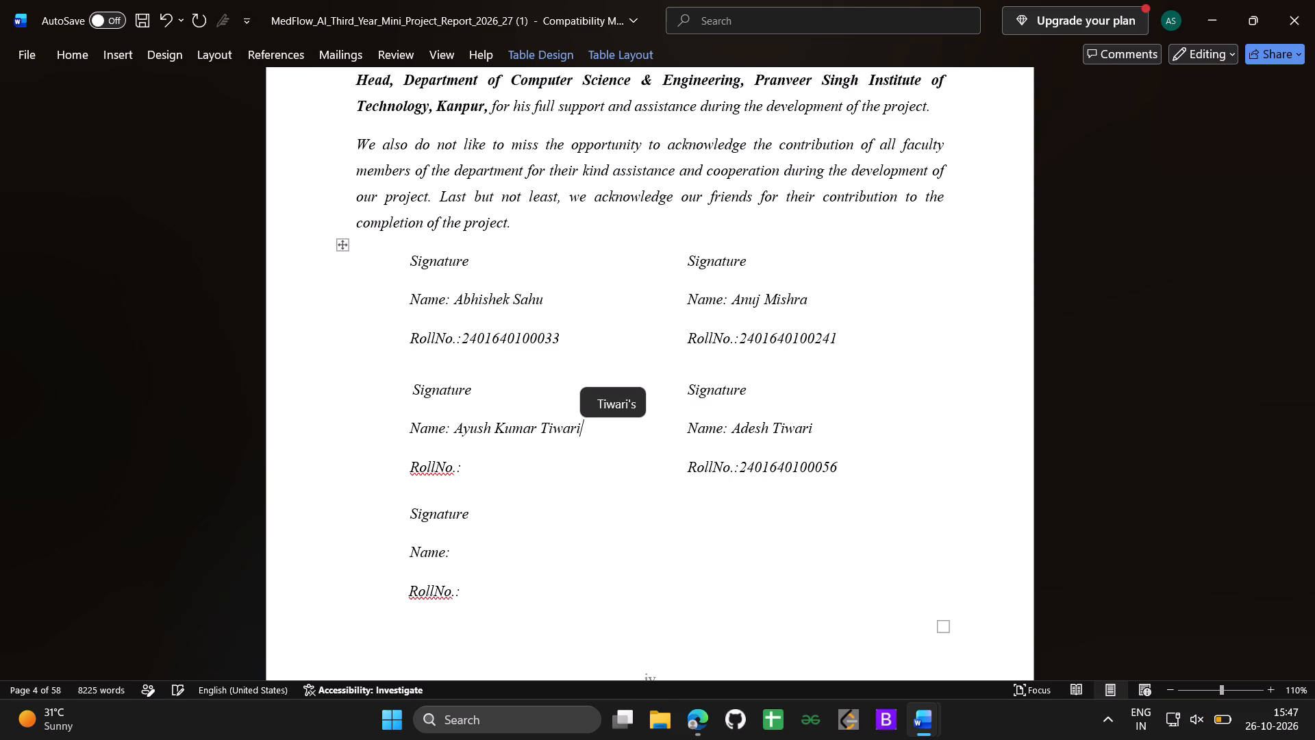
Enter the student's roll number in the first column's second signature block of the Acknowledgement.
click(471, 455)
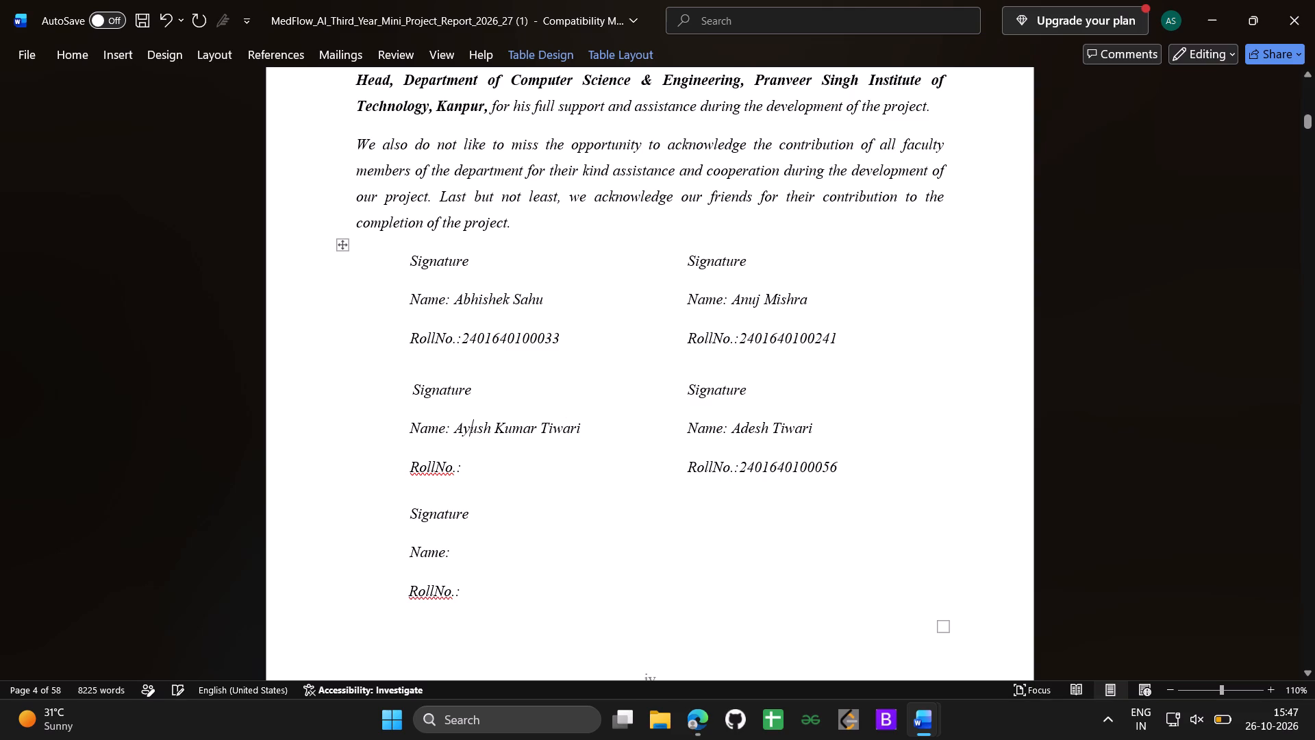
click(473, 462)
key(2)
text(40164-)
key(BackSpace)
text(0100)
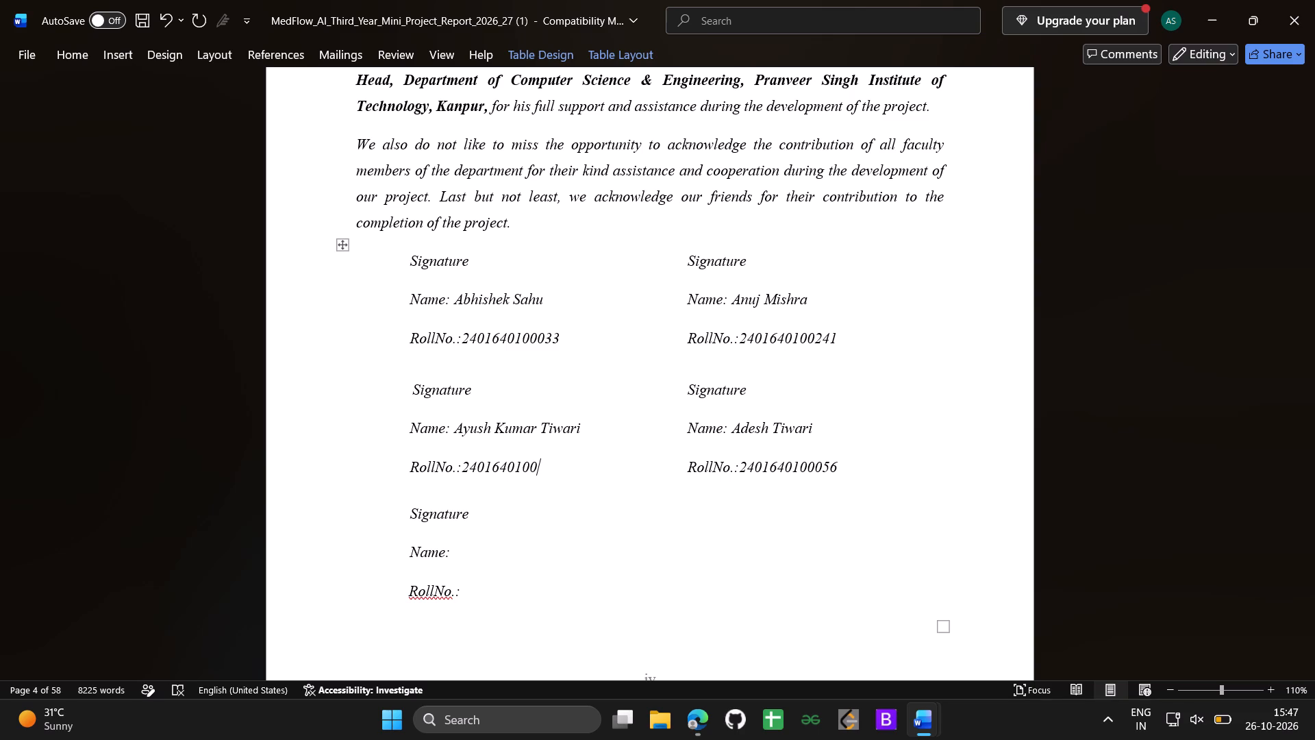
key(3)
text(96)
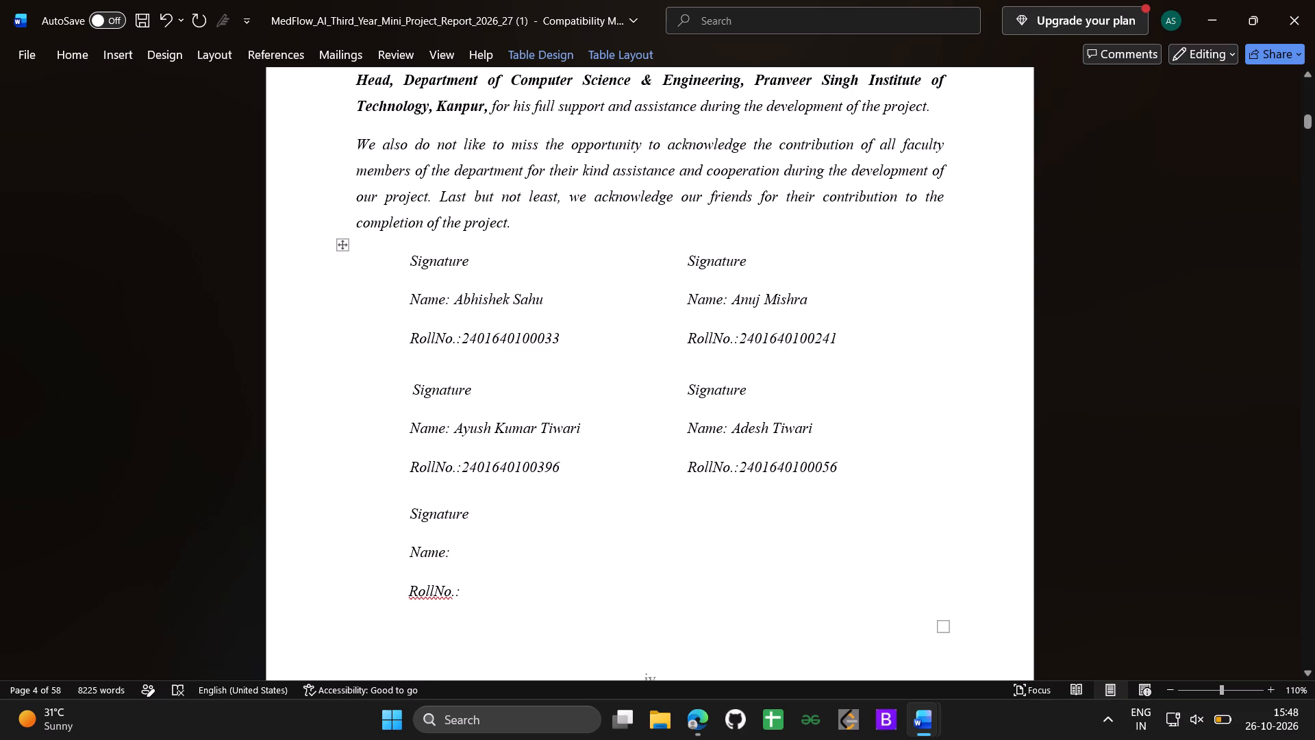
Enter the student's name in the first column's third signature block of the Acknowledgement.
click(494, 513)
click(480, 550)
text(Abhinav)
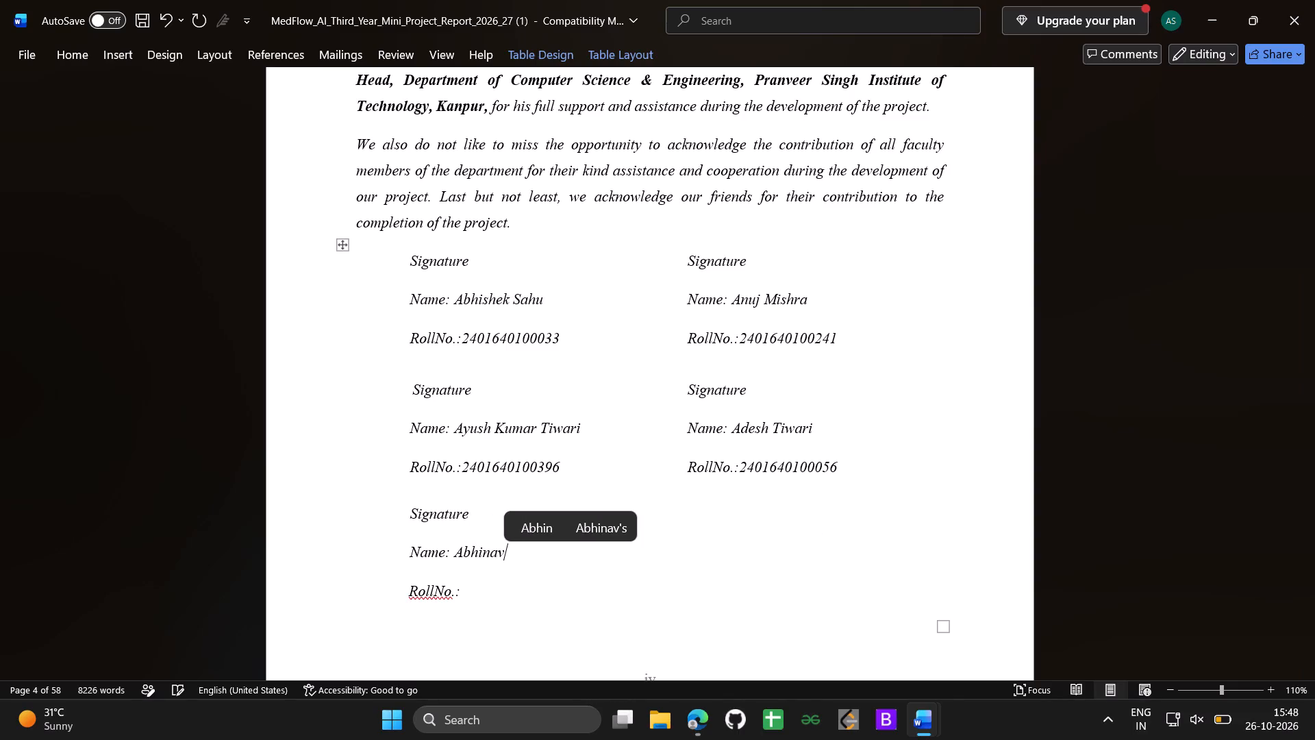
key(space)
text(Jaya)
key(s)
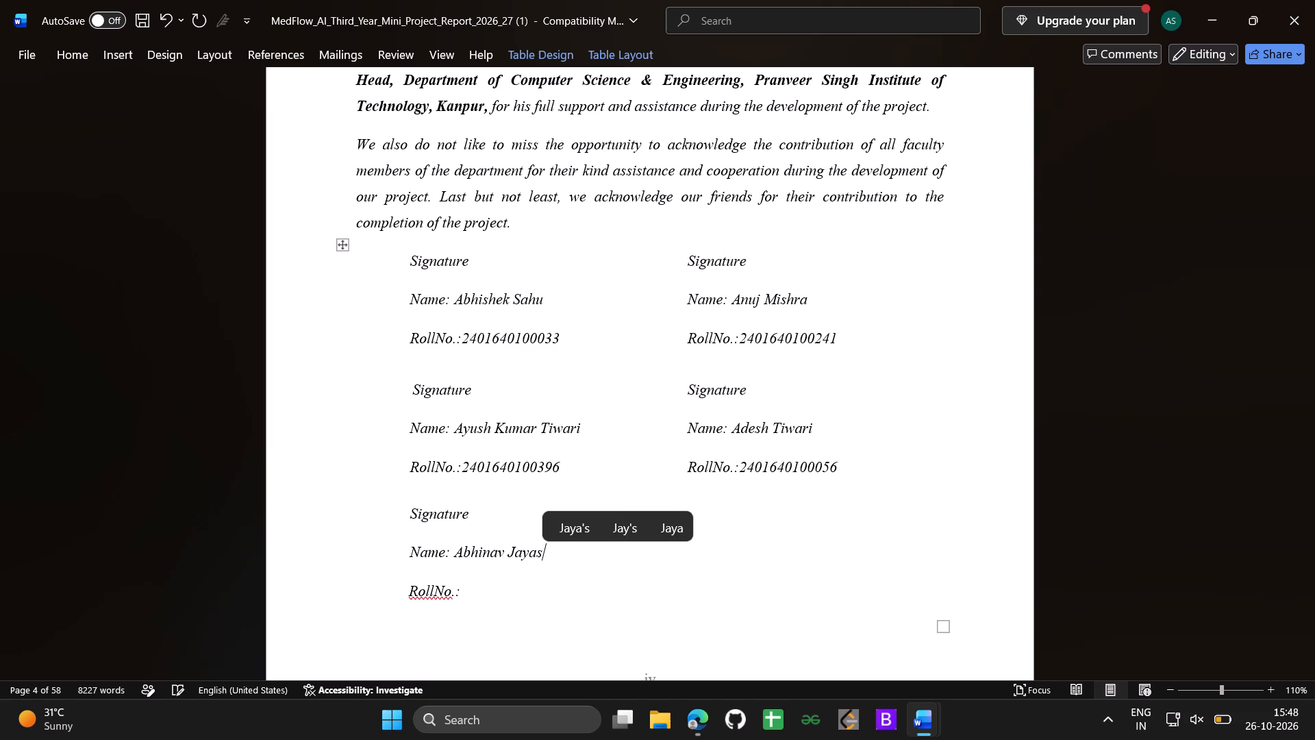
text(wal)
Enter the student's roll number in the first column's third signature block of the Acknowledgement.
click(474, 585)
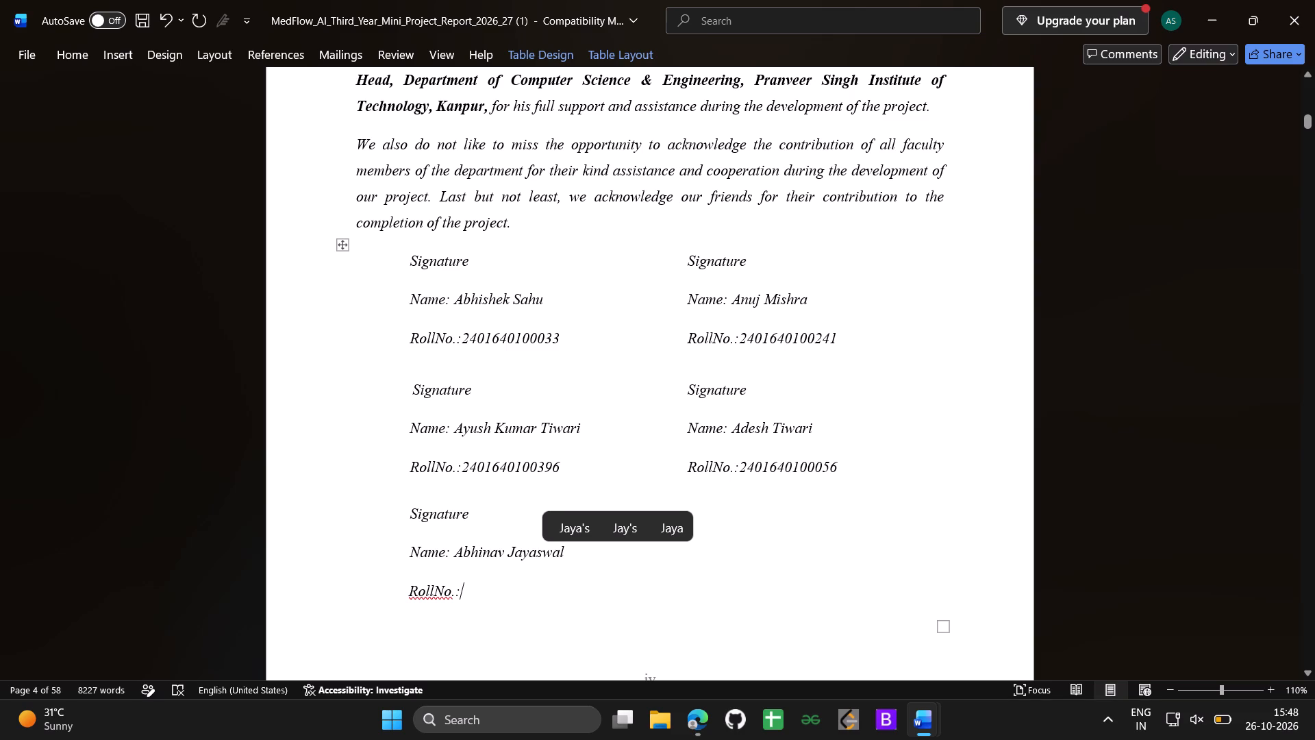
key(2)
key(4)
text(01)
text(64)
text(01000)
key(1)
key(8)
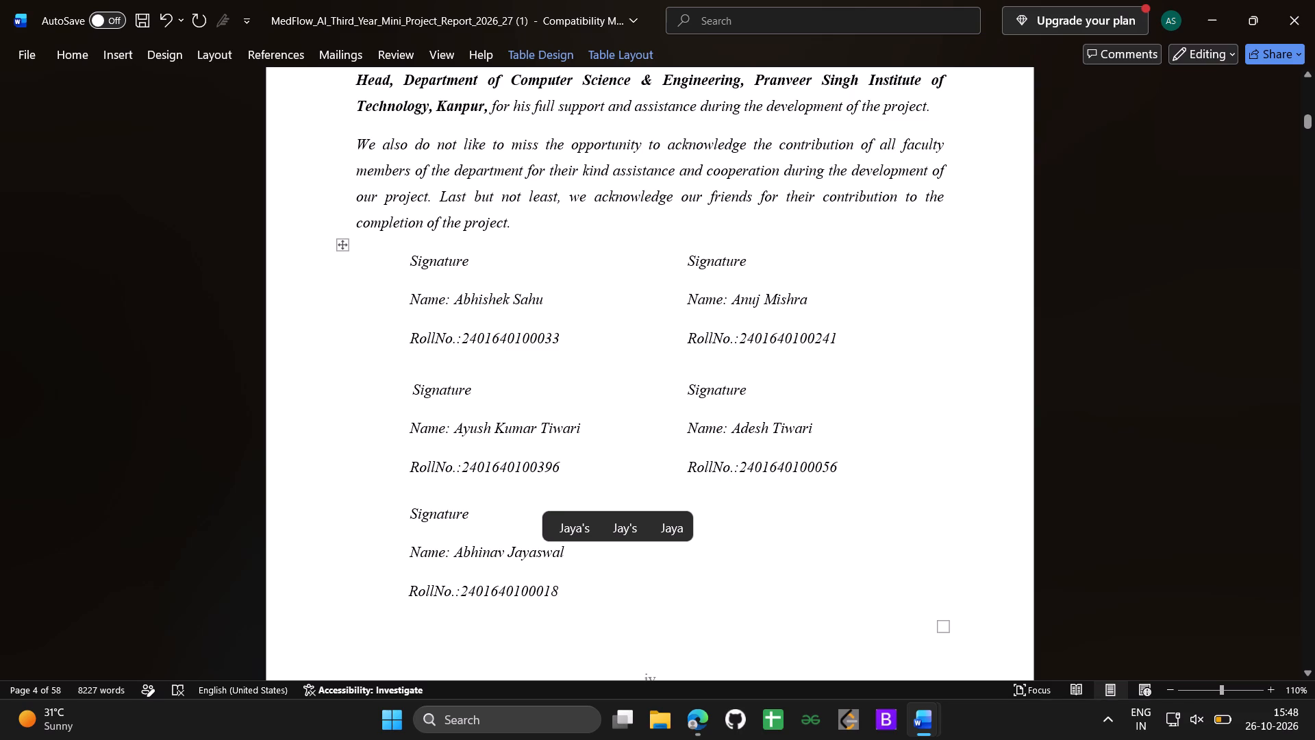
Compare the students' names and roll numbers on the title page with those in the Acknowledgement's signature blocks.
scroll(833, 378, up, 13)
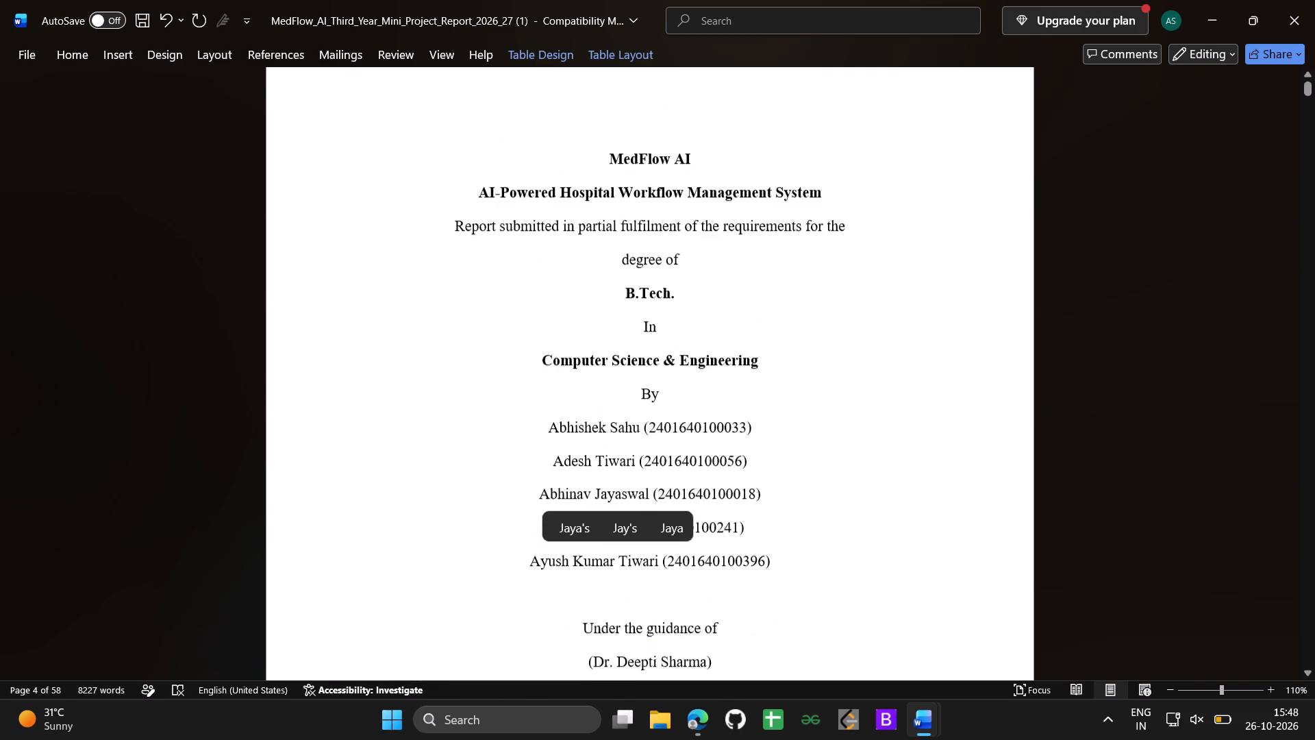
scroll(833, 378, down, 1)
scroll(833, 378, up, 1)
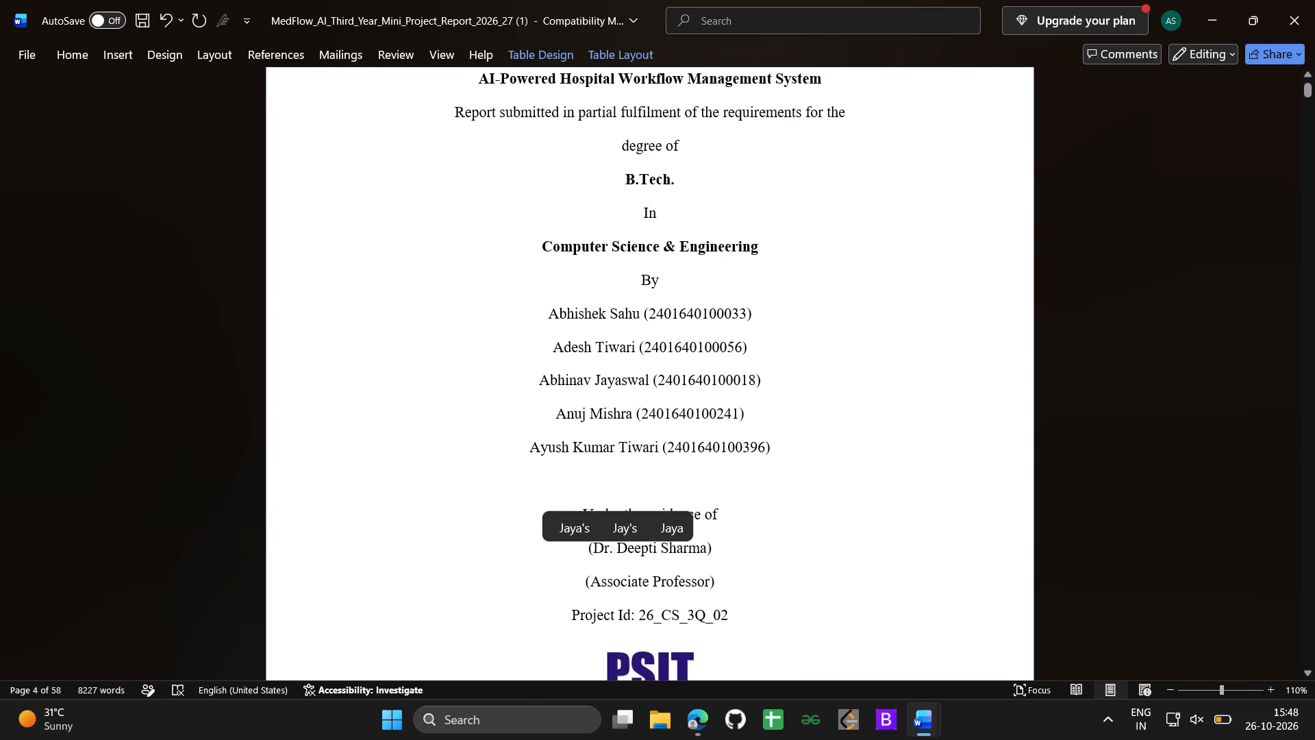
scroll(756, 569, down, 2)
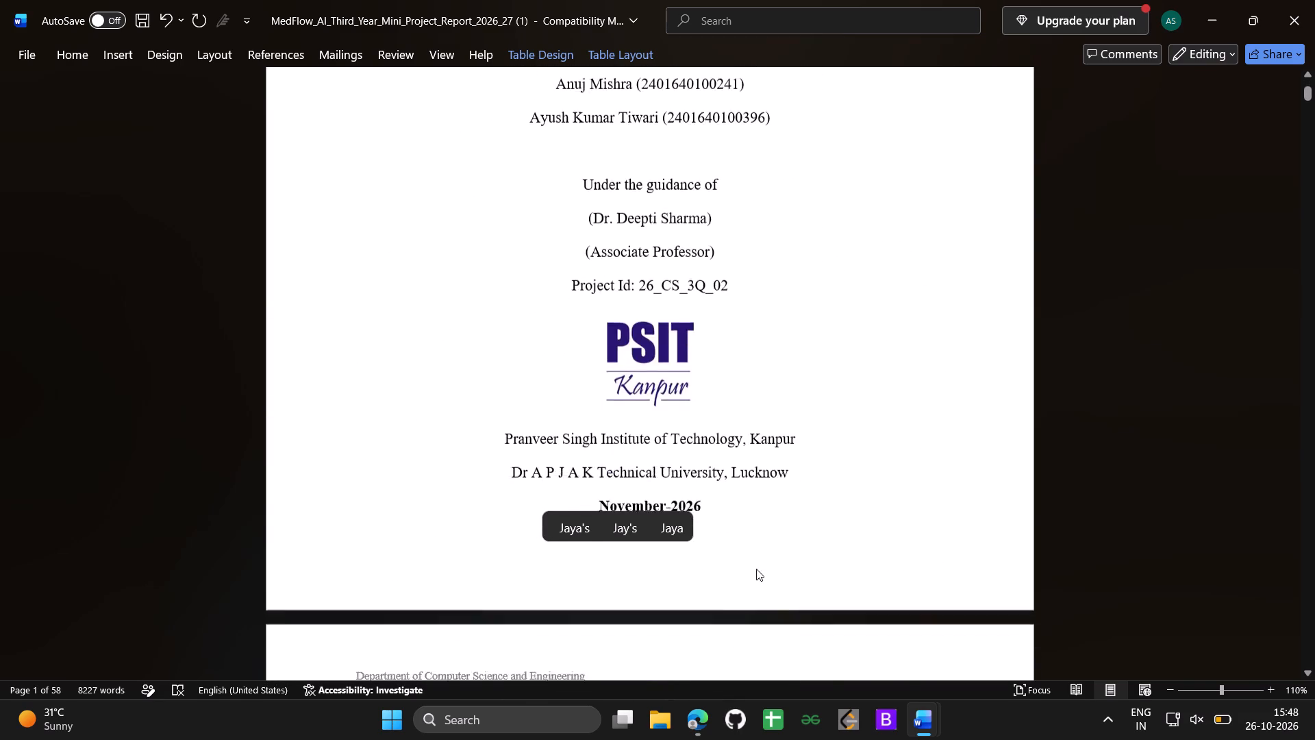
scroll(756, 569, down, 4)
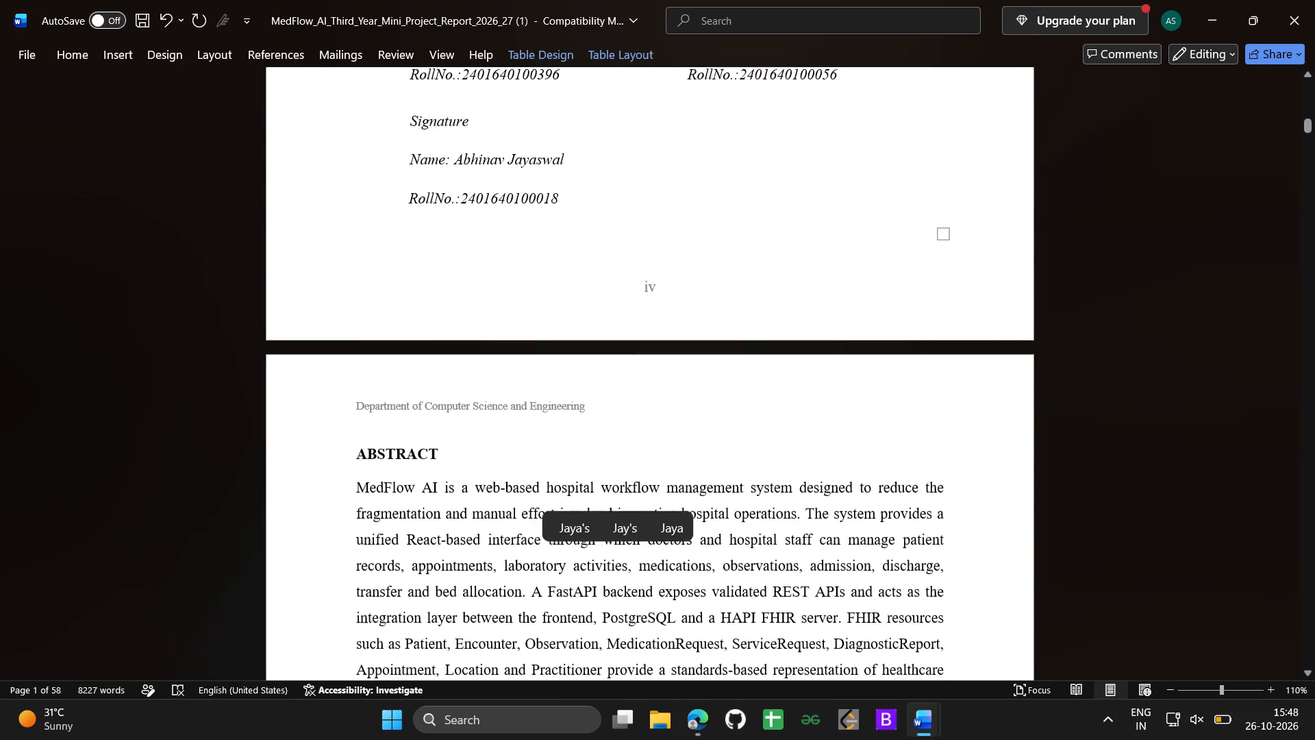
scroll(756, 569, up, 1)
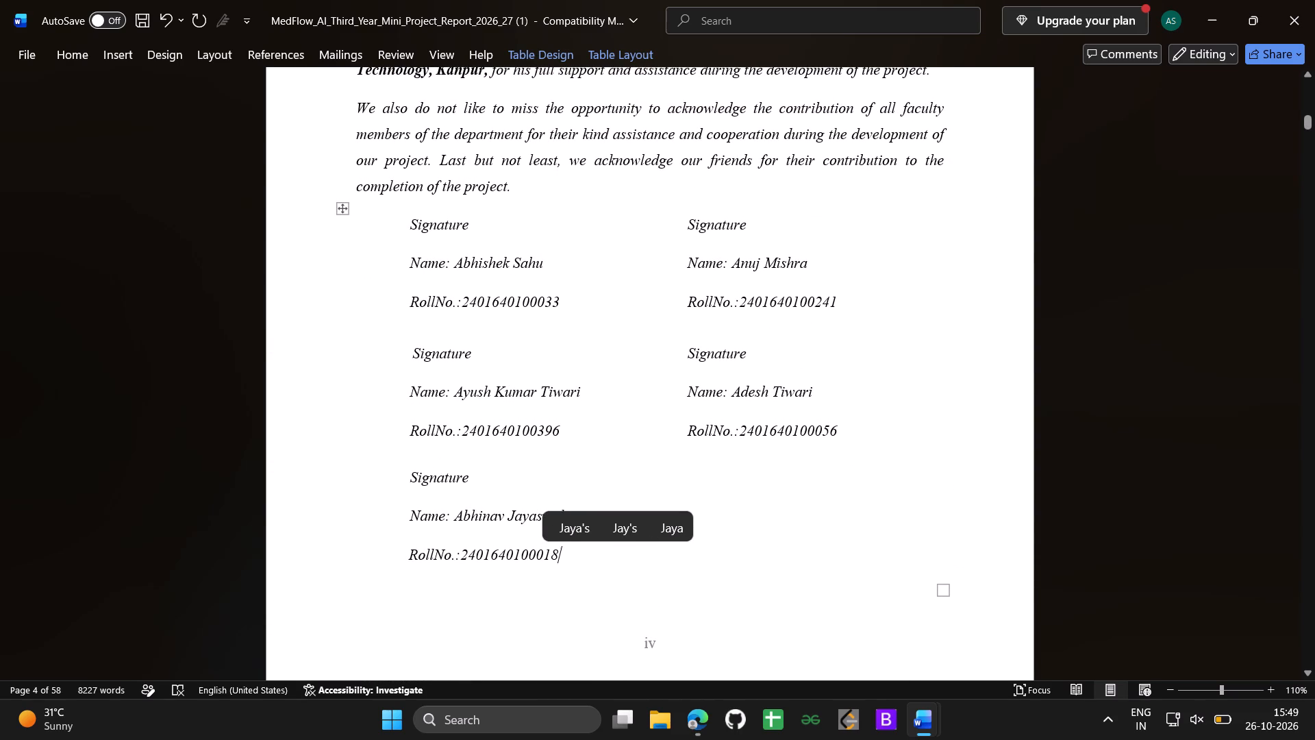
scroll(773, 478, down, 1)
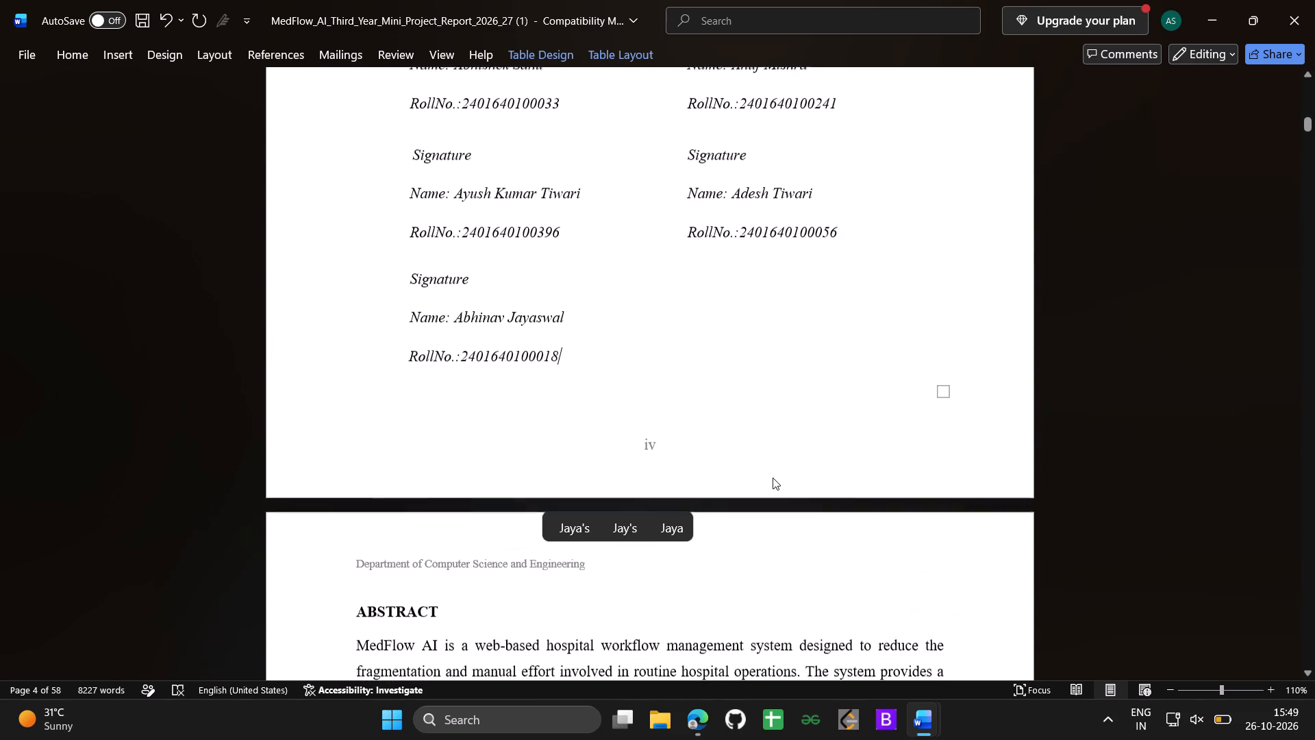
Read through the Abstract page after the Acknowledgement.
scroll(773, 478, down, 1)
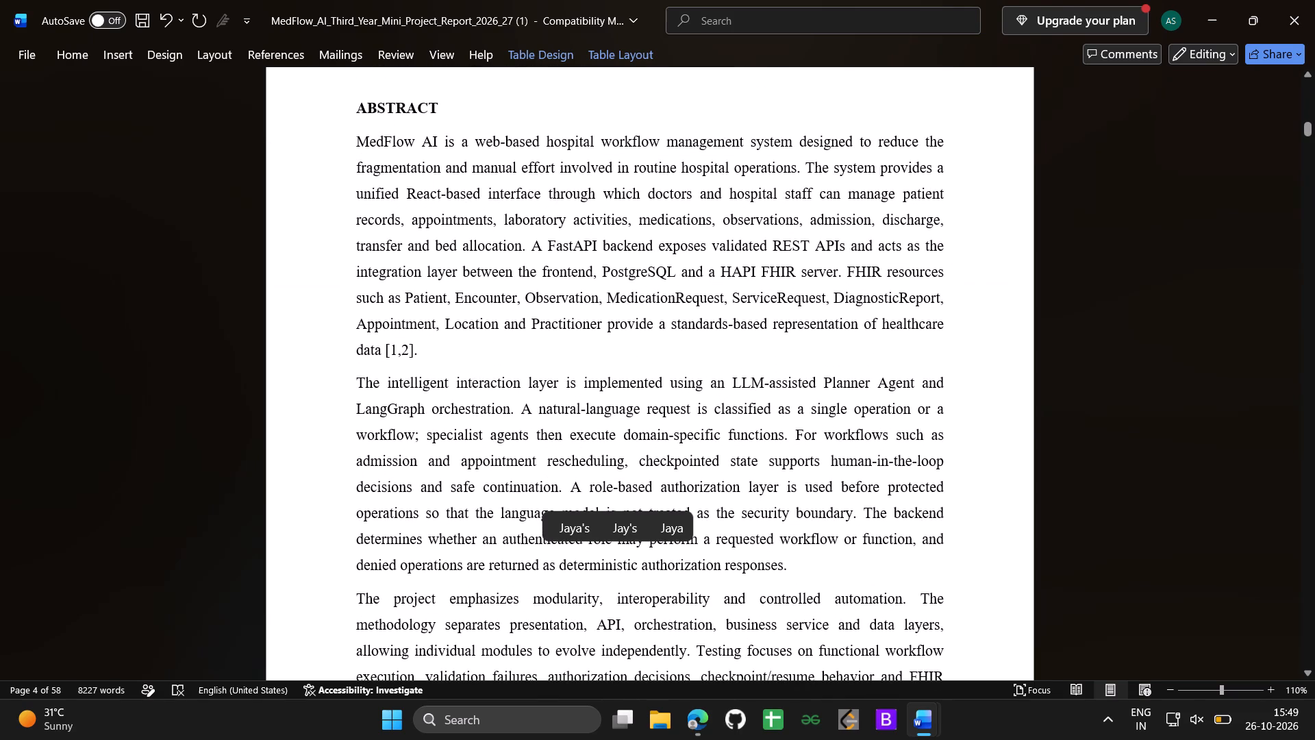
scroll(773, 478, down, 2)
scroll(773, 478, up, 1)
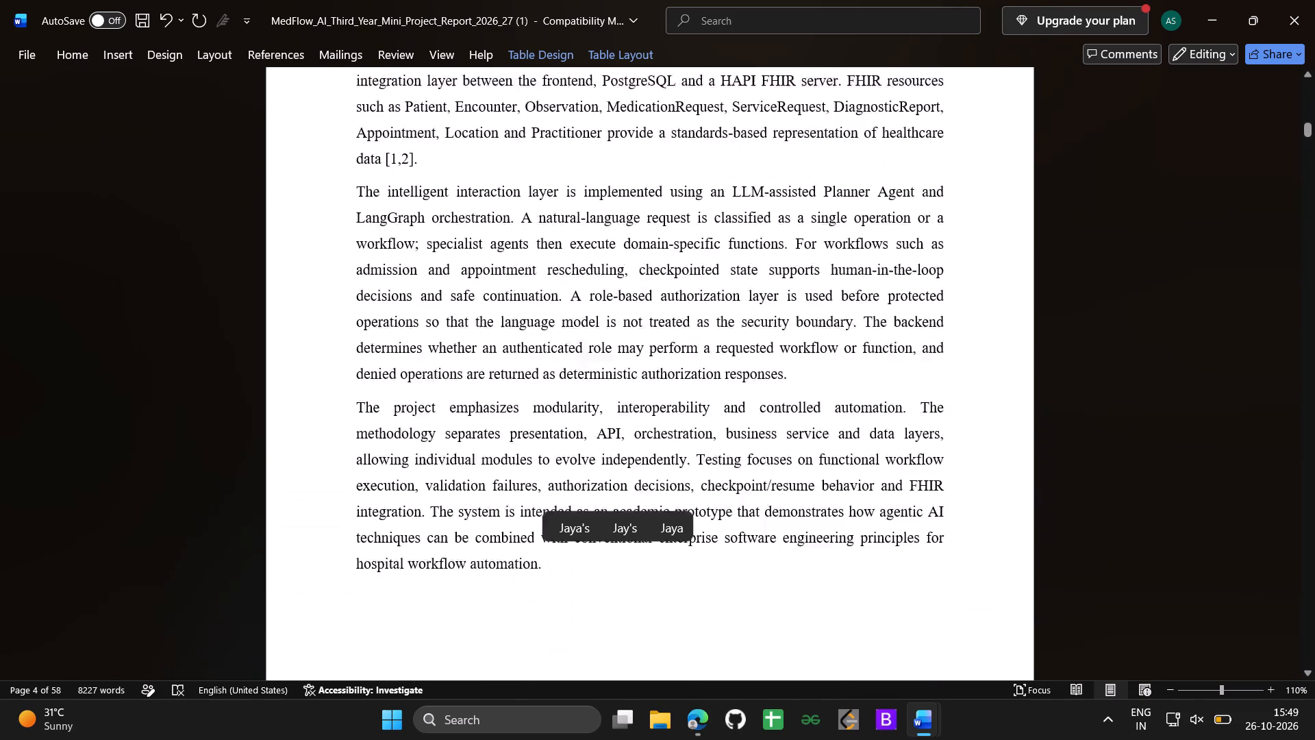
scroll(773, 478, up, 1)
scroll(773, 478, down, 3)
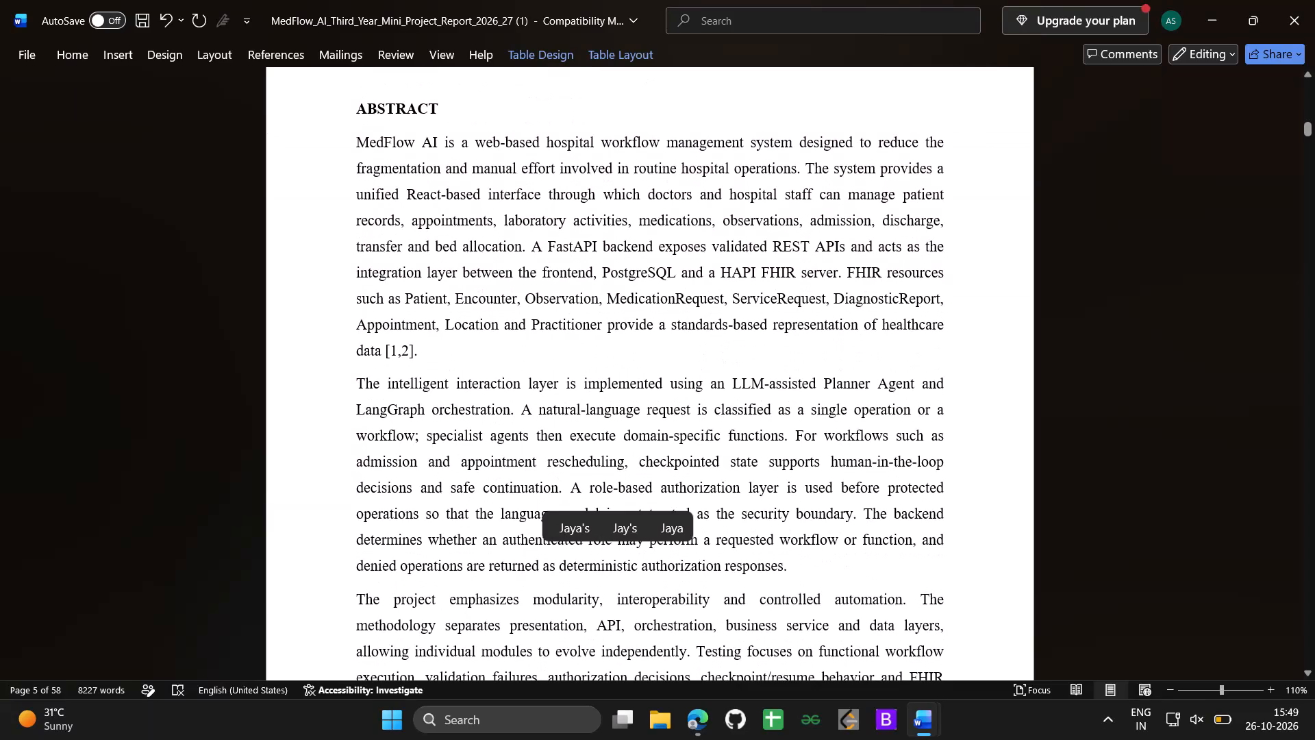
scroll(773, 478, down, 1)
scroll(773, 478, up, 1)
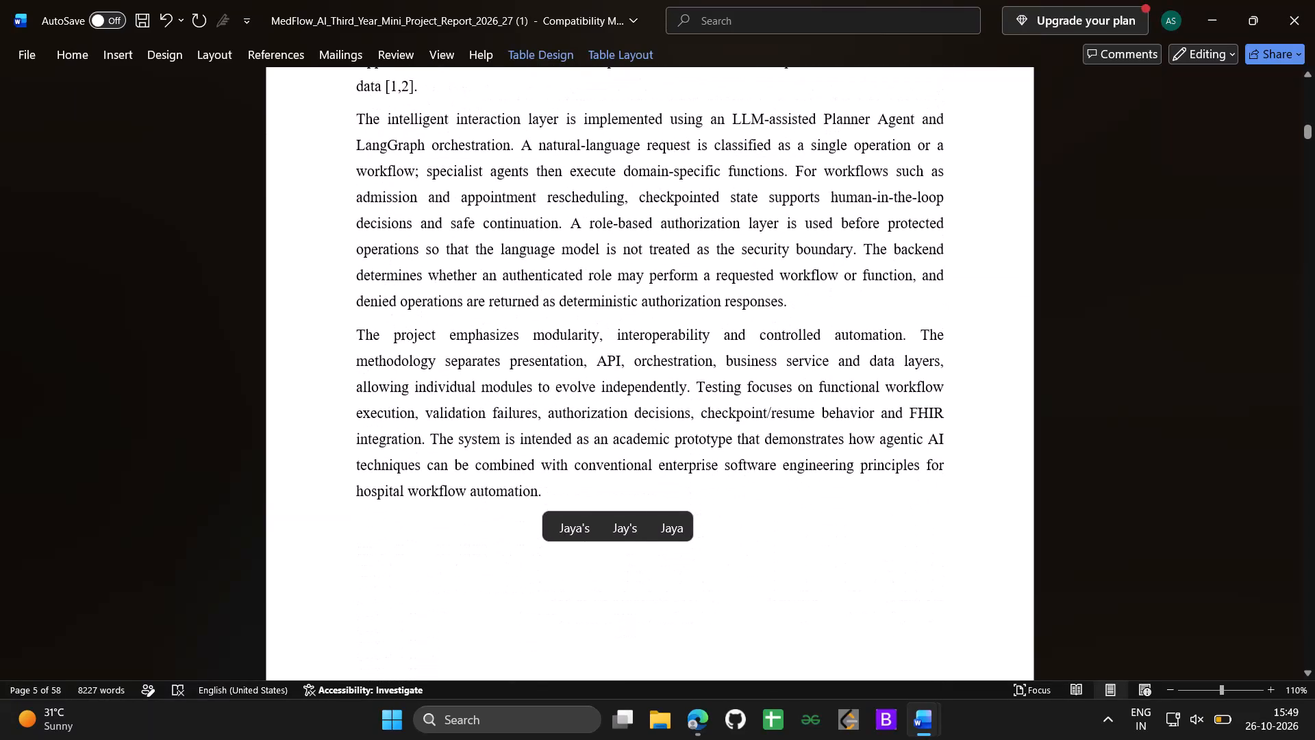
scroll(773, 478, up, 1)
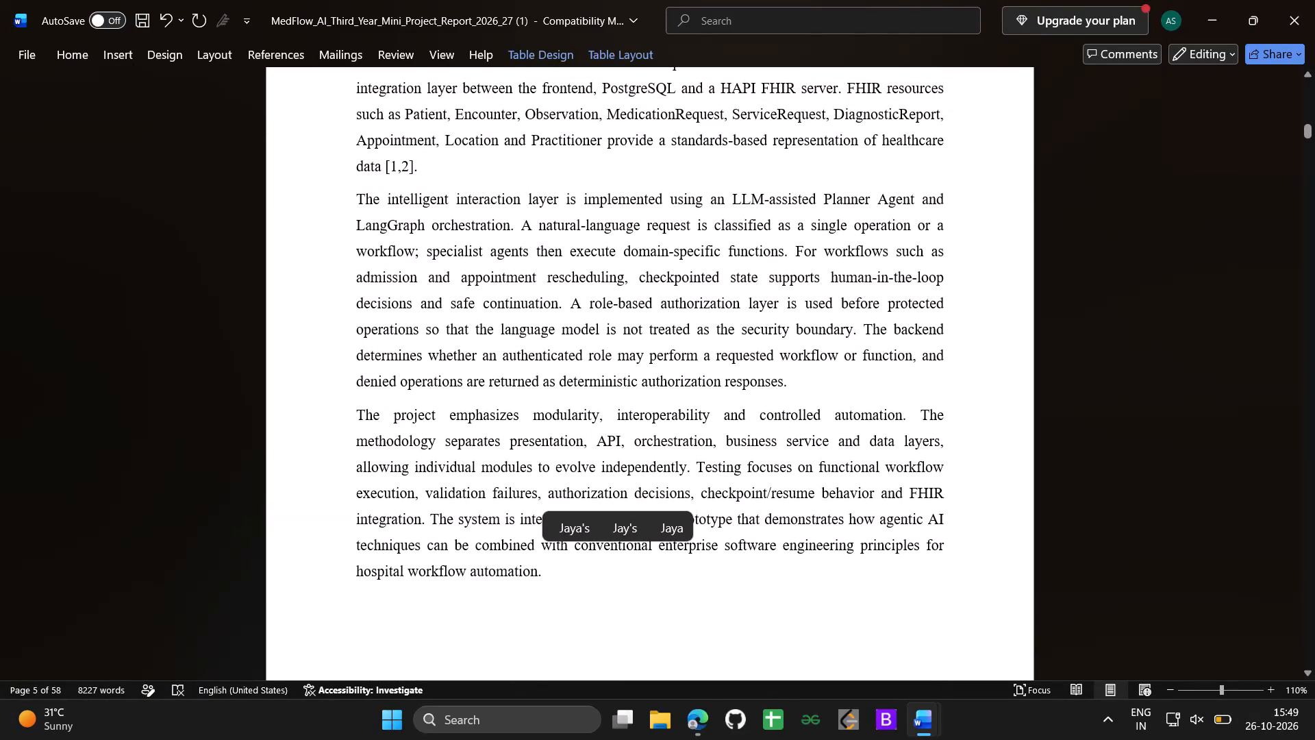
scroll(773, 478, down, 1)
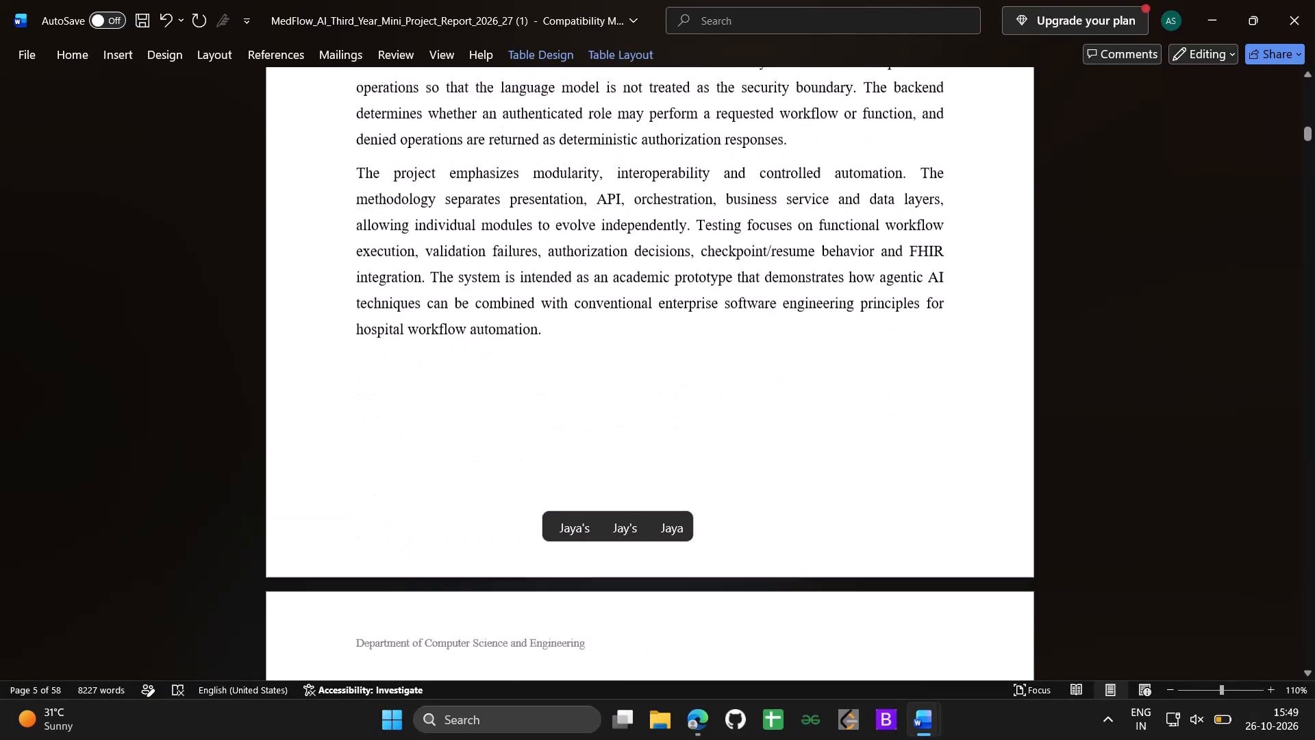
Examine the table of contents, list of figures, list of tables and Chapter 1, and recheck the title page details.
scroll(773, 478, down, 2)
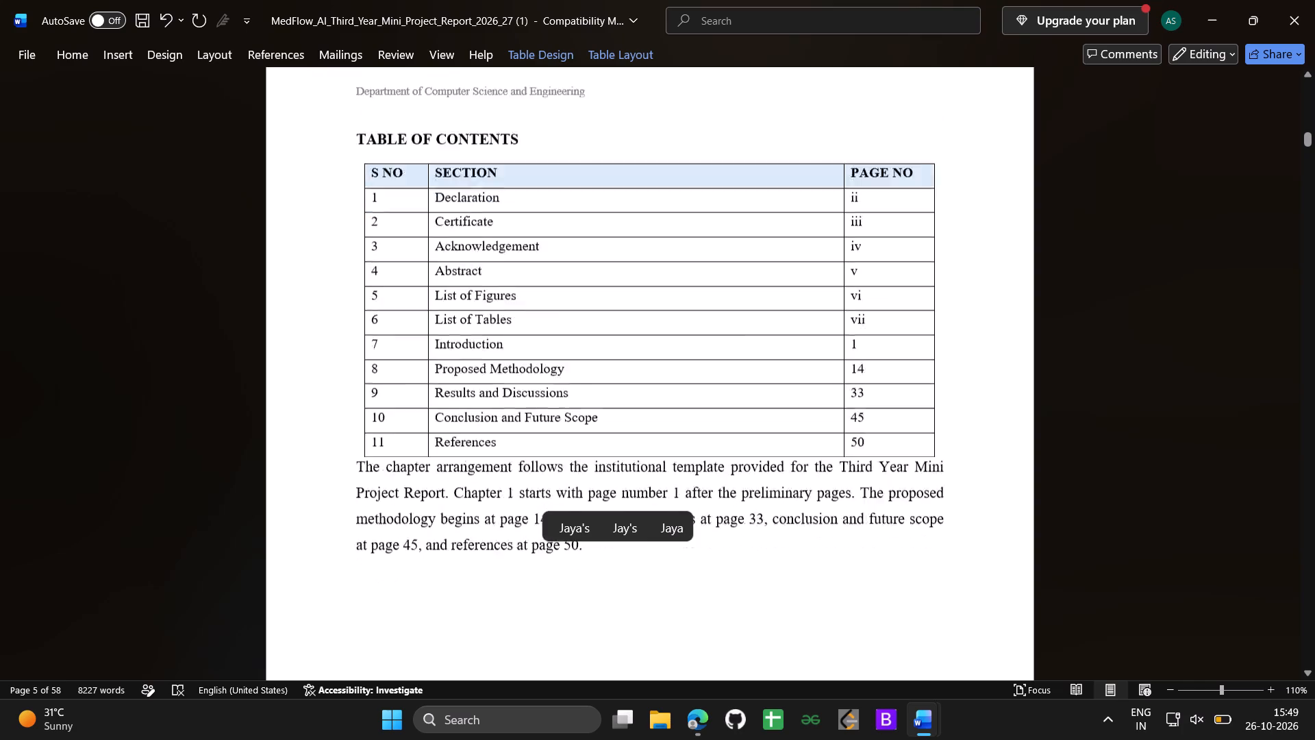
scroll(773, 478, down, 3)
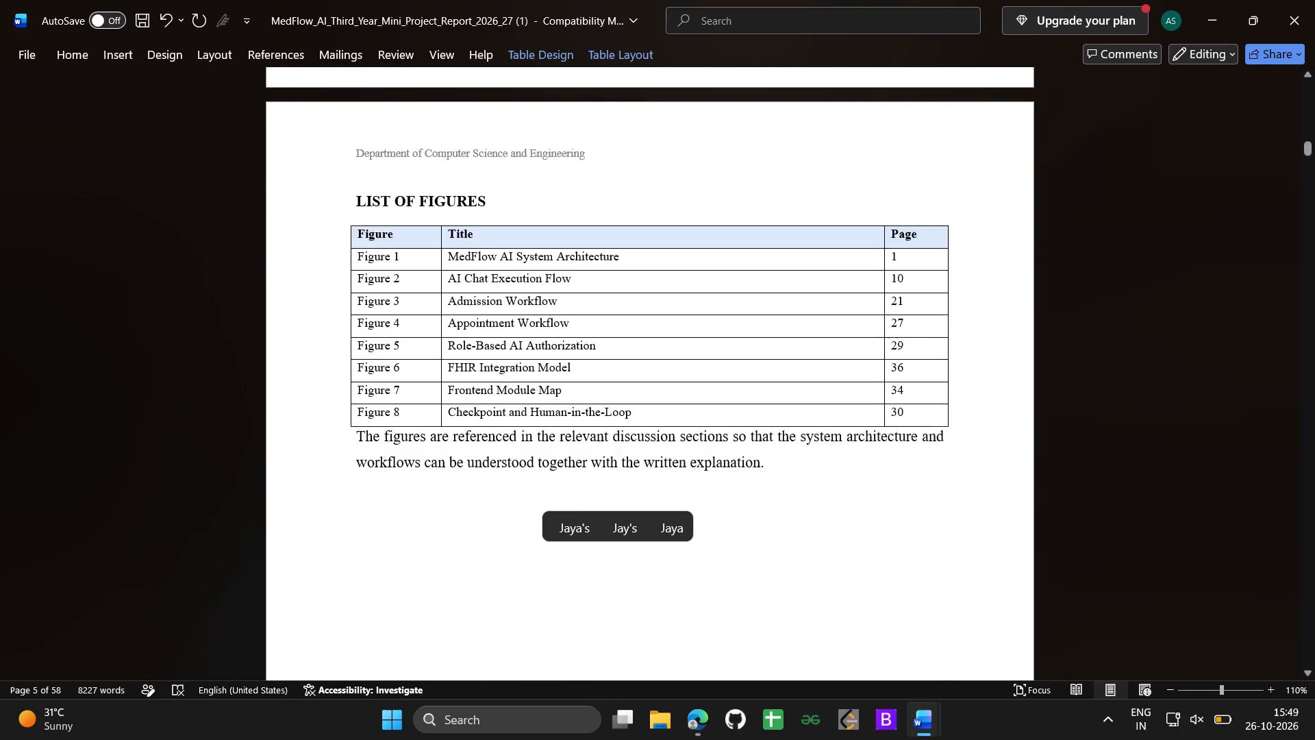
scroll(773, 478, down, 2)
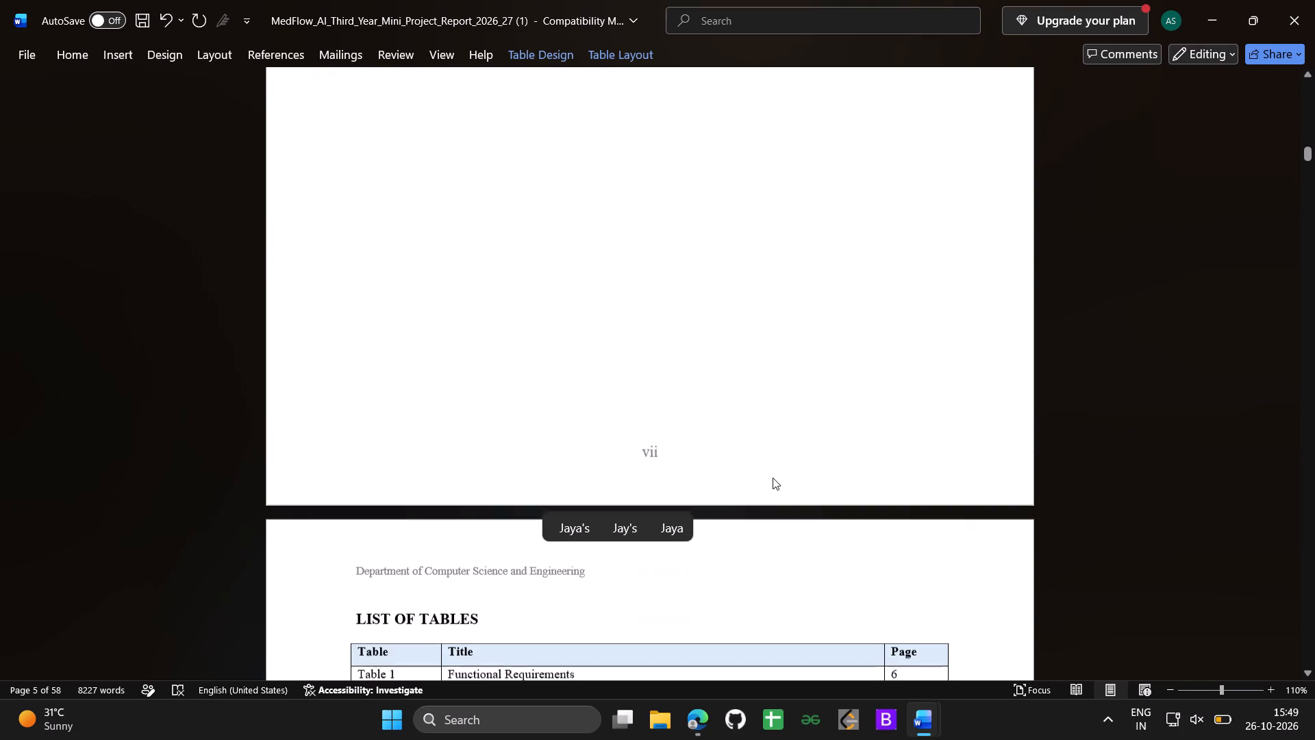
scroll(773, 478, down, 3)
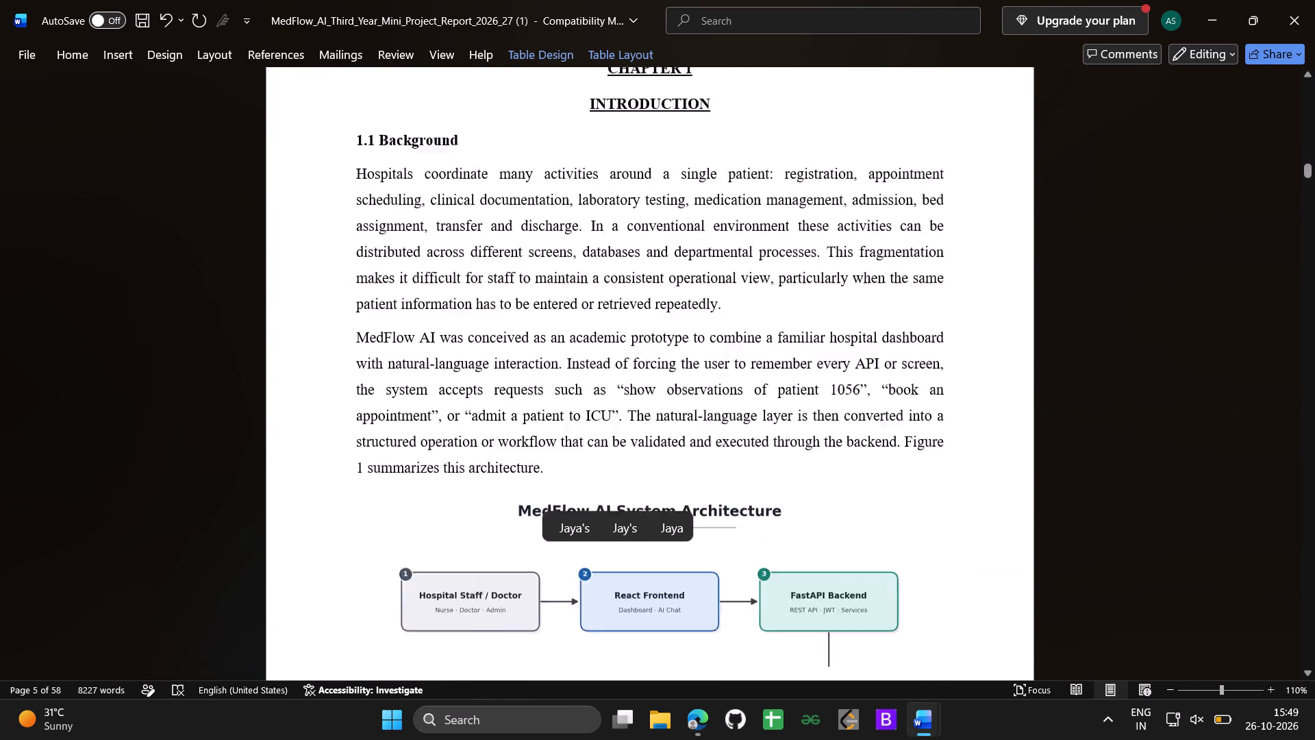
scroll(773, 478, down, 2)
scroll(773, 478, up, 8)
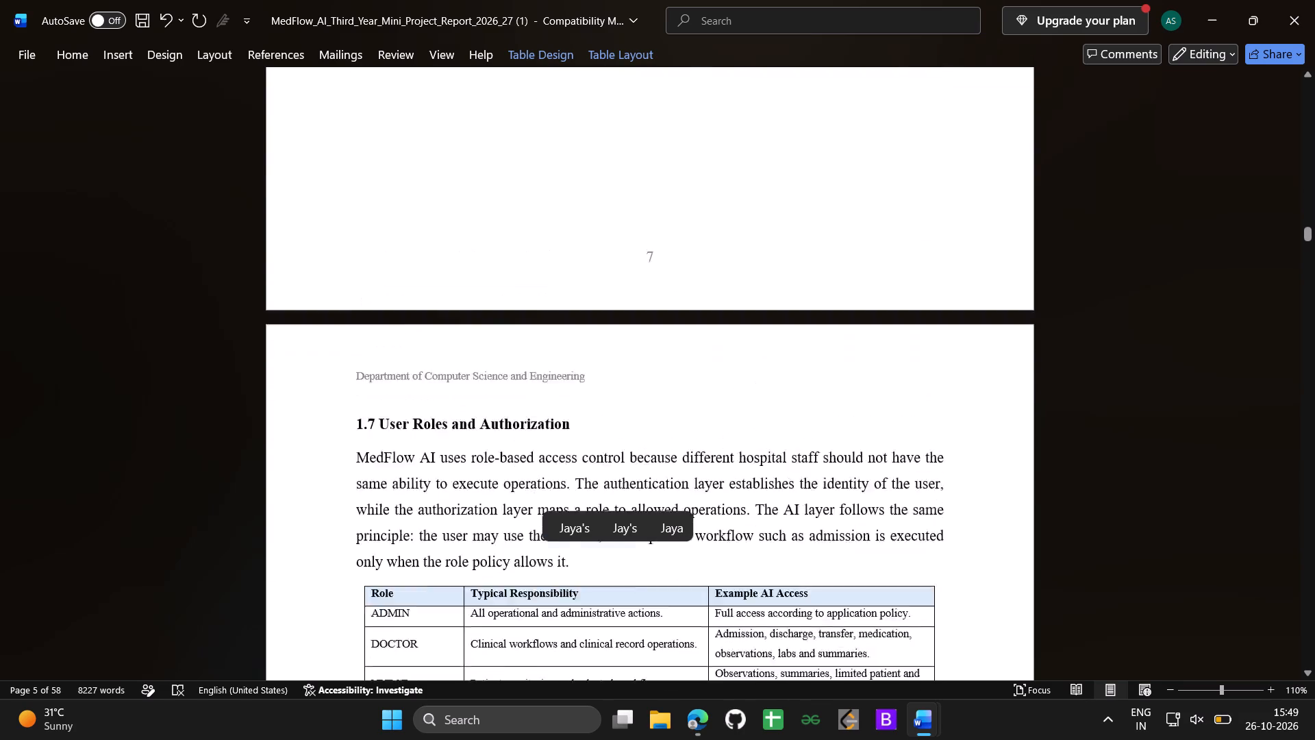
scroll(773, 478, up, 20)
scroll(773, 478, up, 20)
scroll(773, 478, up, 20)
scroll(773, 478, up, 1)
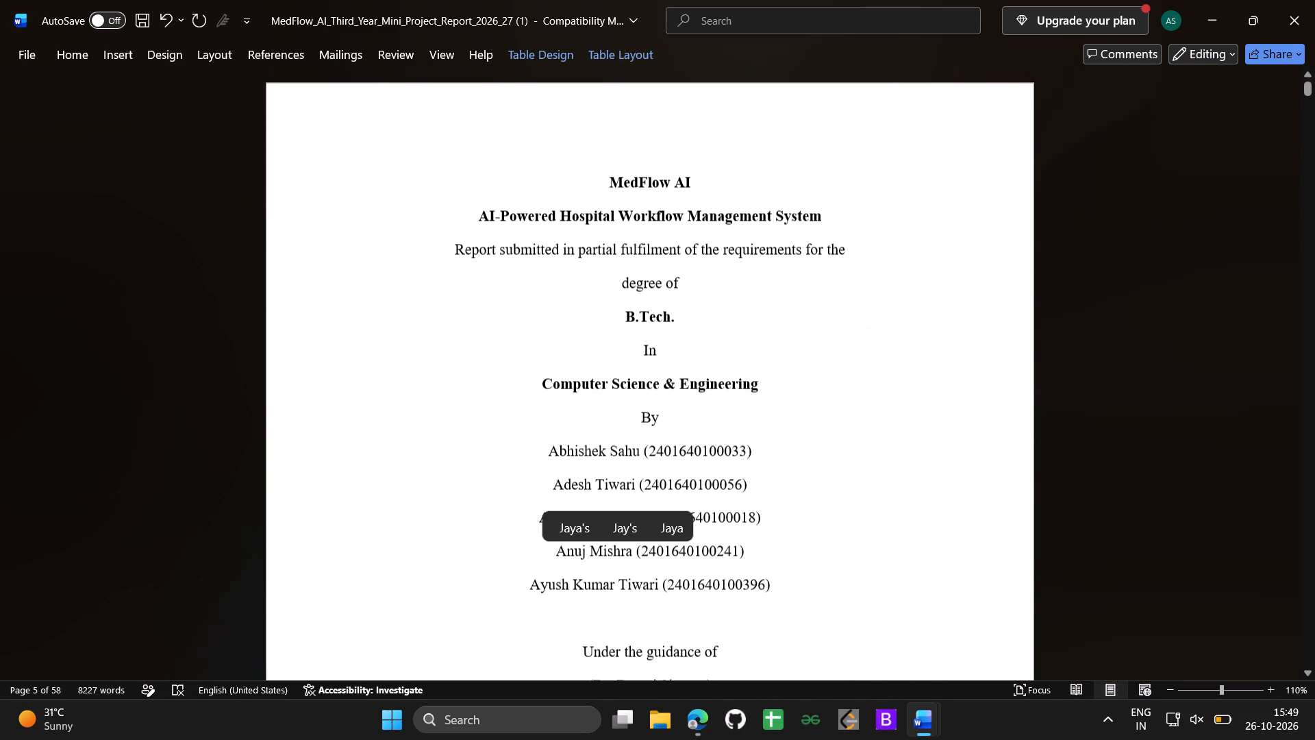
scroll(773, 478, up, 1)
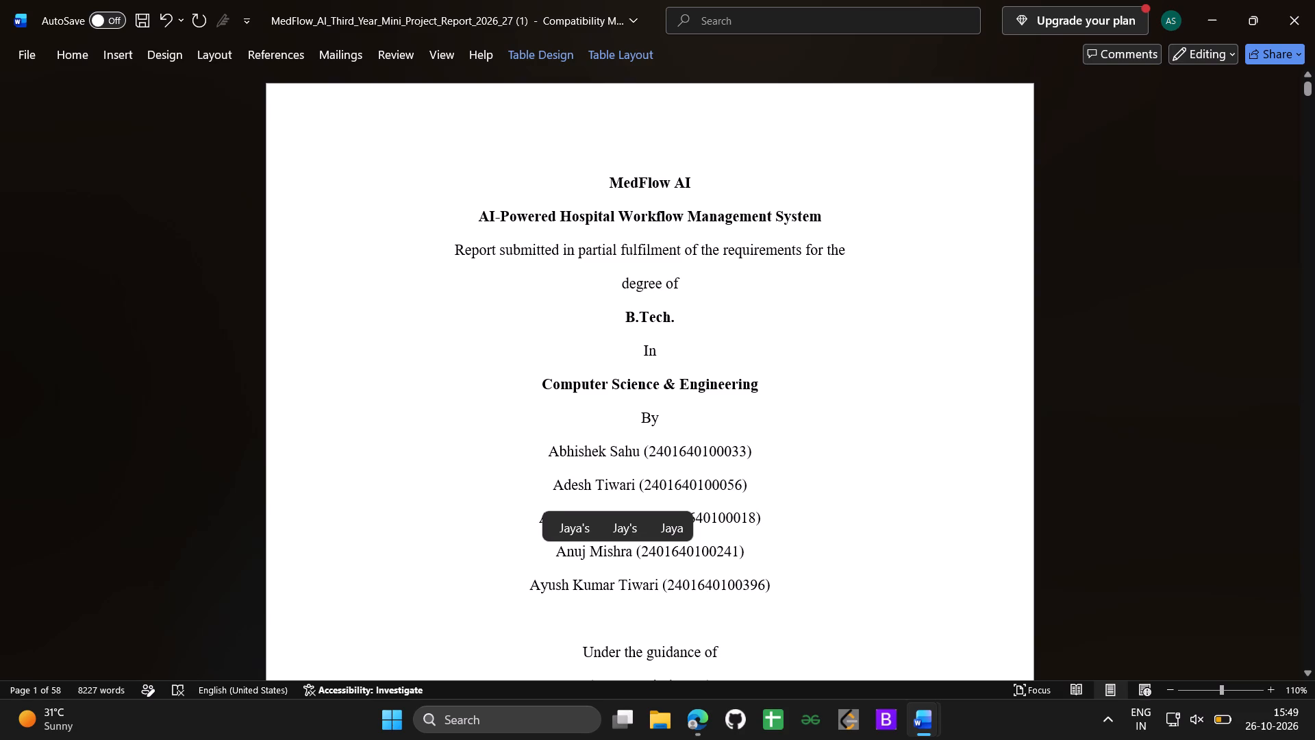
click(1094, 334)
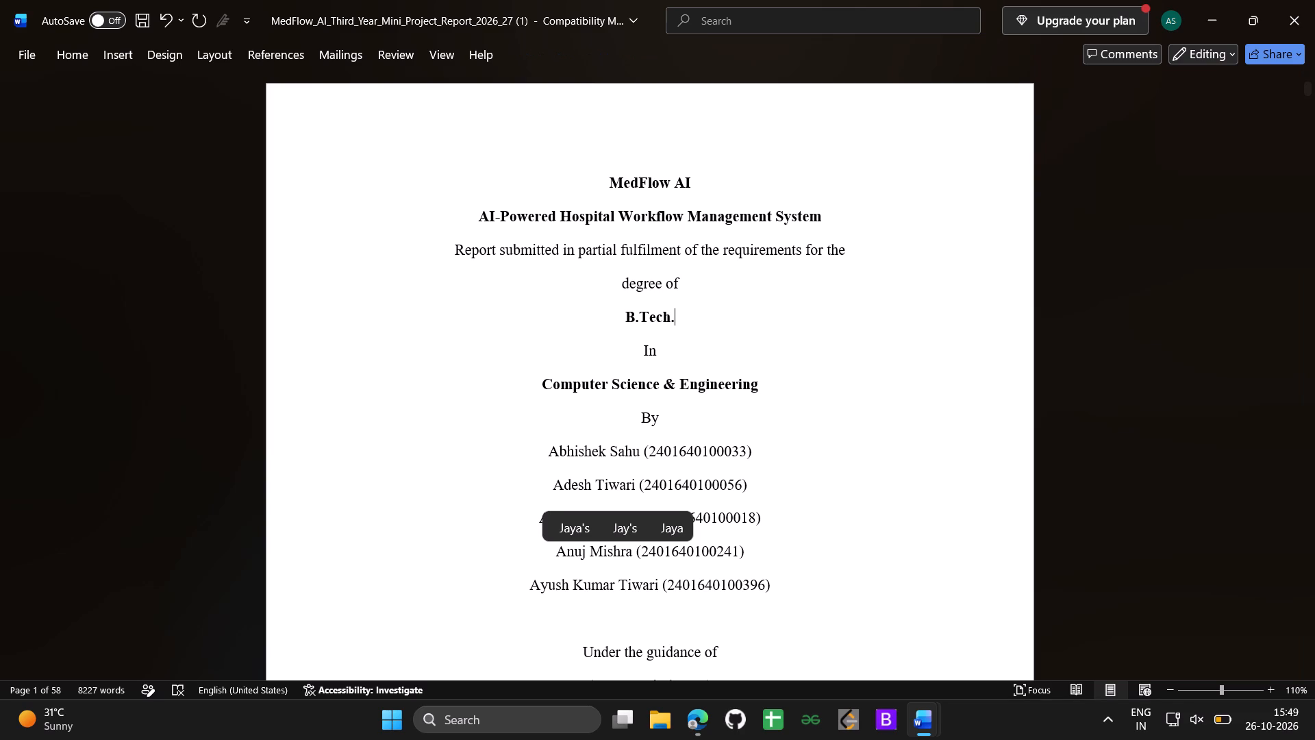
scroll(1094, 334, down, 1)
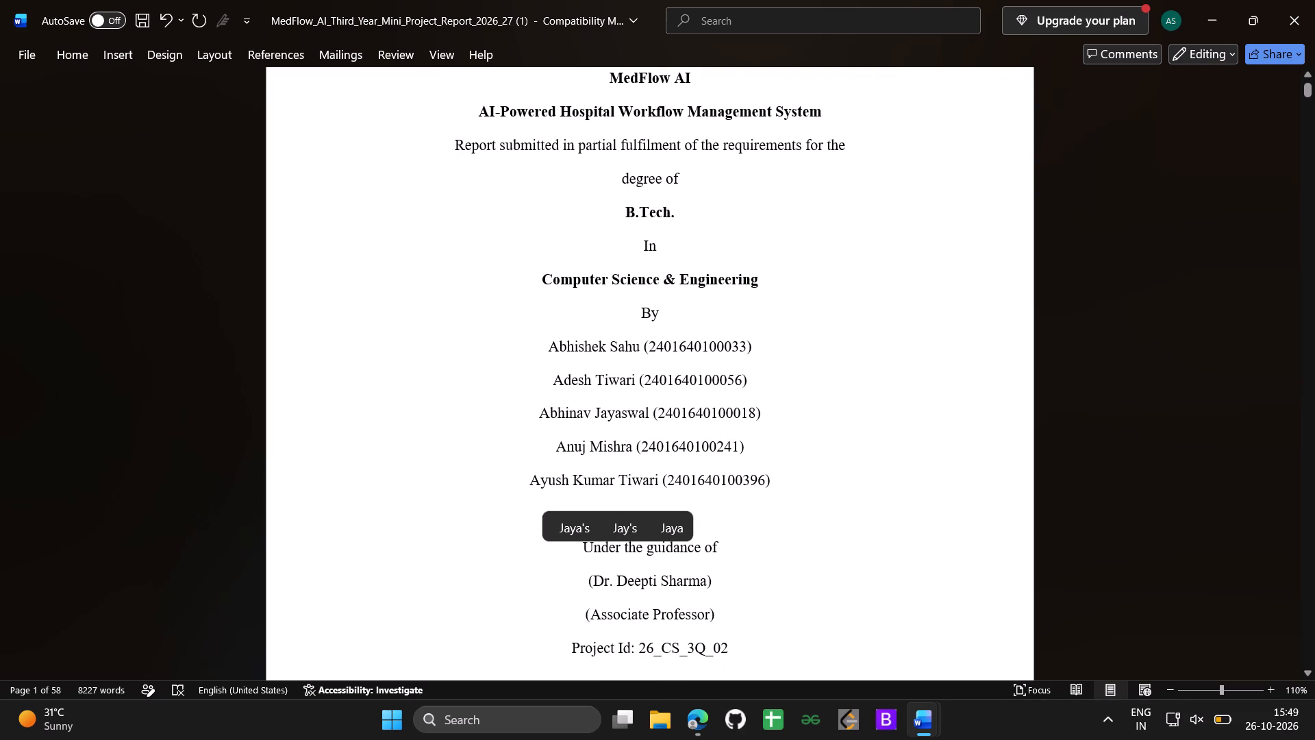
scroll(1094, 334, down, 1)
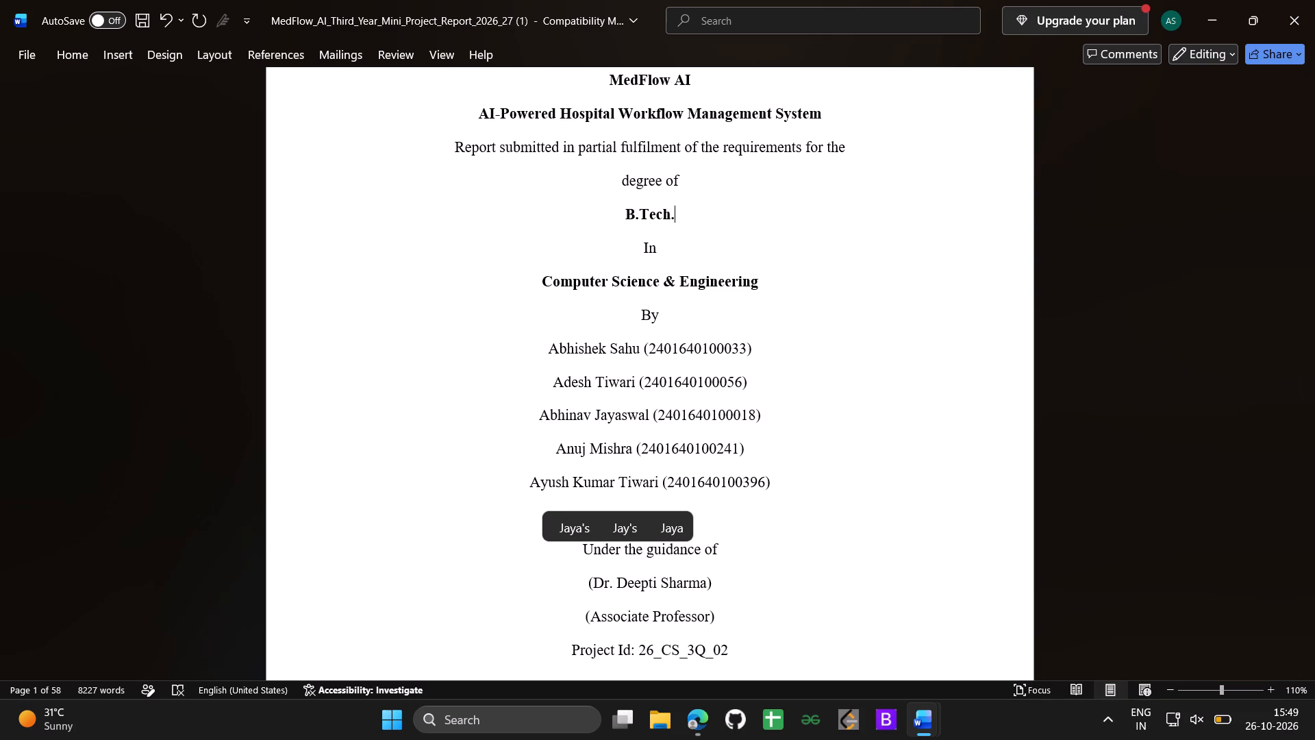
Check the title page from the project title and student list down to the supervisor, project ID, institute and date.
scroll(1094, 334, down, 1)
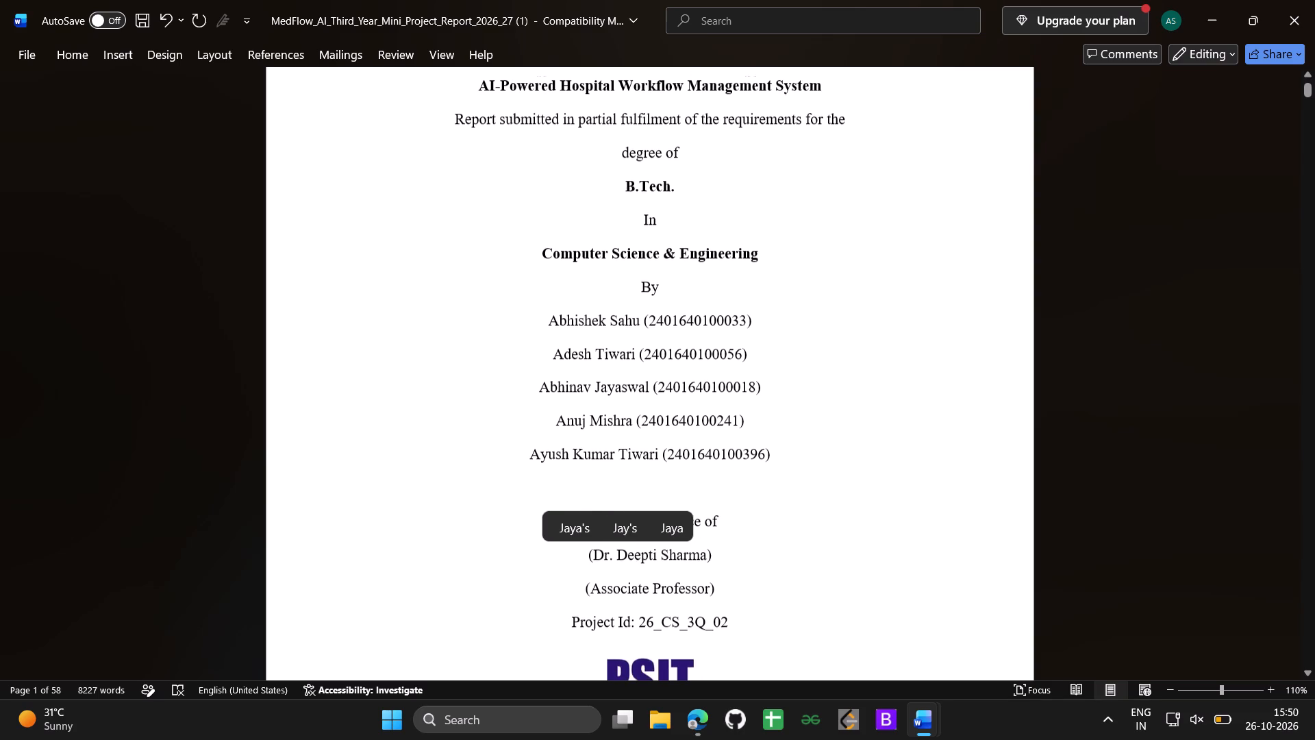
scroll(1094, 334, down, 2)
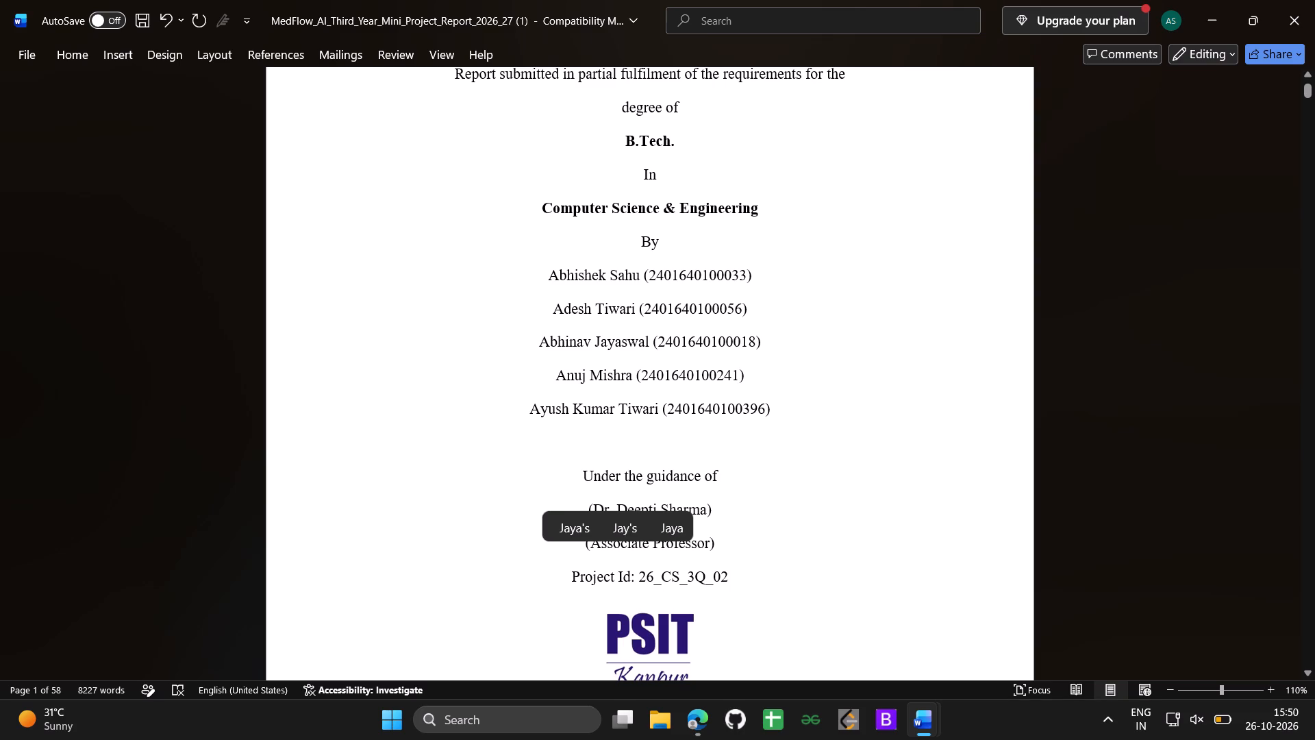
scroll(1094, 334, down, 2)
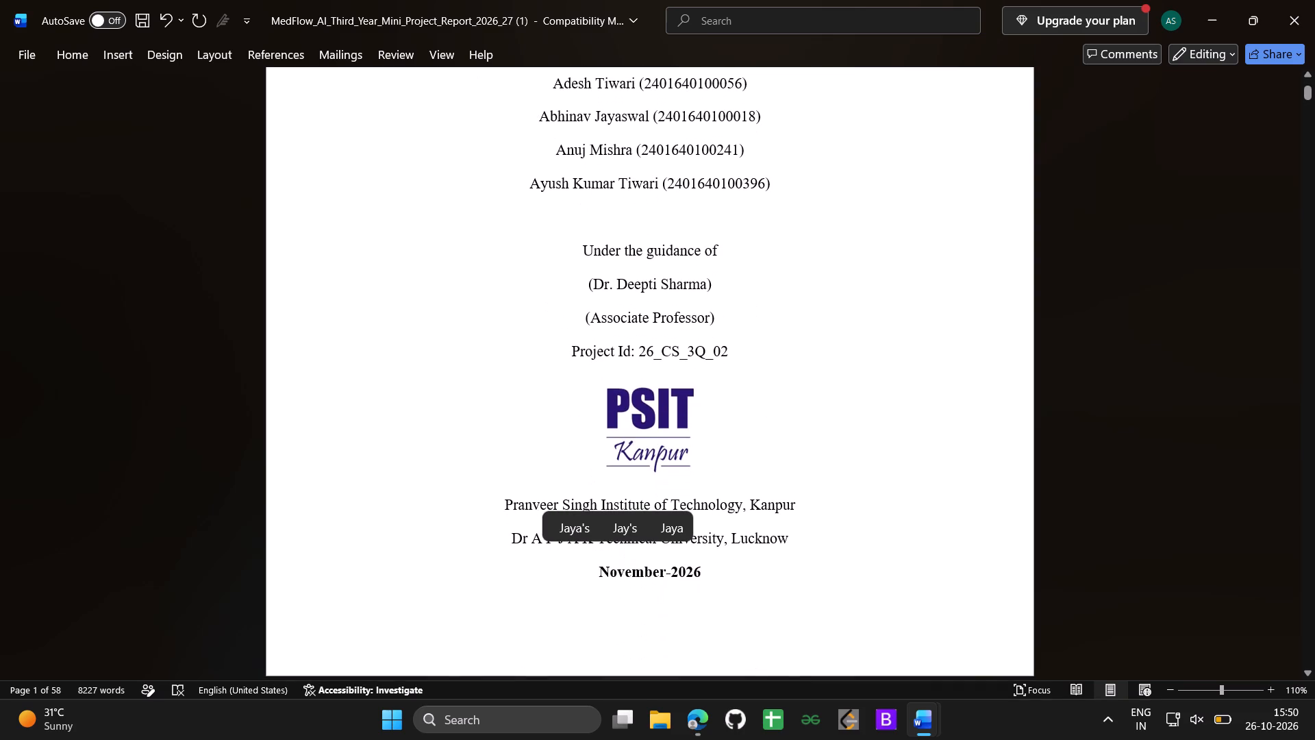
scroll(1094, 334, down, 1)
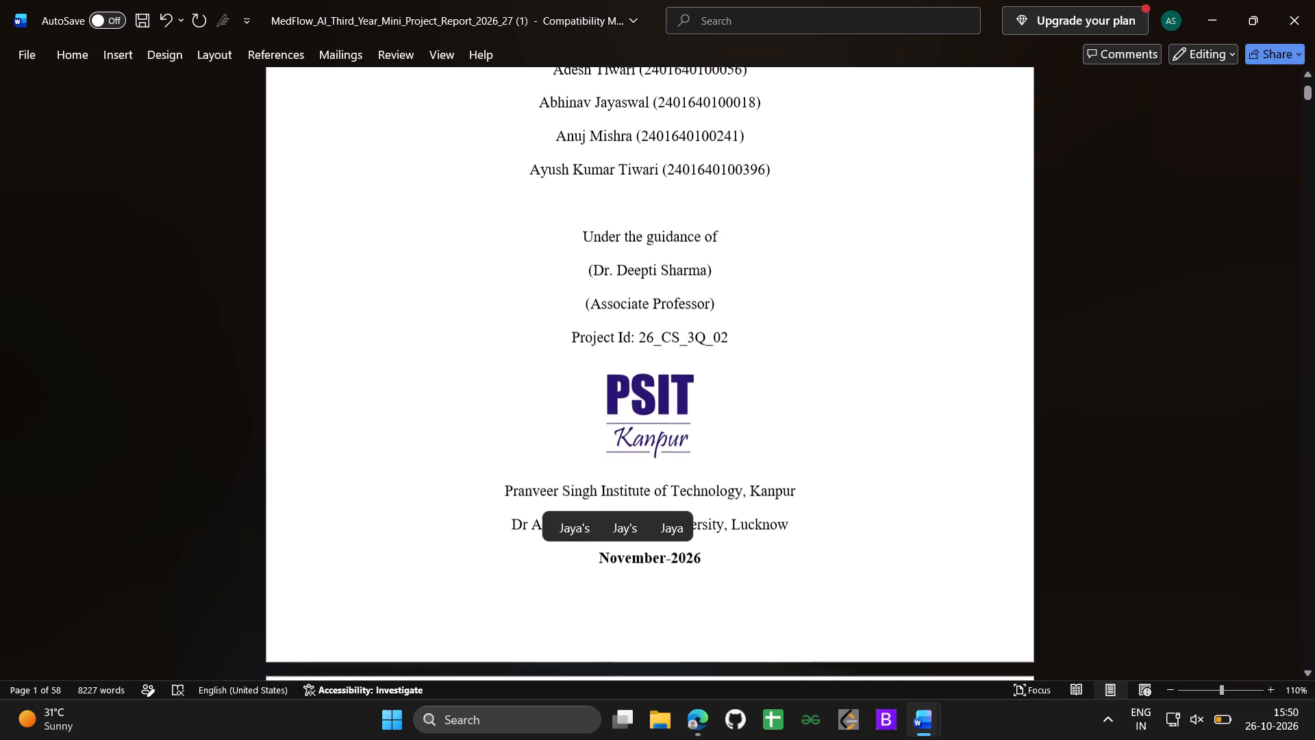
scroll(1094, 334, down, 2)
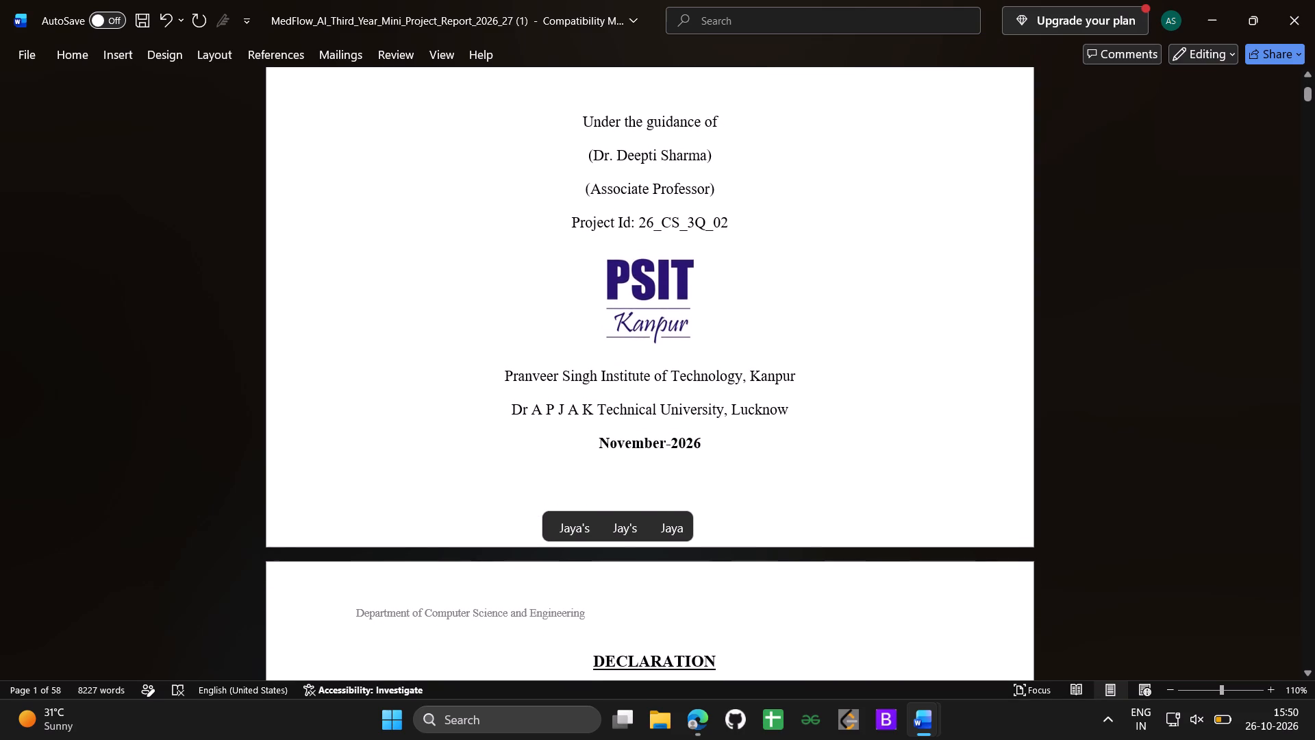
scroll(1094, 334, down, 2)
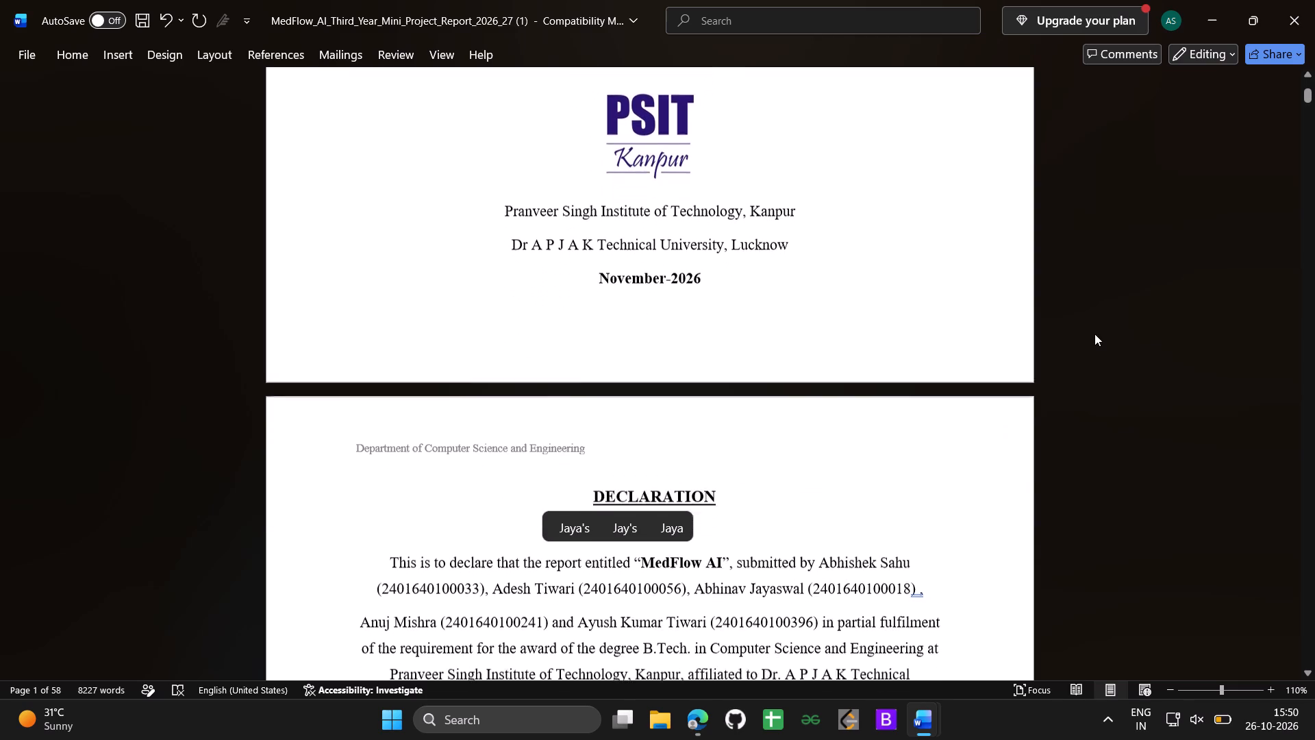
scroll(1094, 334, down, 1)
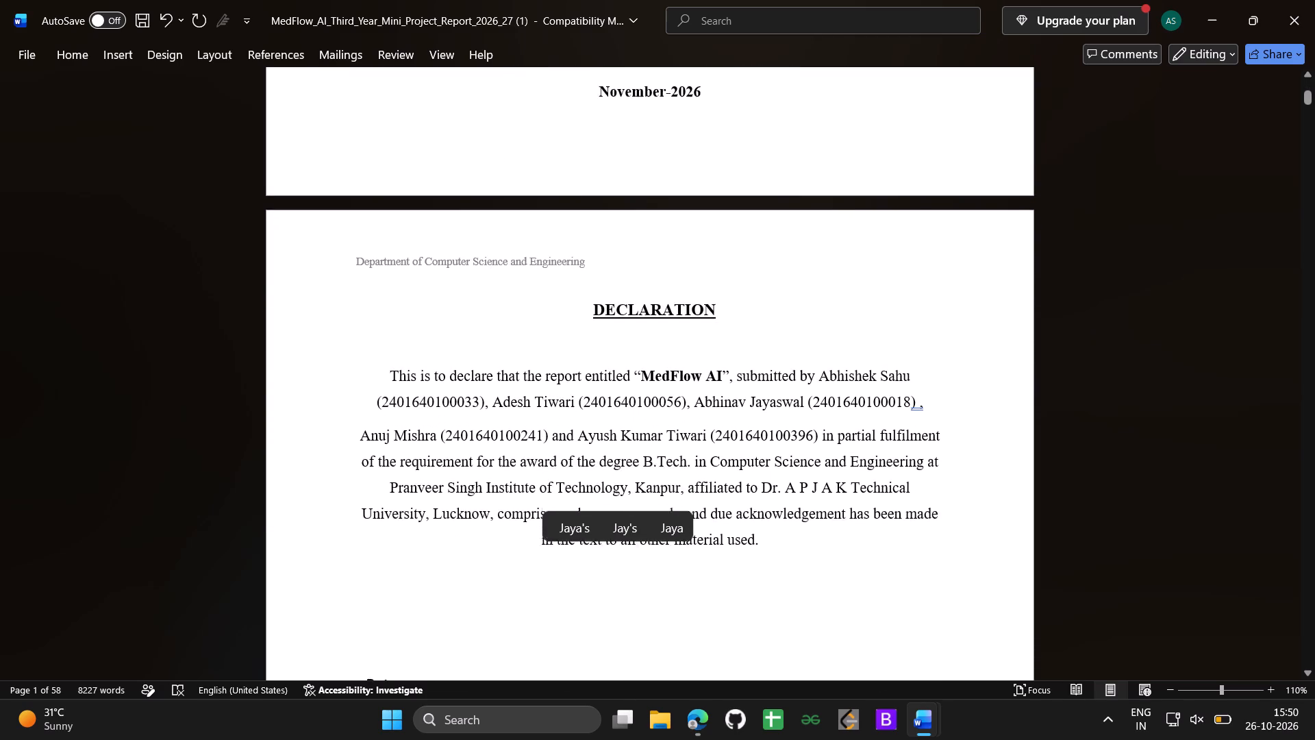
scroll(1094, 334, up, 1)
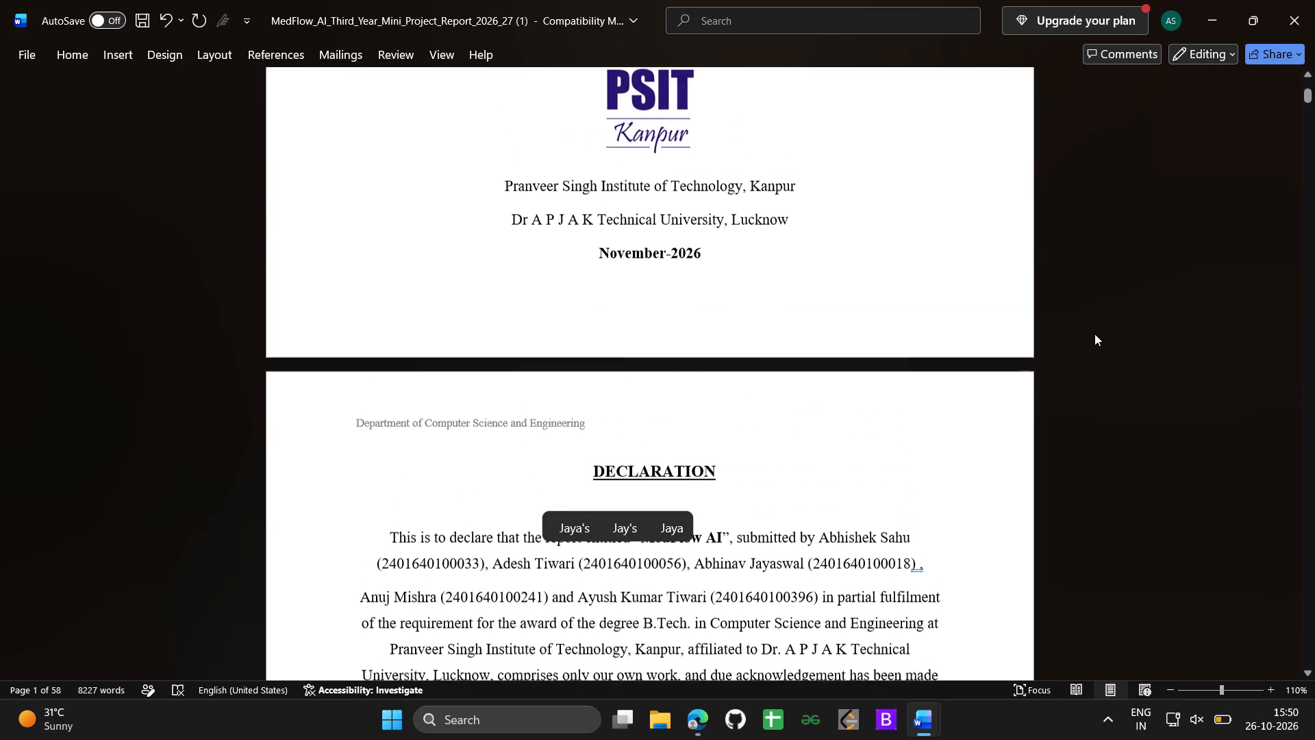
scroll(1094, 334, up, 1)
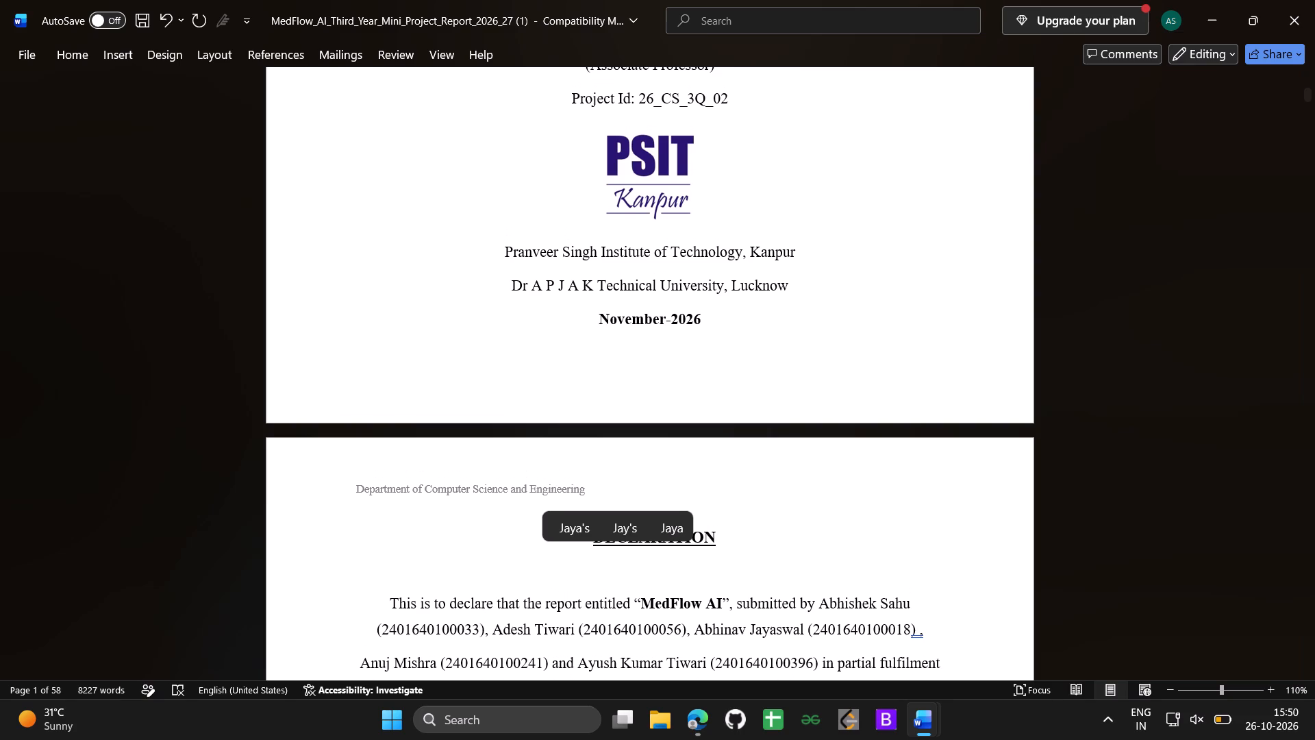
Read through the Declaration and Certificate pages, checking the student details and the supervisor's signature block.
scroll(1094, 334, down, 2)
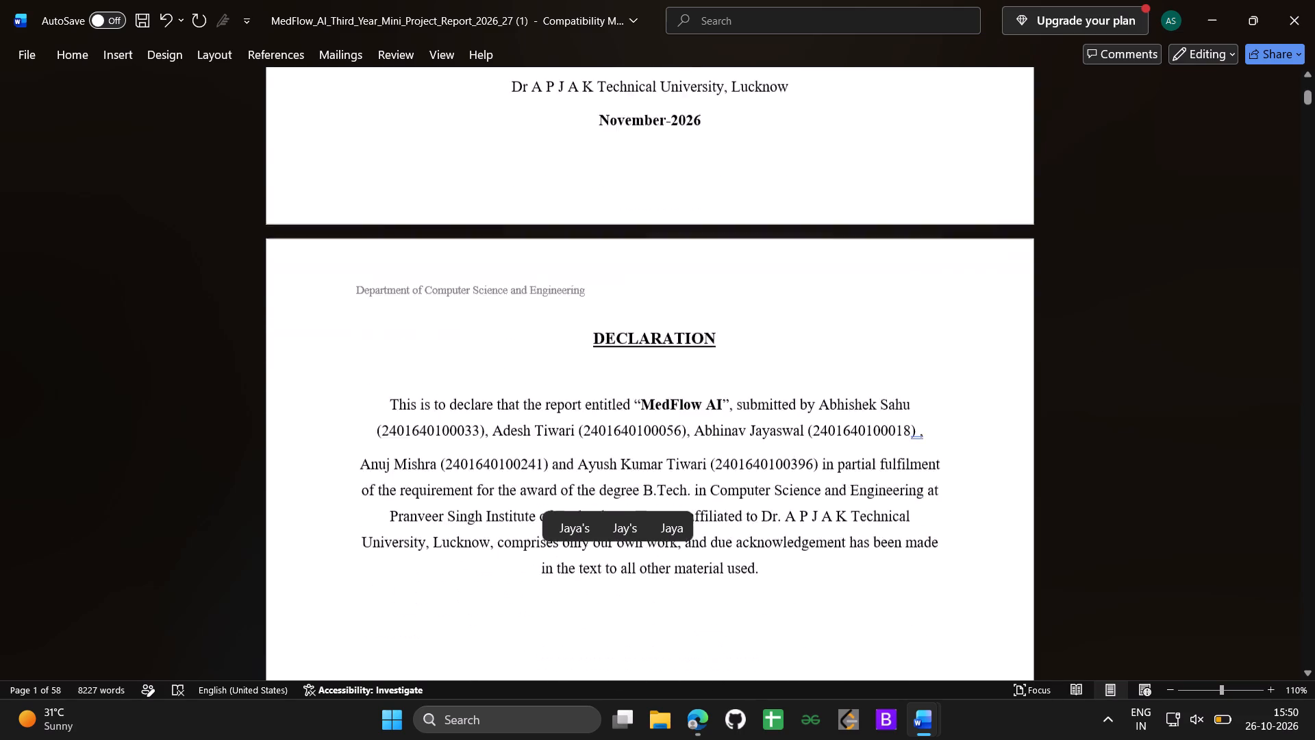
scroll(1094, 334, down, 2)
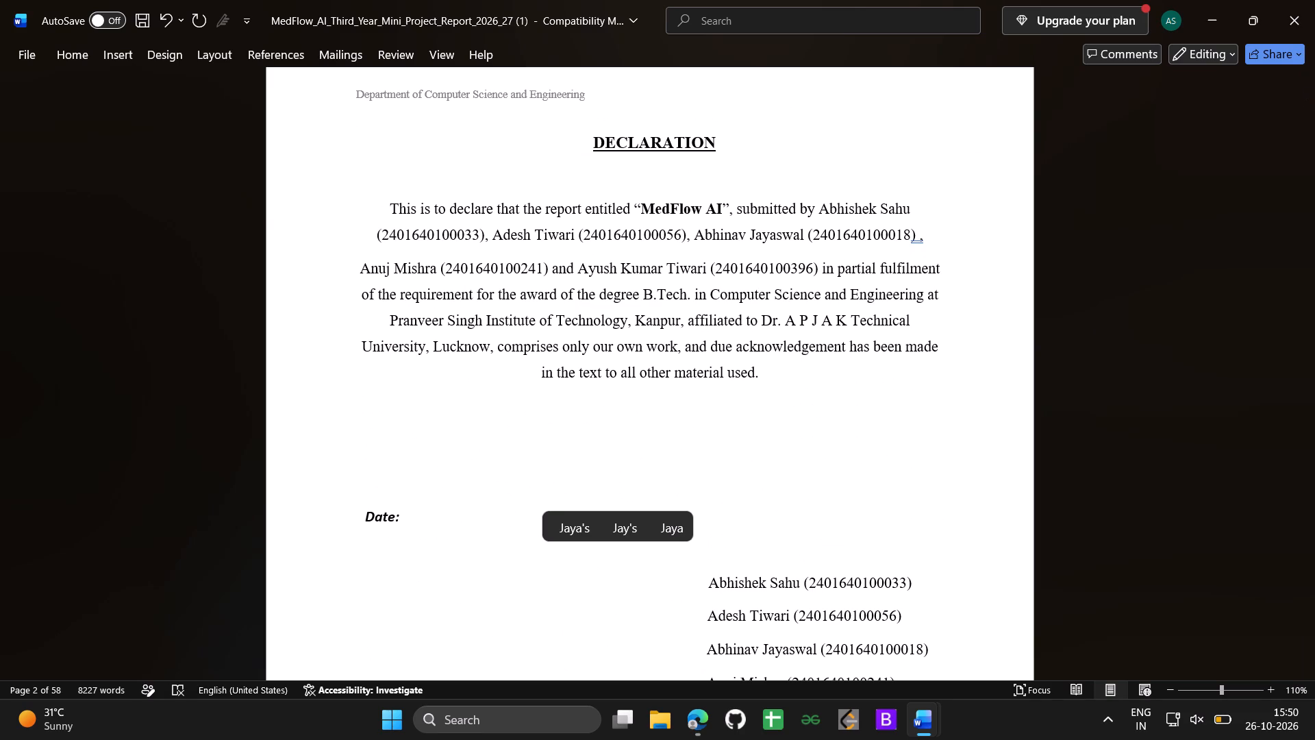
scroll(1094, 334, down, 2)
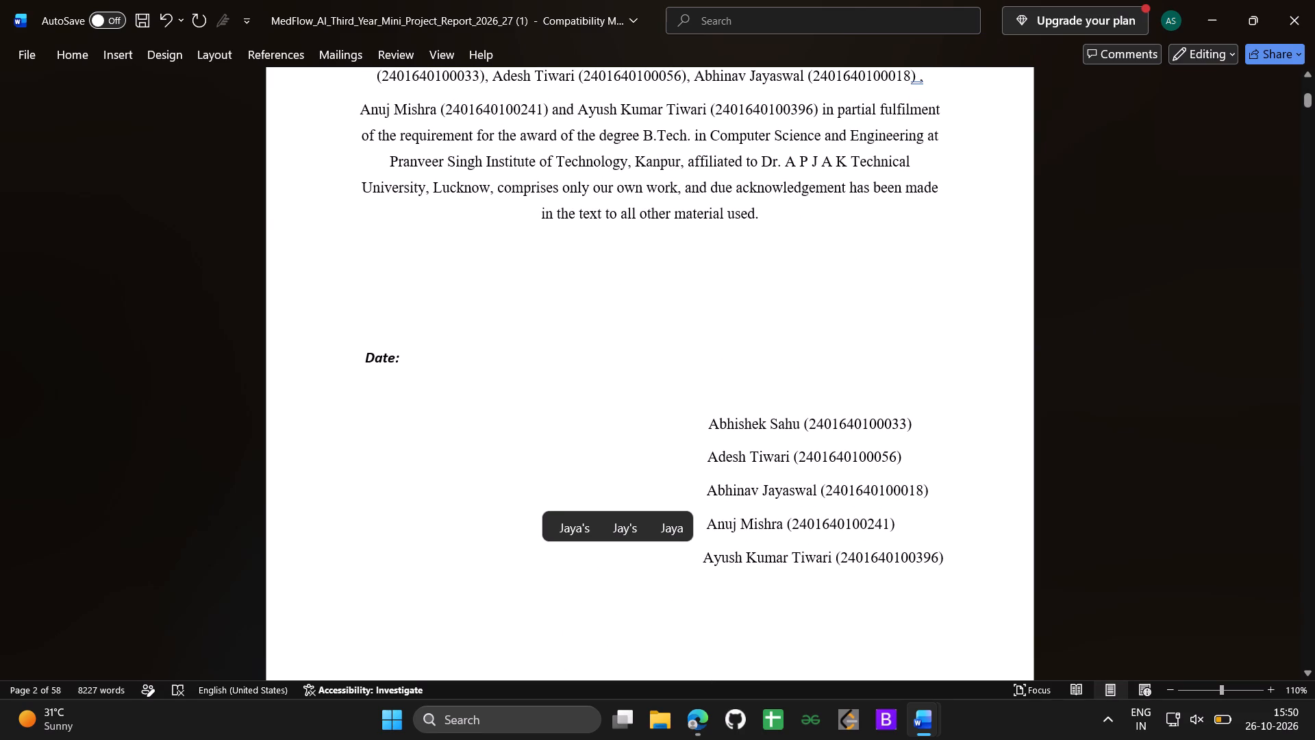
scroll(1094, 334, down, 3)
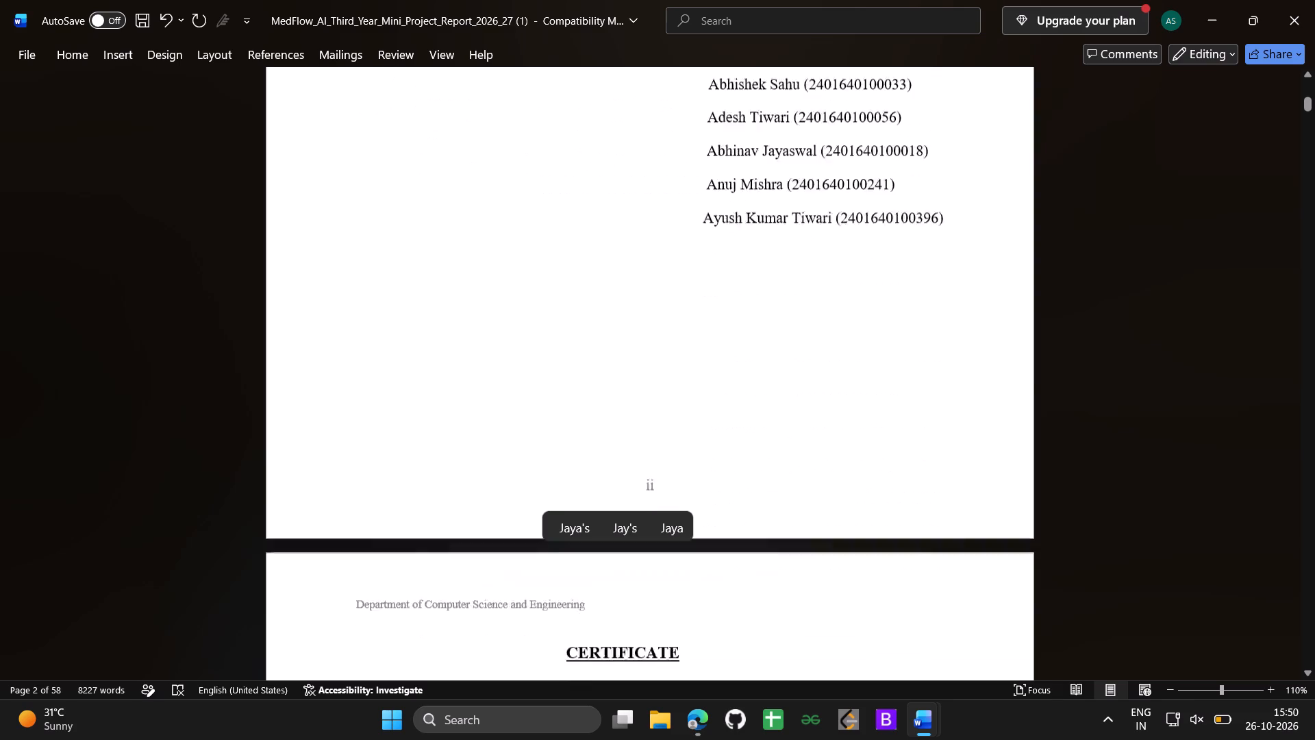
scroll(1094, 334, down, 2)
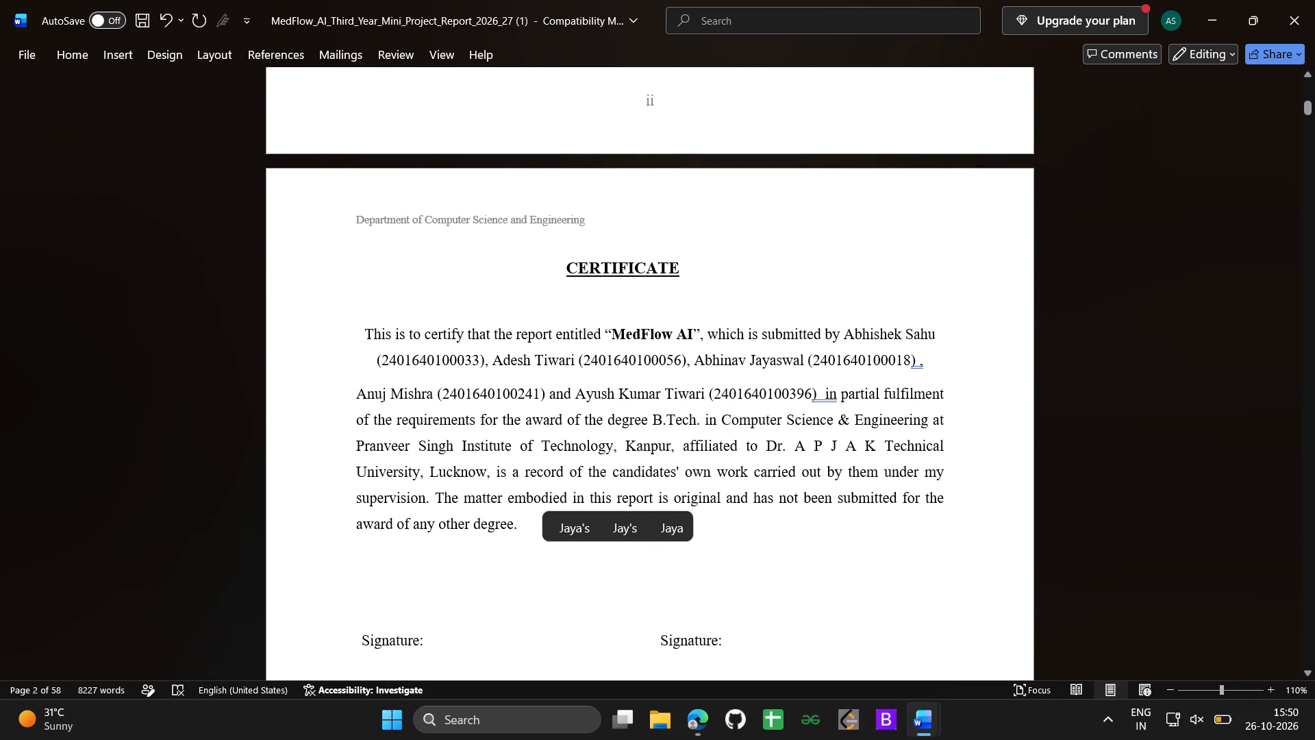
scroll(1094, 334, down, 1)
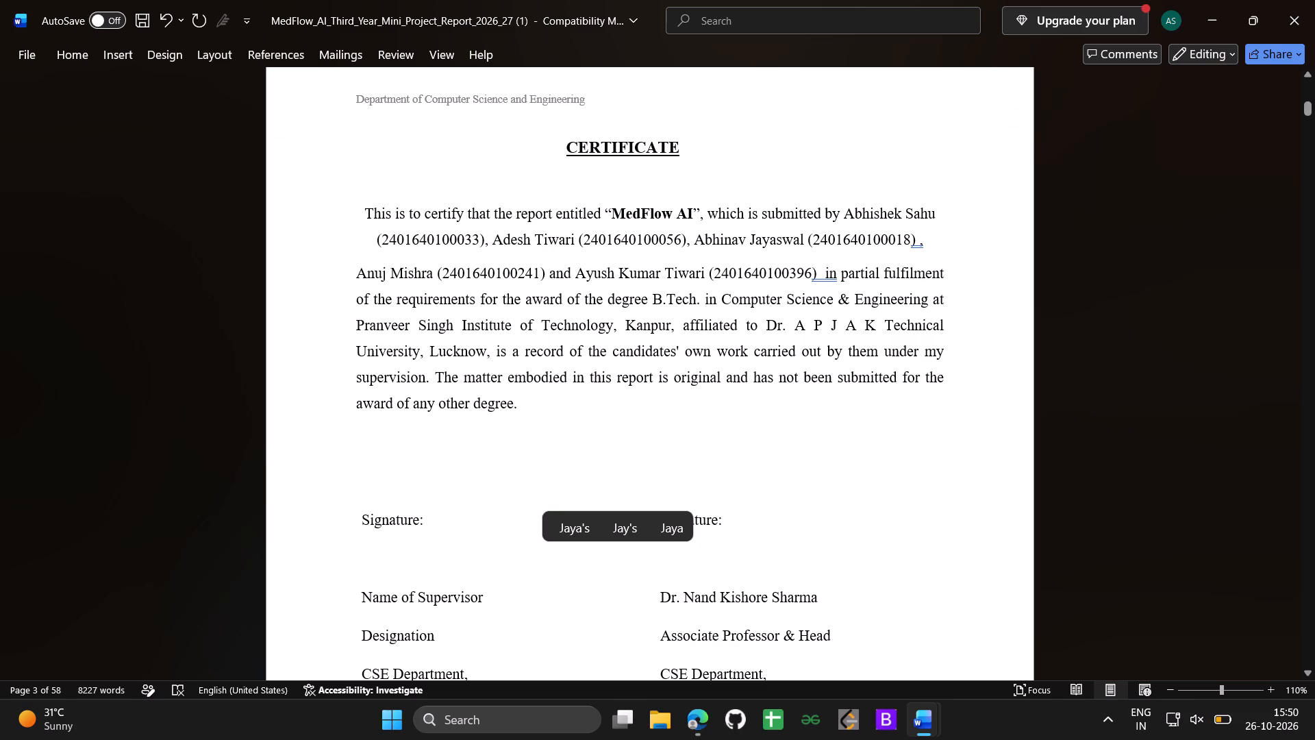
scroll(1094, 334, down, 1)
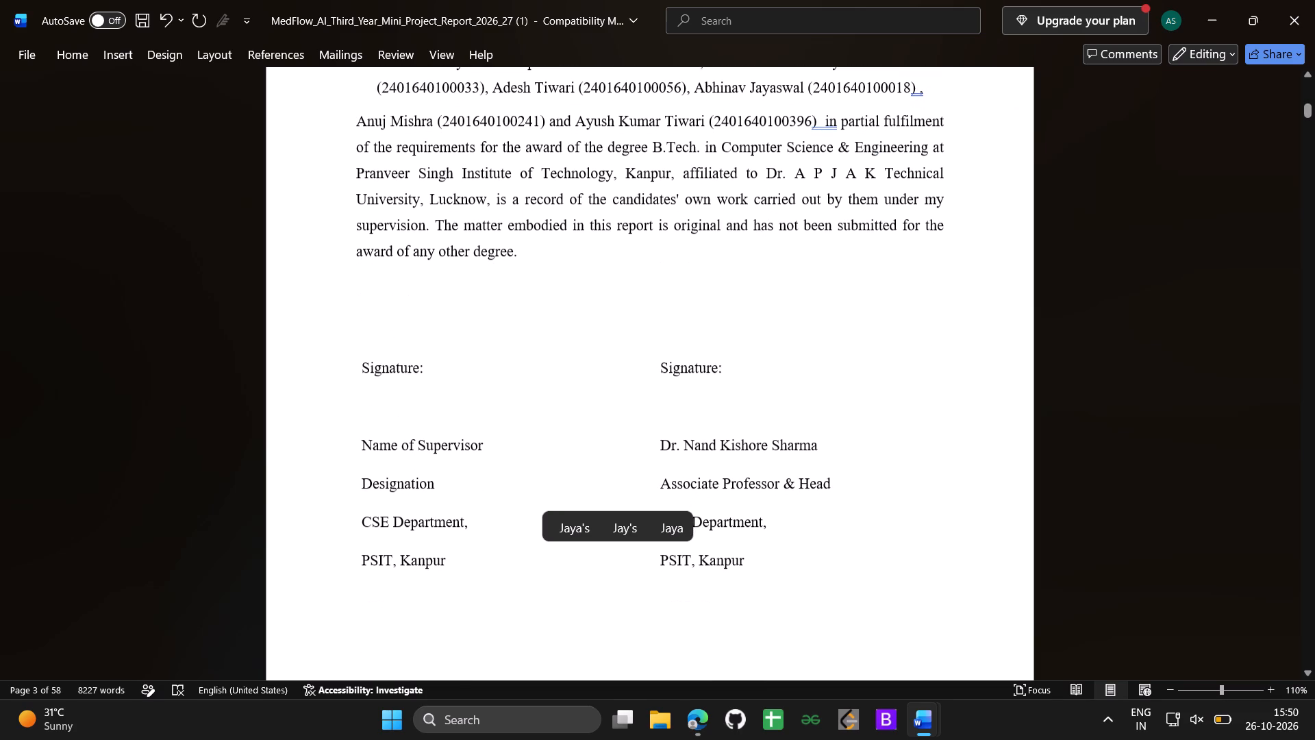
scroll(1094, 334, down, 1)
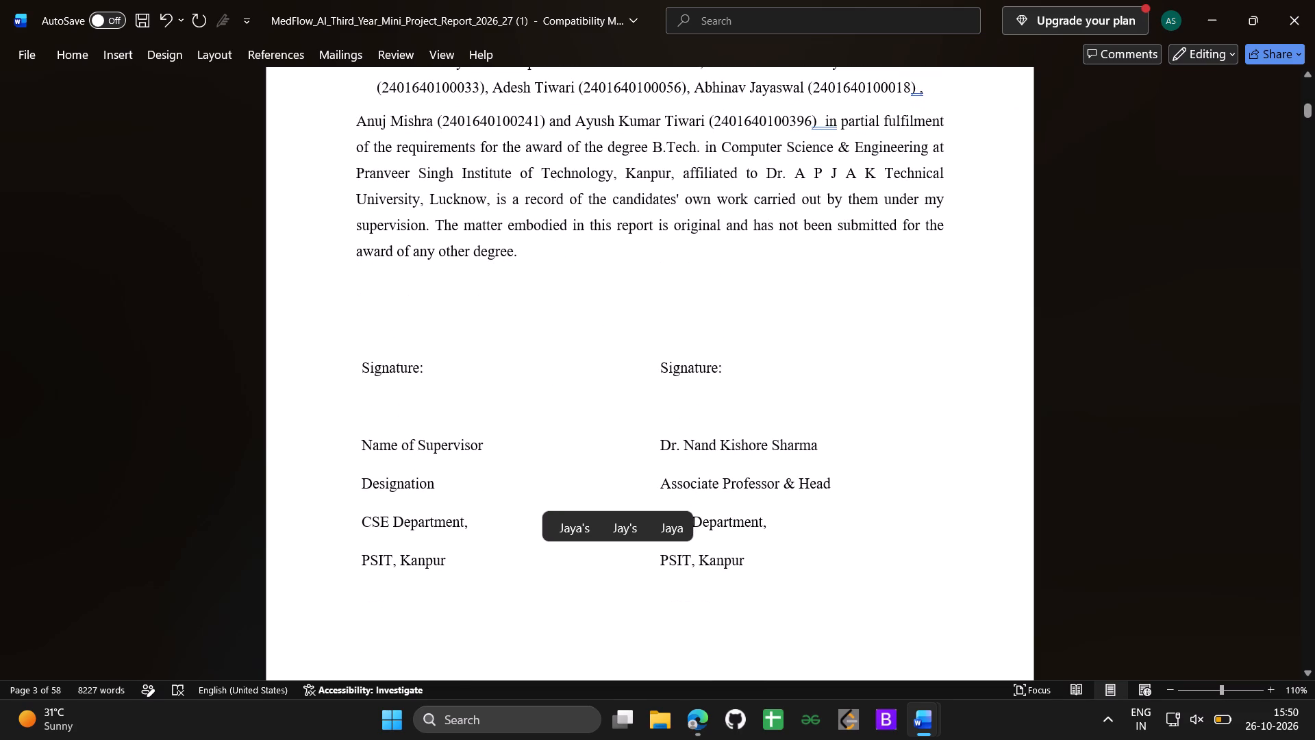
scroll(1094, 334, up, 2)
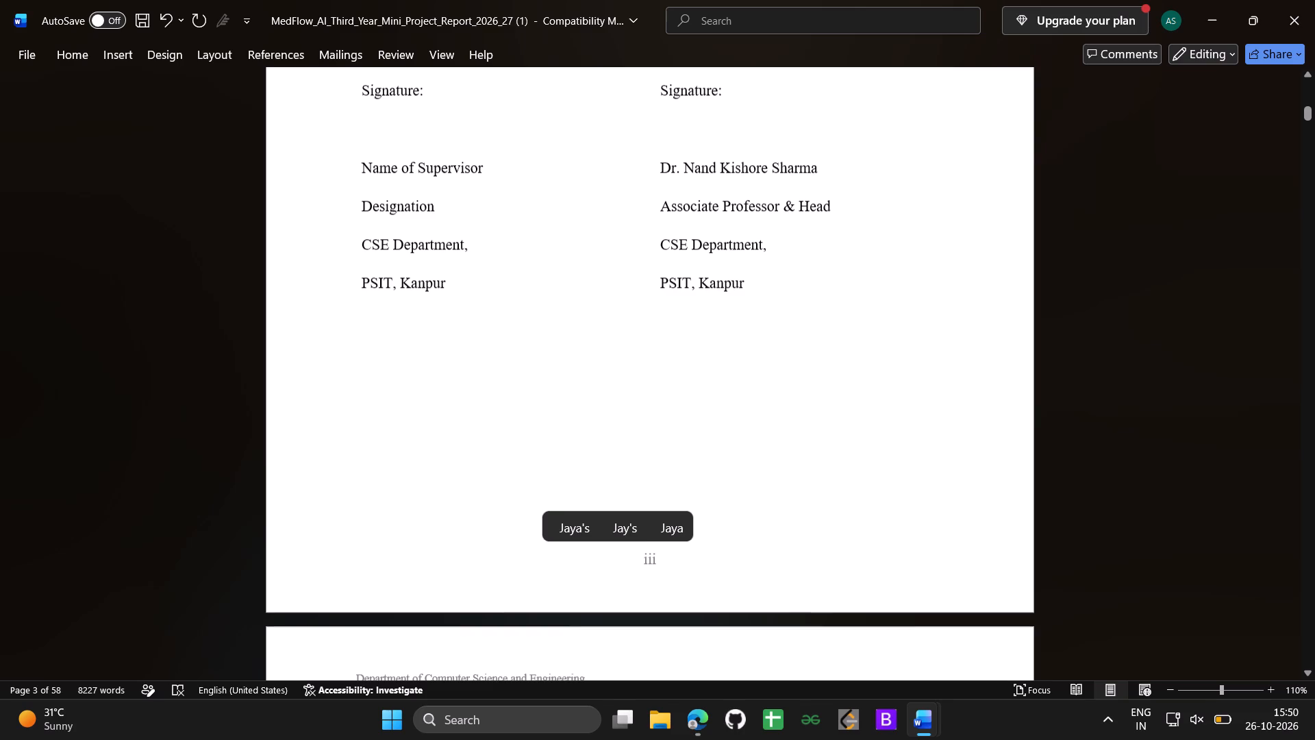
scroll(1094, 334, up, 1)
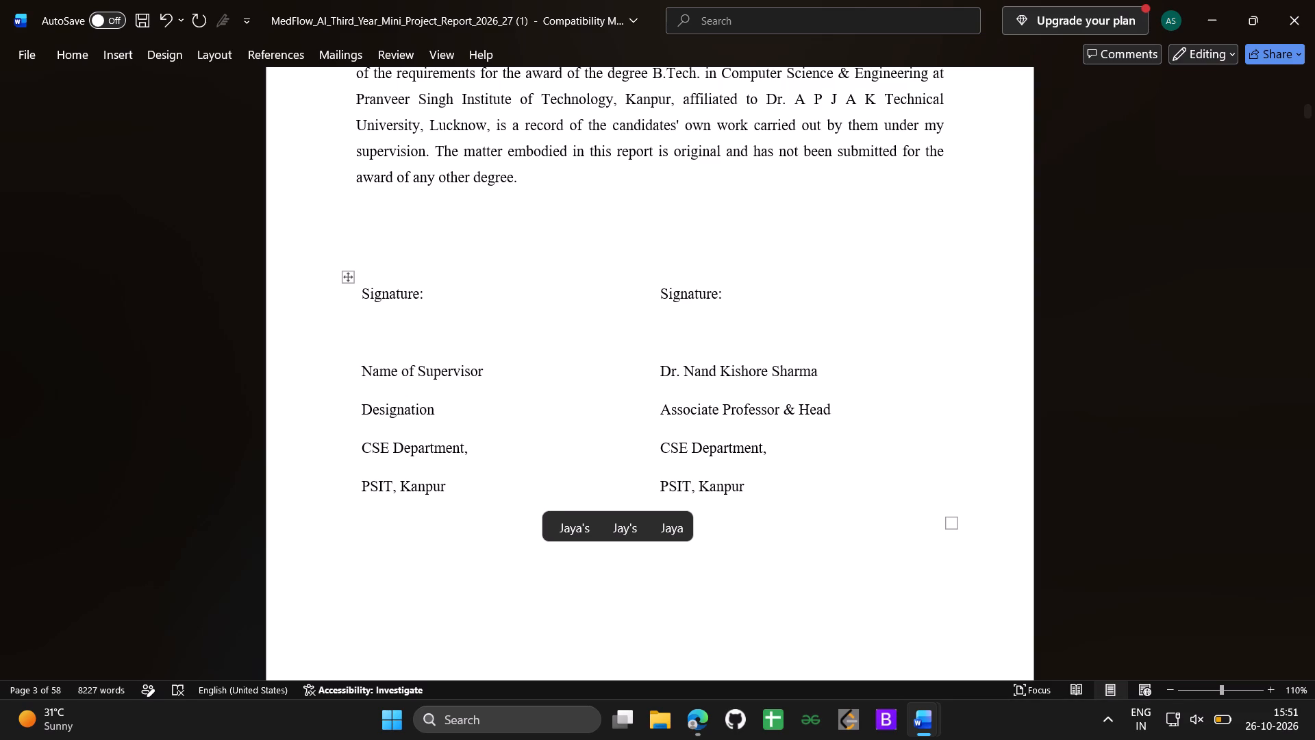
Replace the "Name of Supervisor" placeholder in the Certificate's signature block with the supervisor's name, including the title Dr.
drag(494, 369, 374, 363)
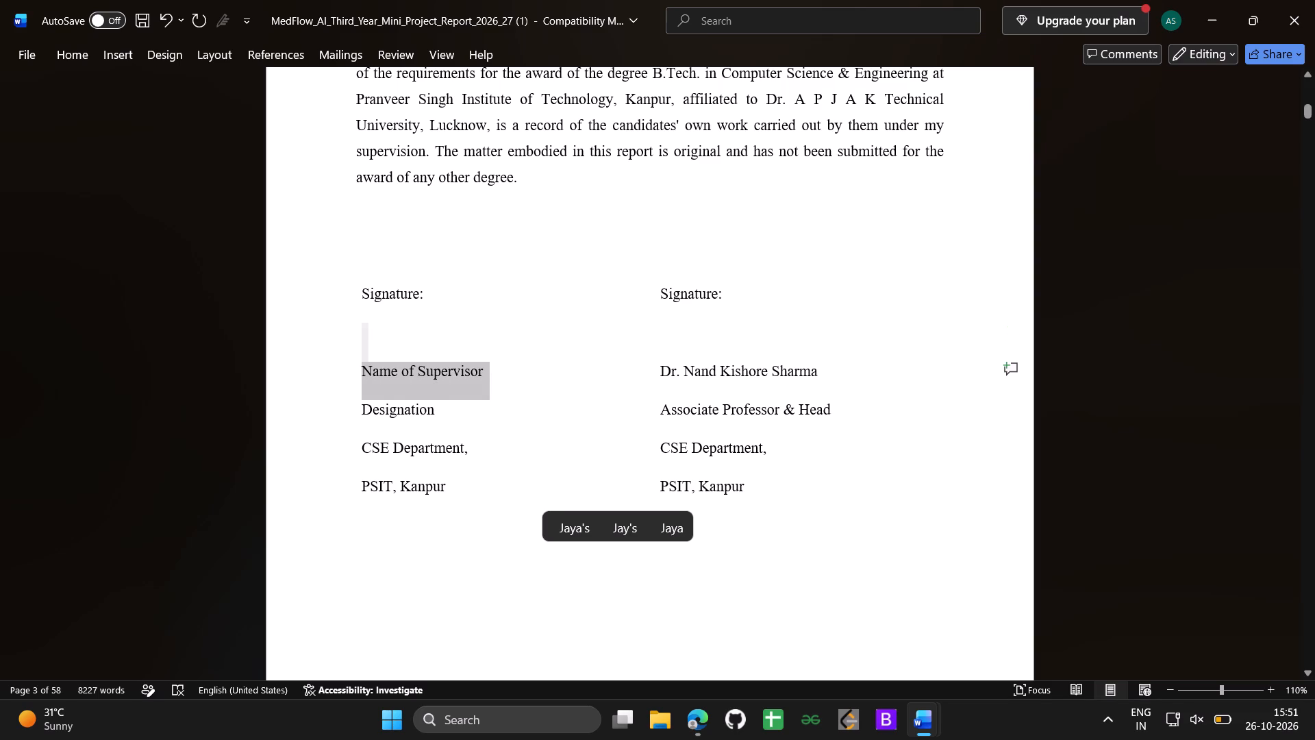
drag(374, 363, 365, 366)
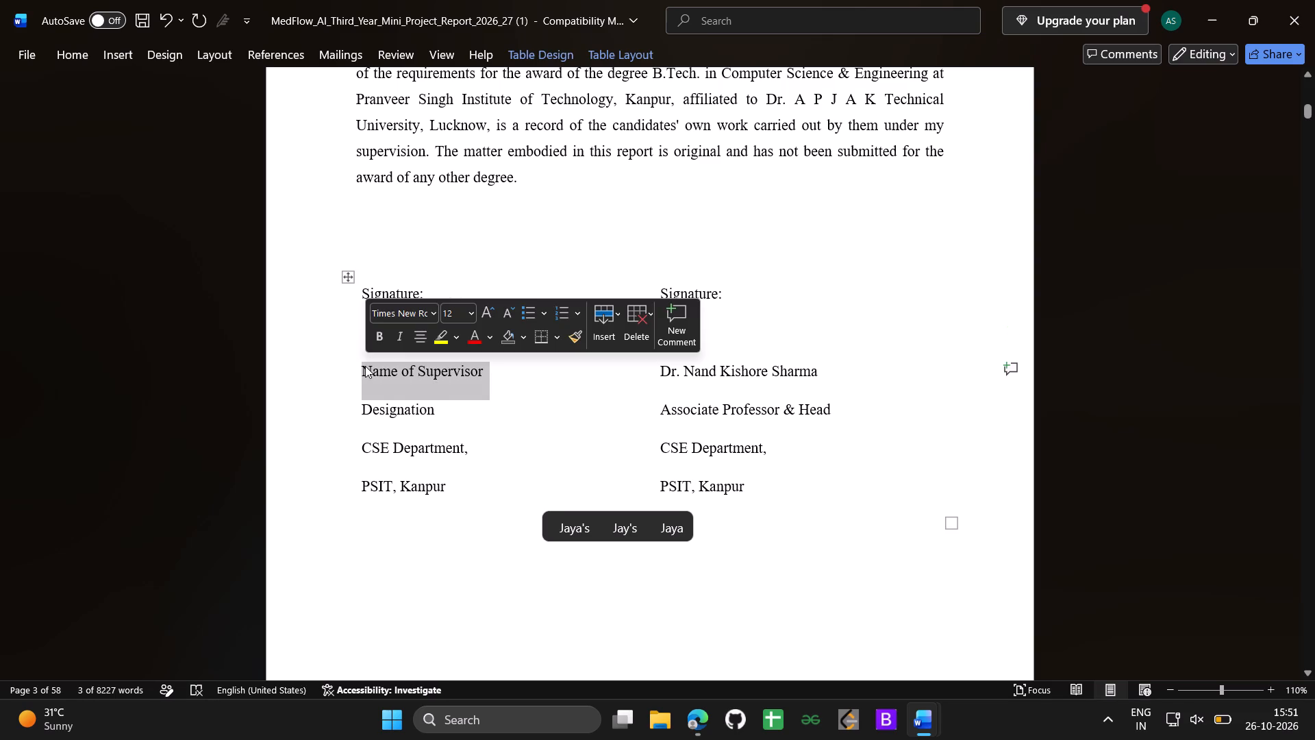
key(BackSpace)
key(Return)
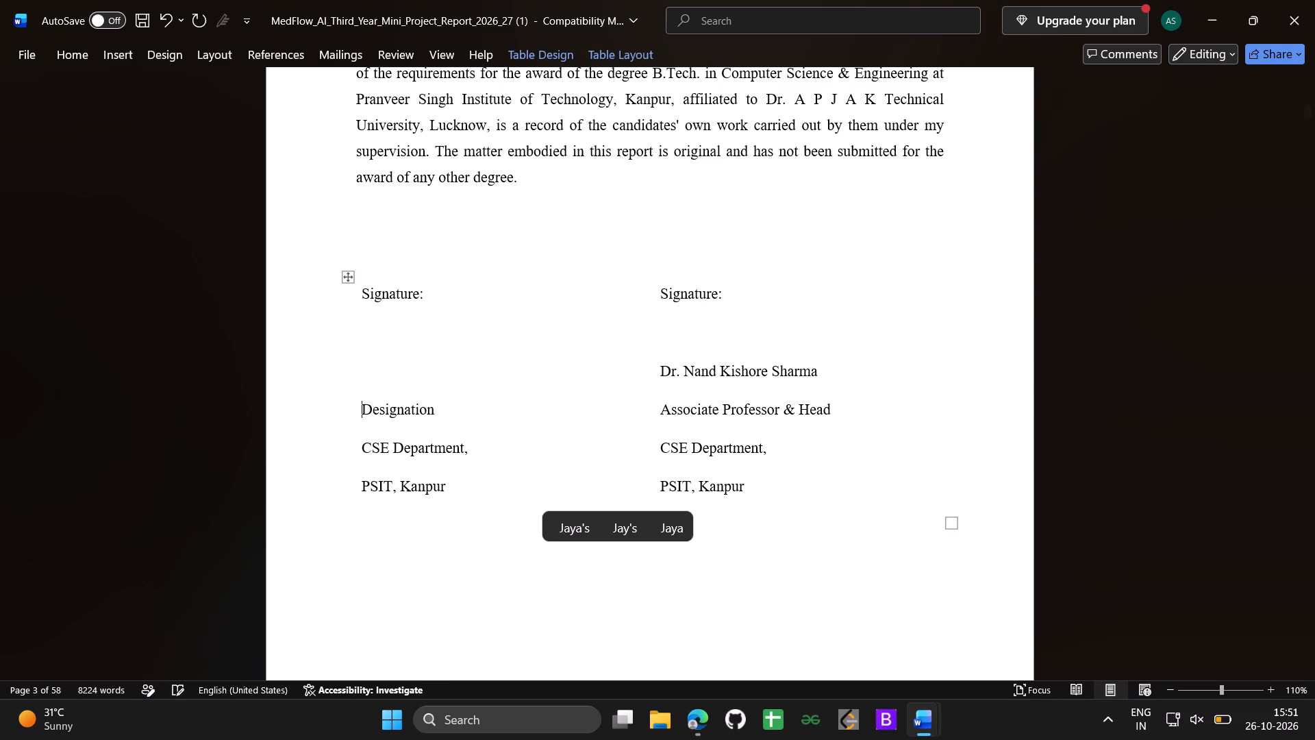
key(Up)
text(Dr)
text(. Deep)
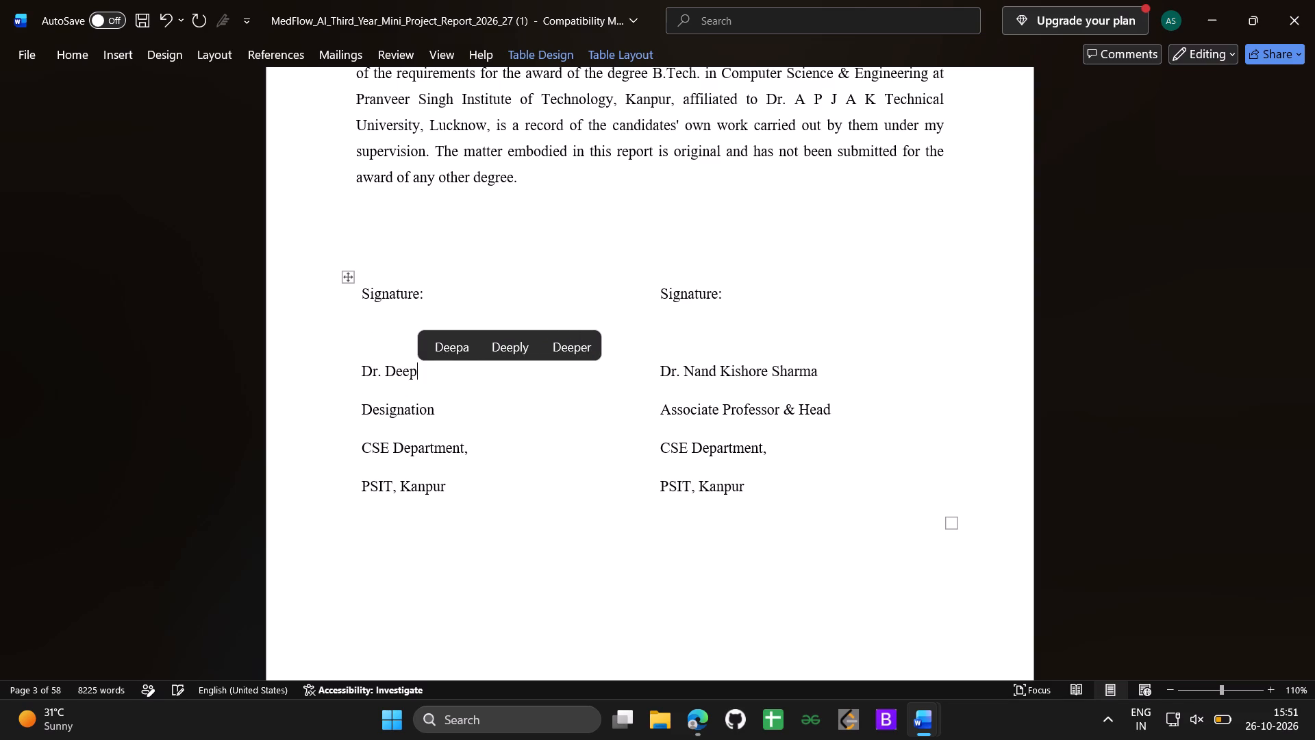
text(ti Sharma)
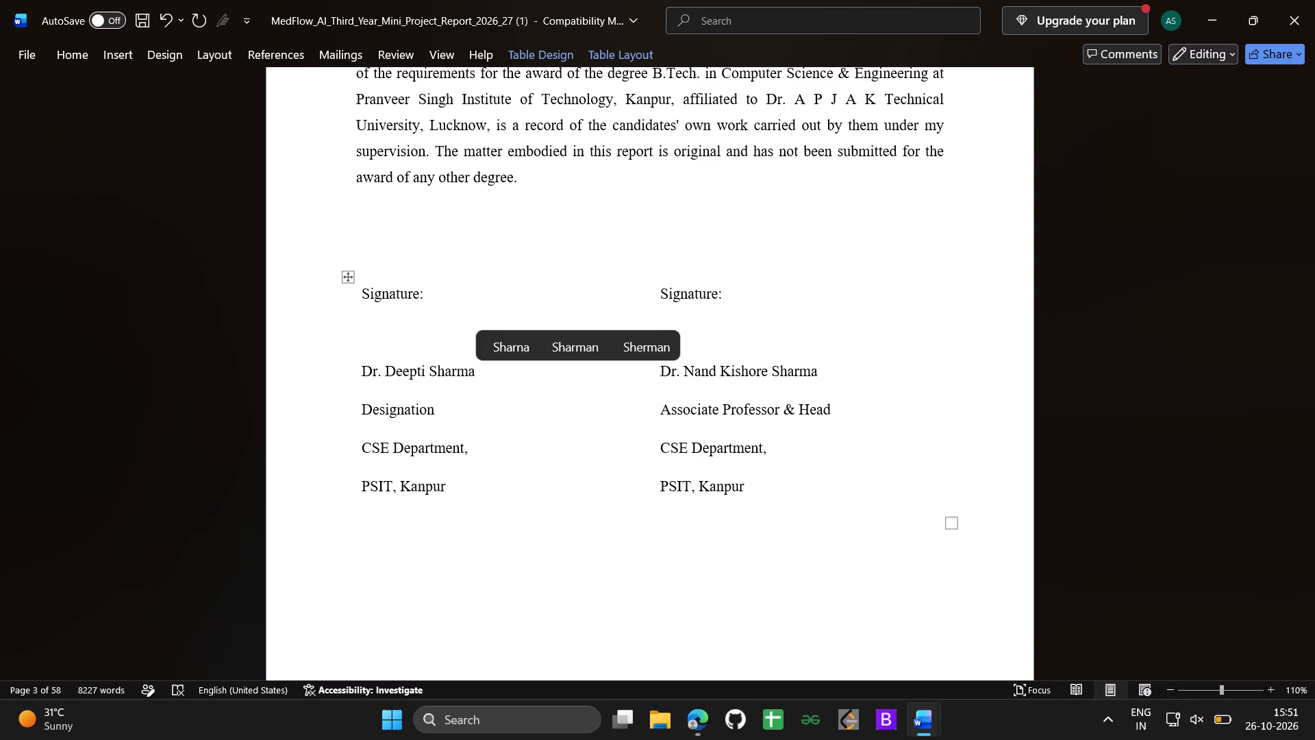
Replace the supervisor's "Designation" placeholder with "Associate Professor", reused from the head's signature entry, with "CSE Department," on its own line below.
double_click(392, 413)
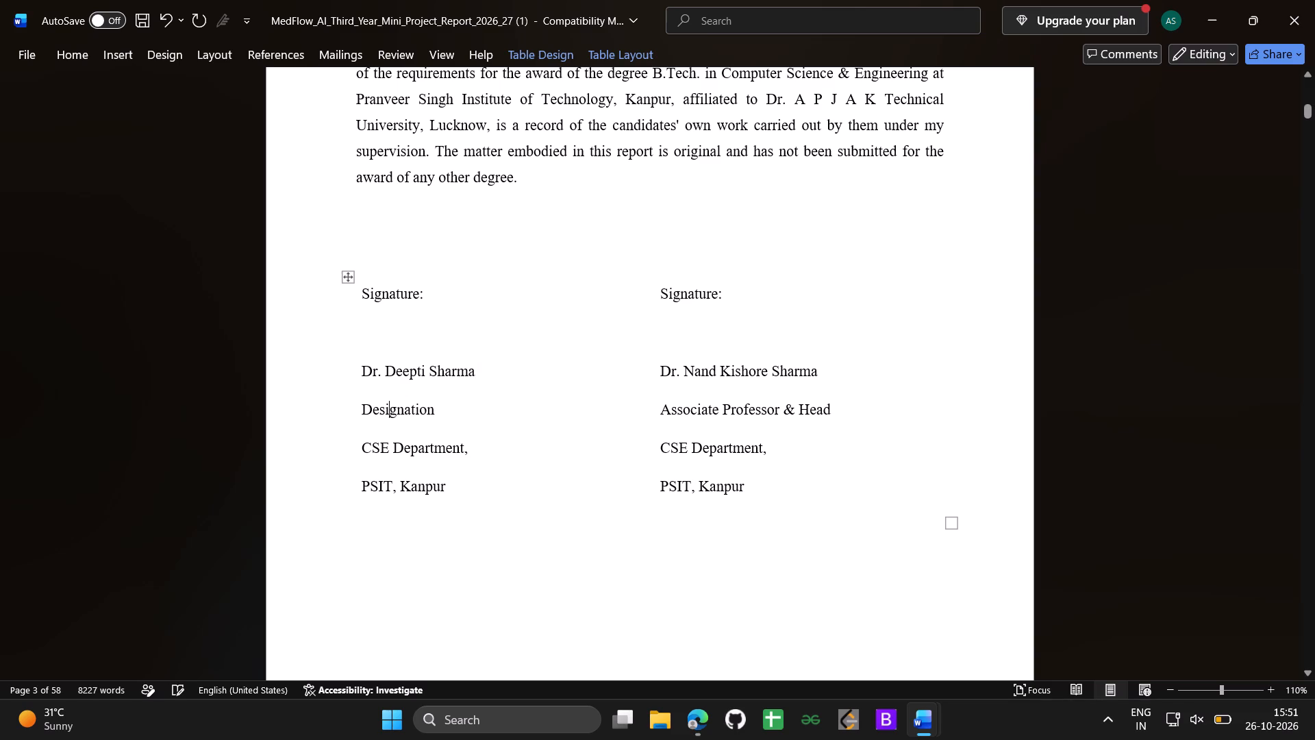
drag(662, 411, 781, 410)
key(ctrl+x)
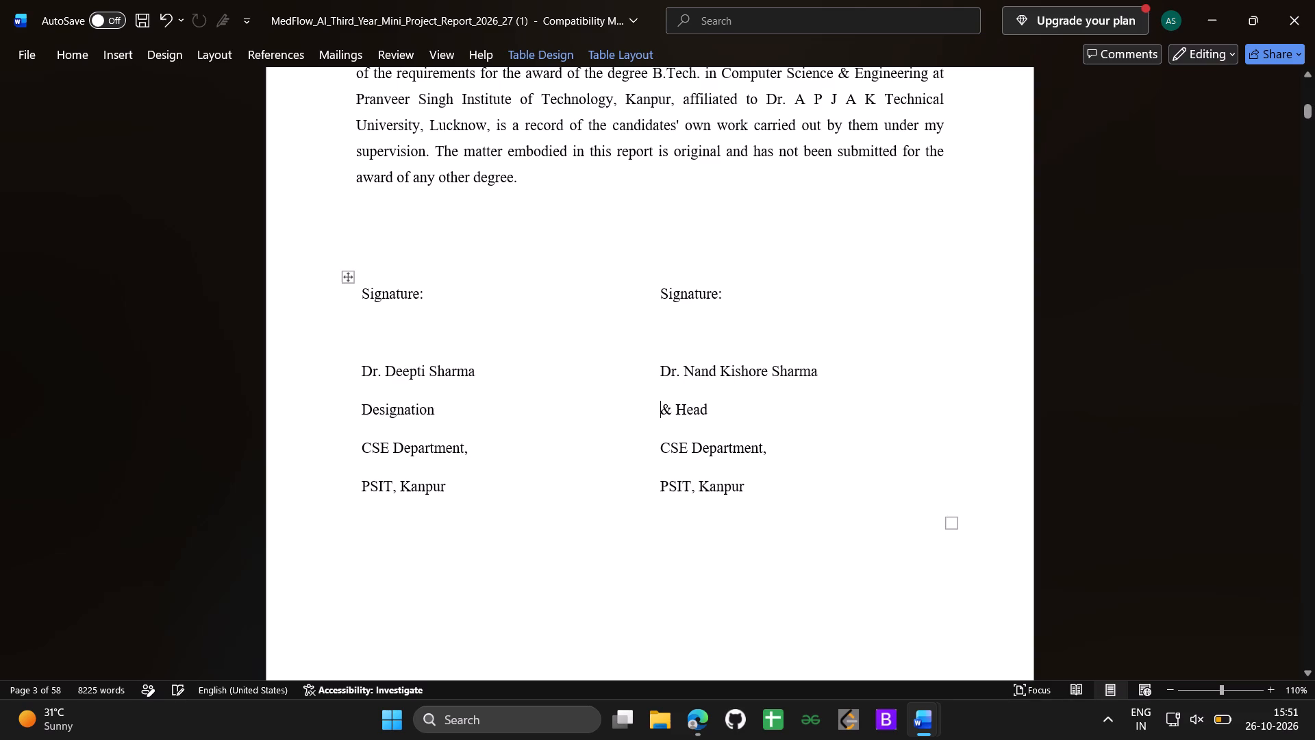
key(ctrl+z)
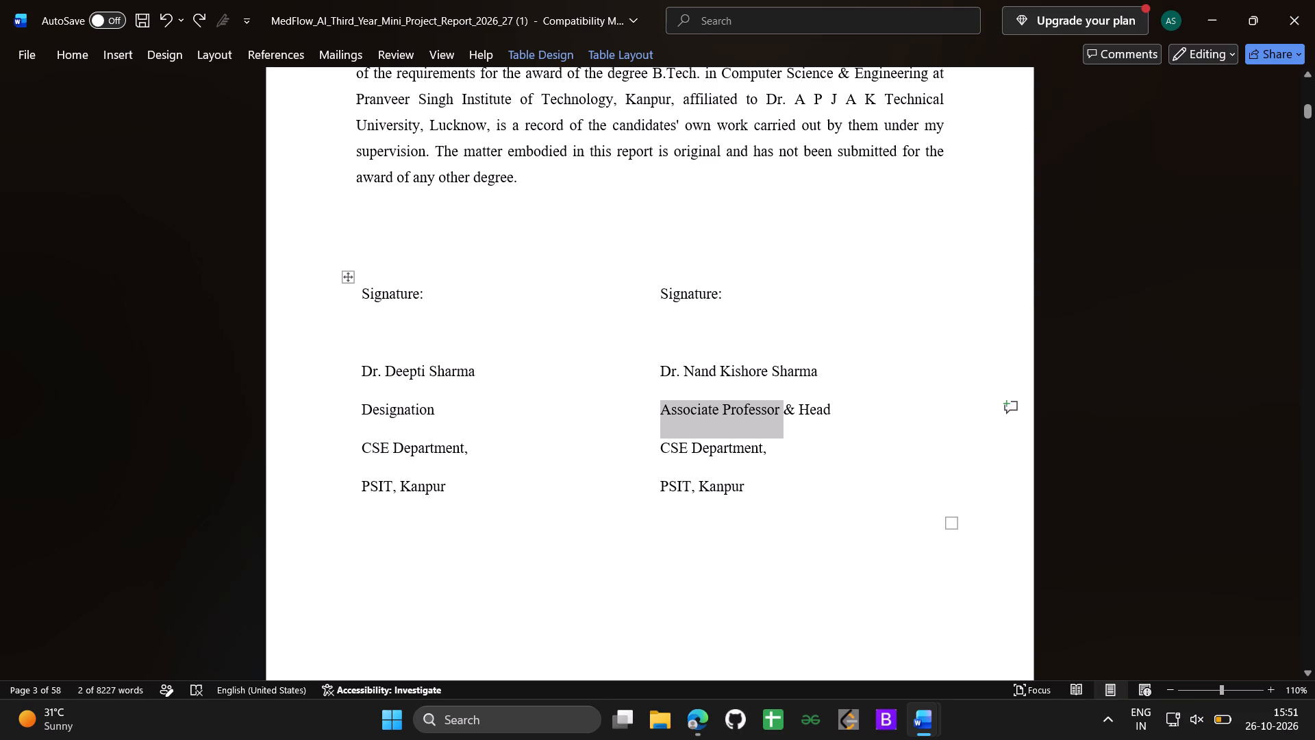
double_click(429, 408)
key(ctrl+v)
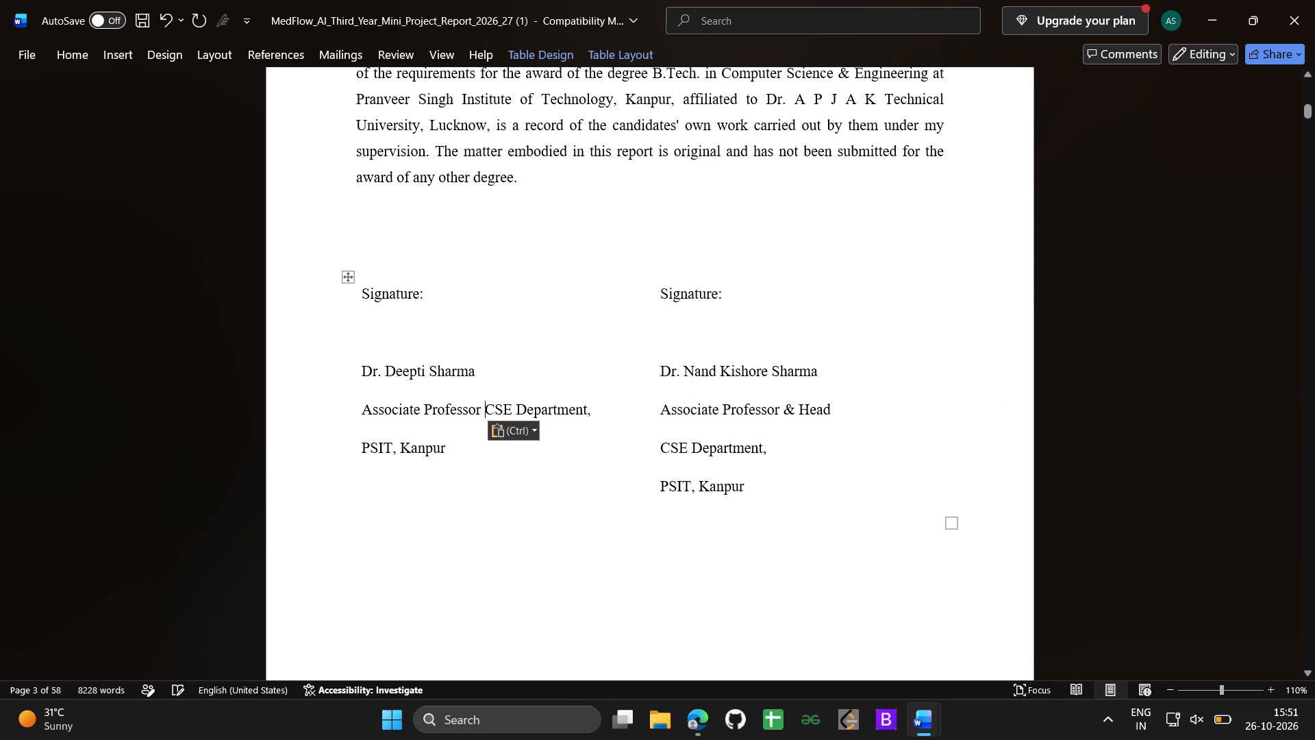
key(Return)
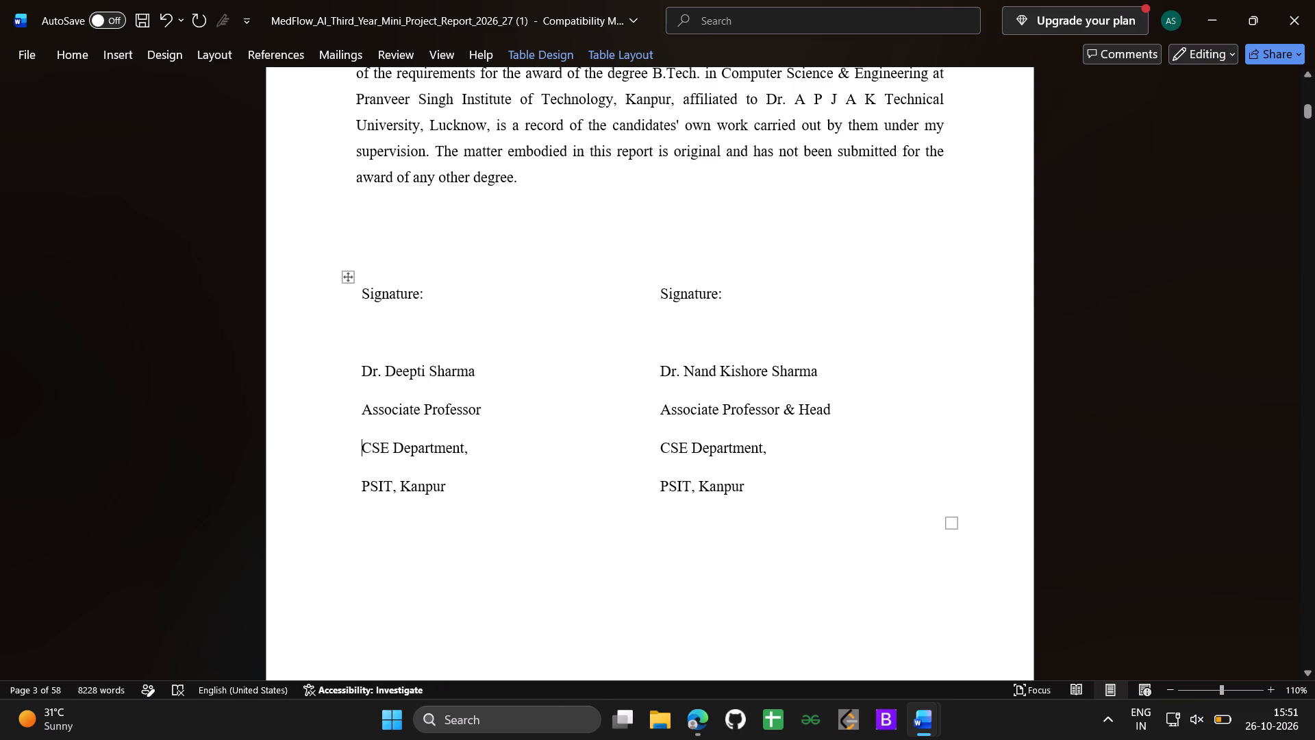
scroll(512, 416, down, 2)
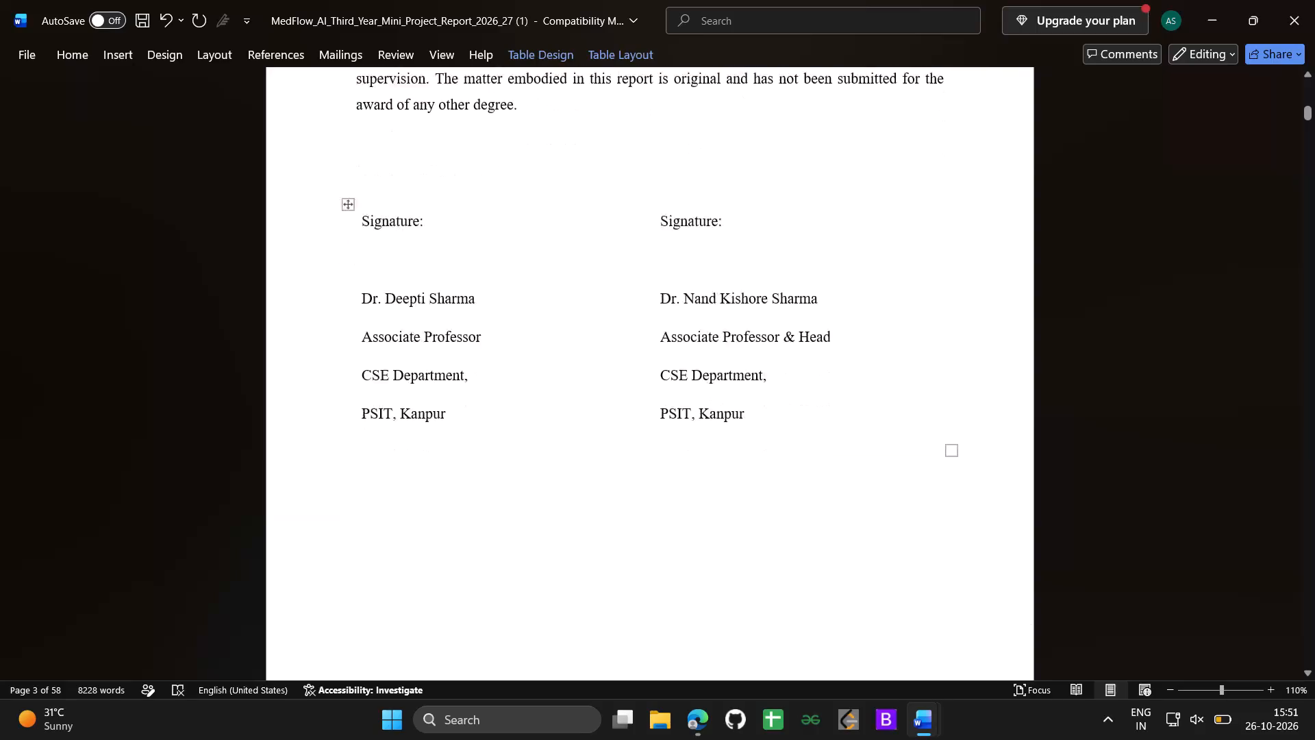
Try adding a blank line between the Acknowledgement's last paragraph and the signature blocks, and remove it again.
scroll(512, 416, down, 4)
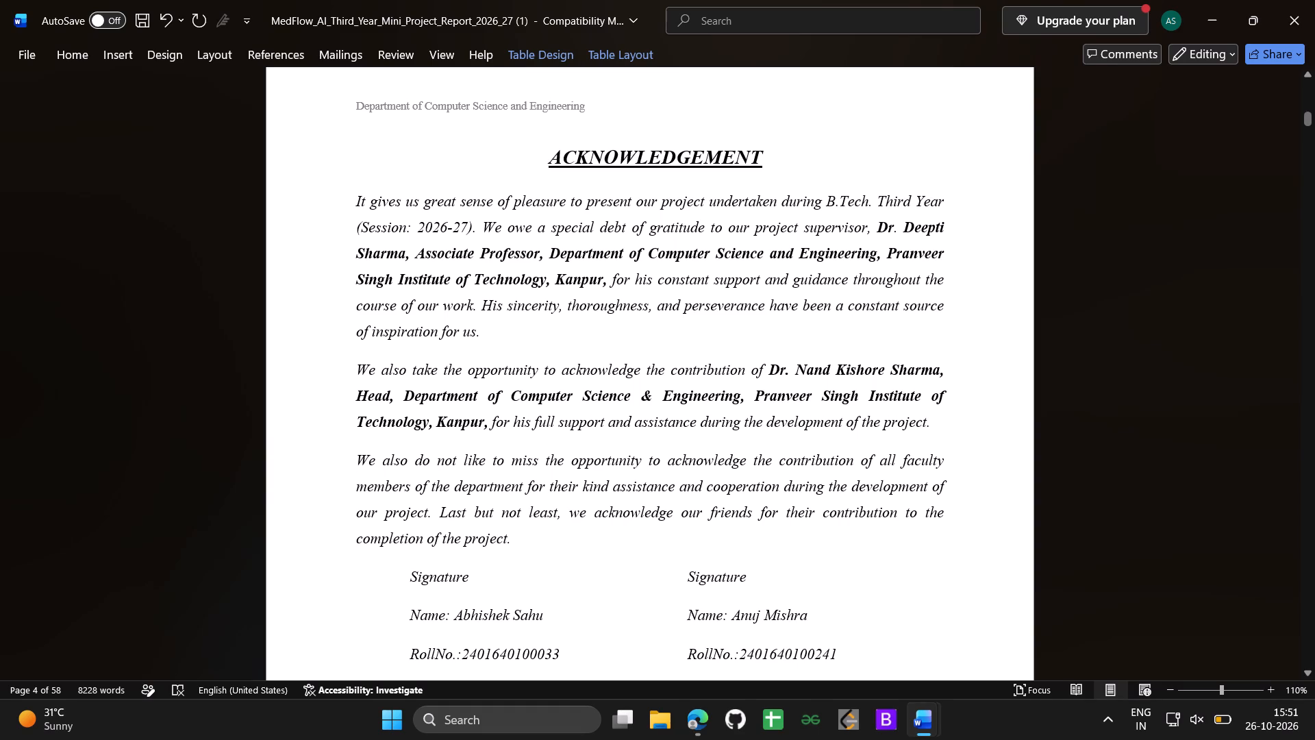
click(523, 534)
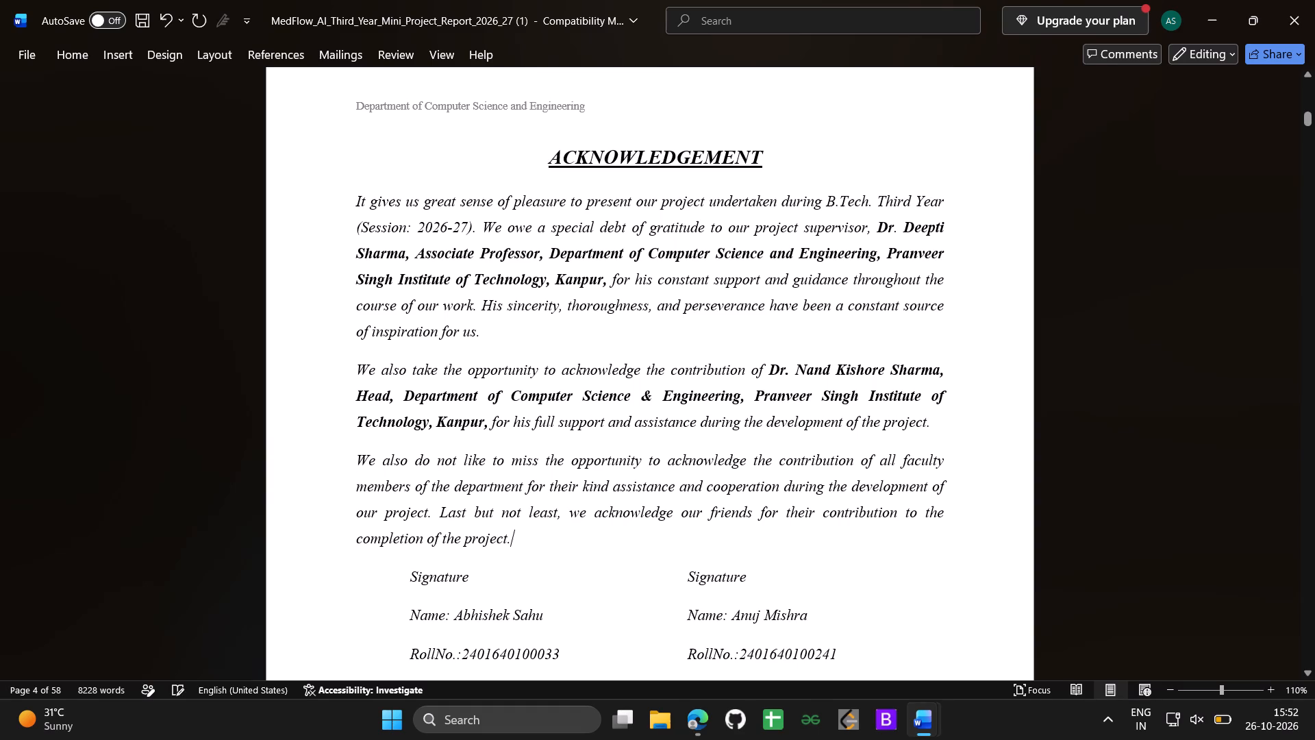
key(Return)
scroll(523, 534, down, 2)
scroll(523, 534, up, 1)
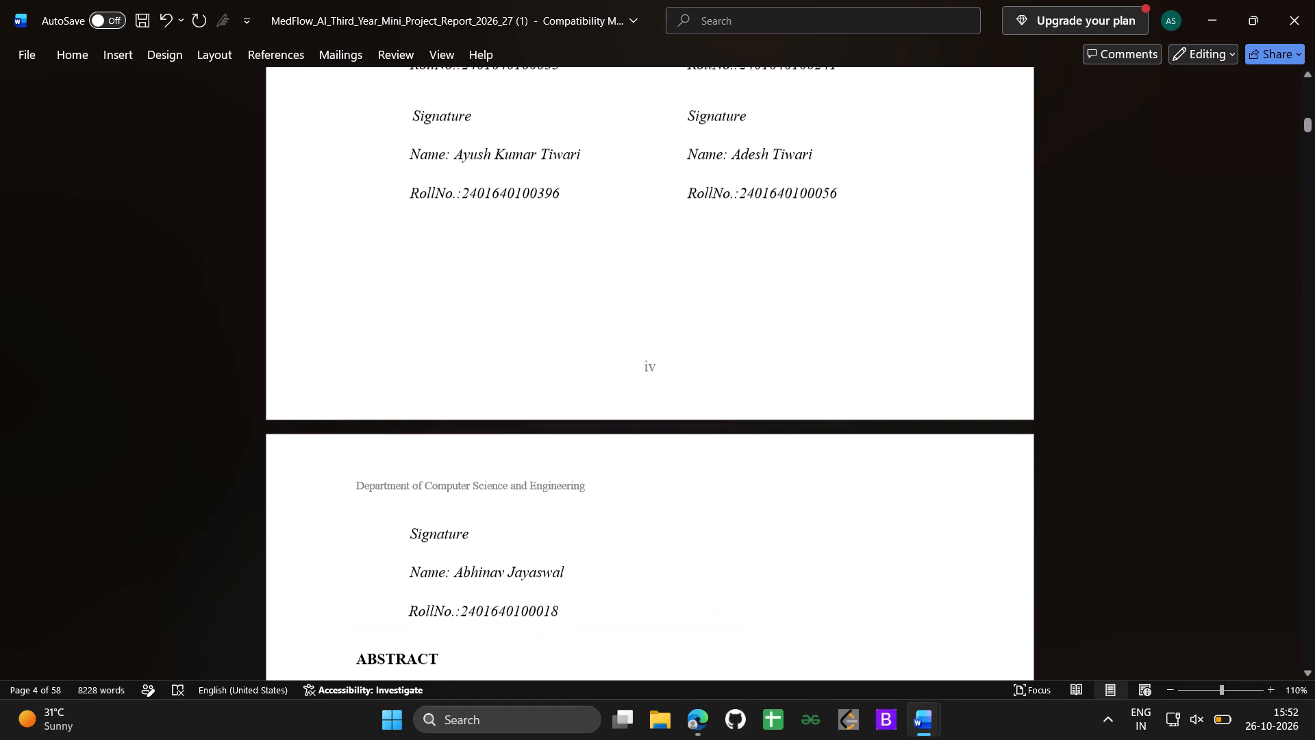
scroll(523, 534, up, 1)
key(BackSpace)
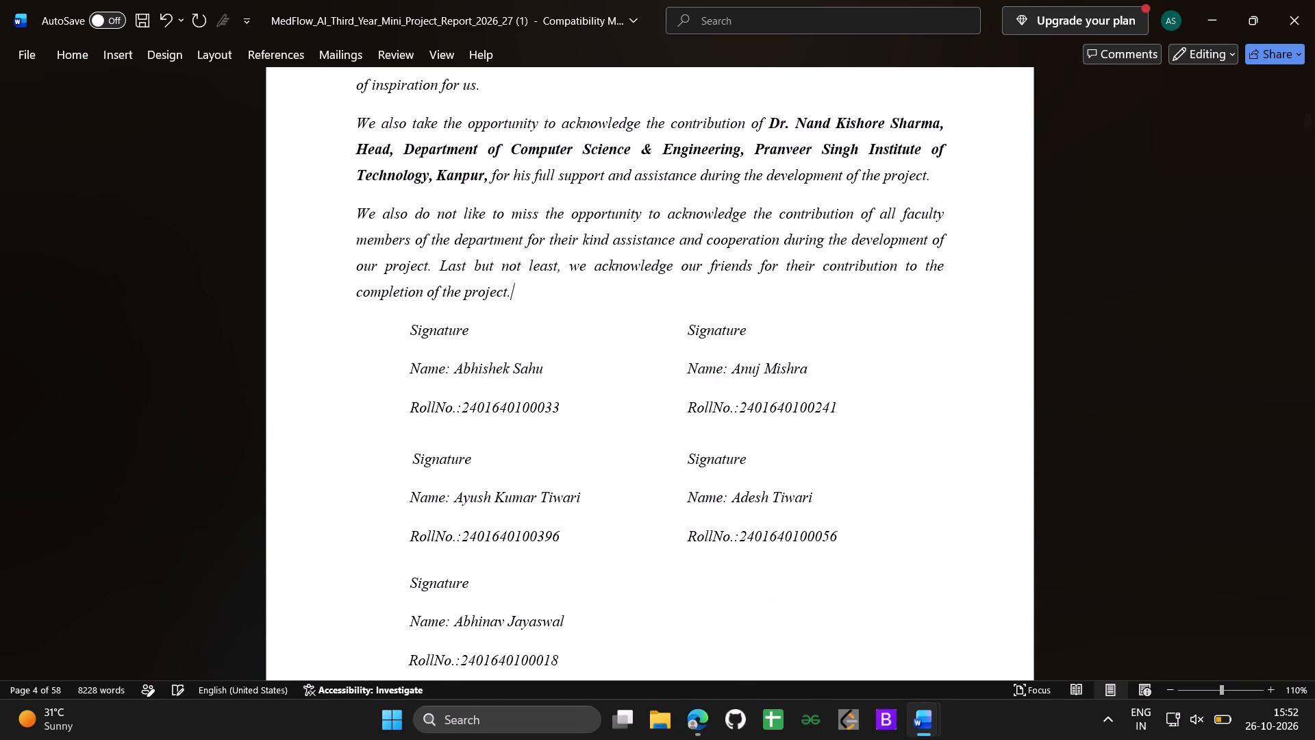
Compare the Acknowledgement page with the front matter in the Third Year Mini Project Report 26-27 template document.
scroll(523, 534, down, 1)
scroll(523, 534, right, 1)
scroll(523, 534, up, 1)
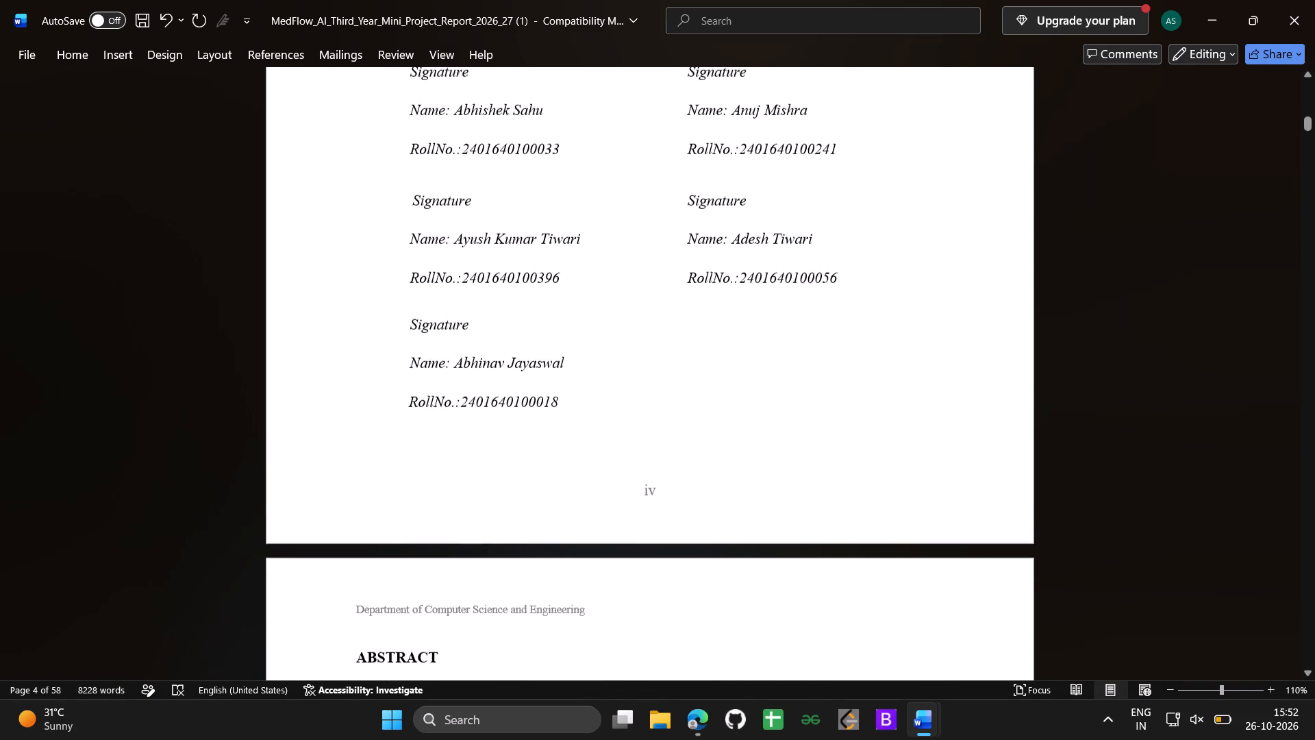
scroll(523, 534, up, 1)
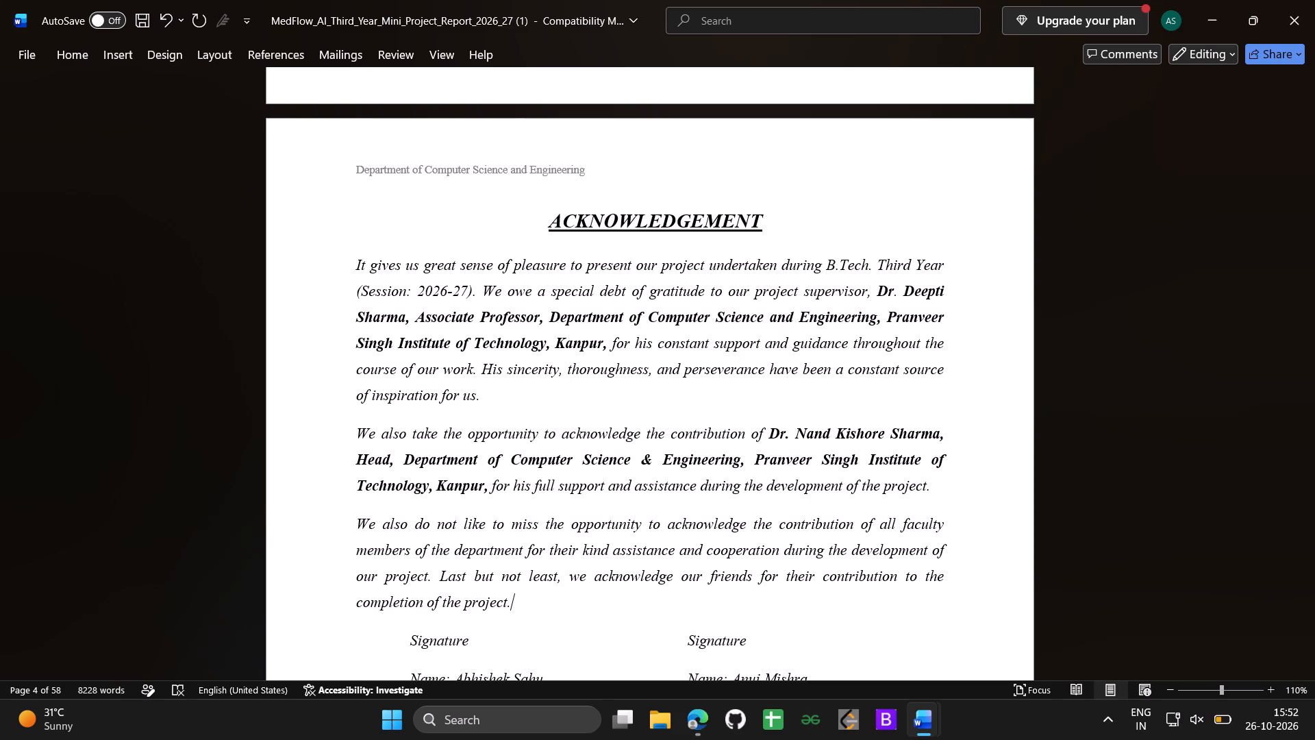
click(523, 534)
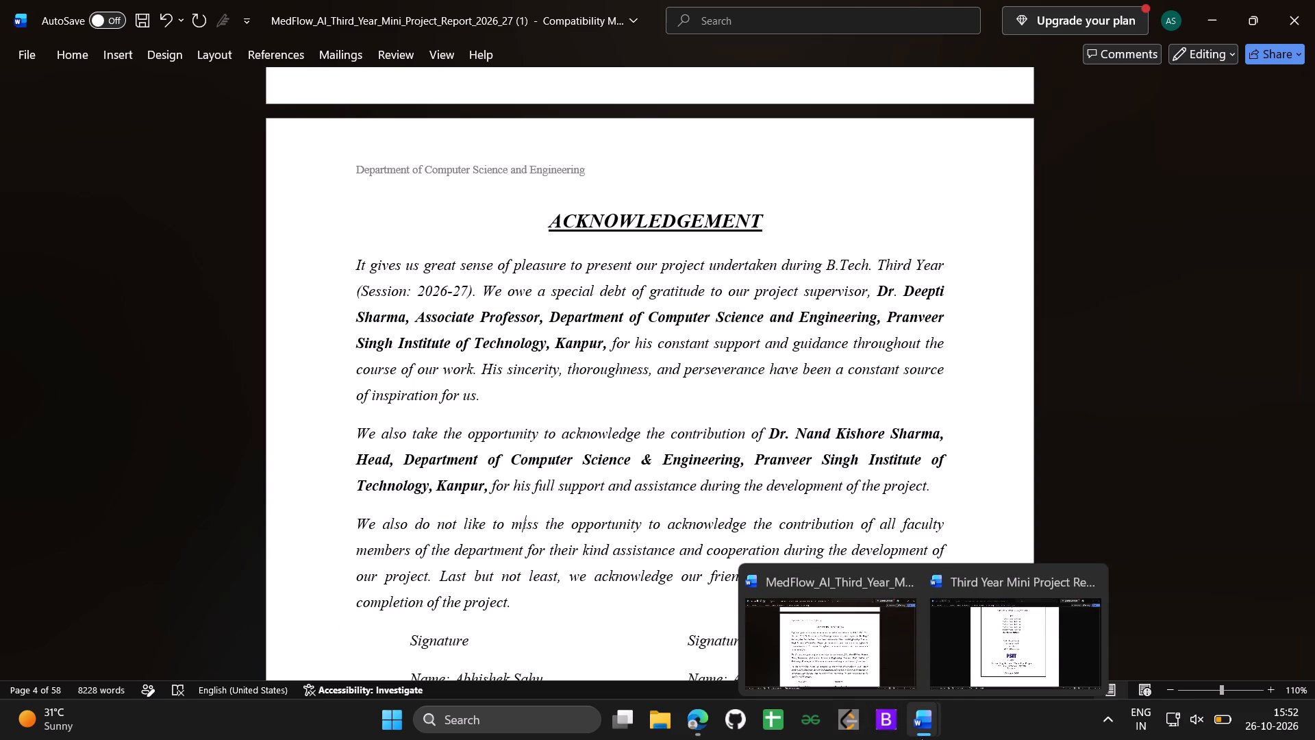
click(984, 649)
scroll(721, 482, down, 2)
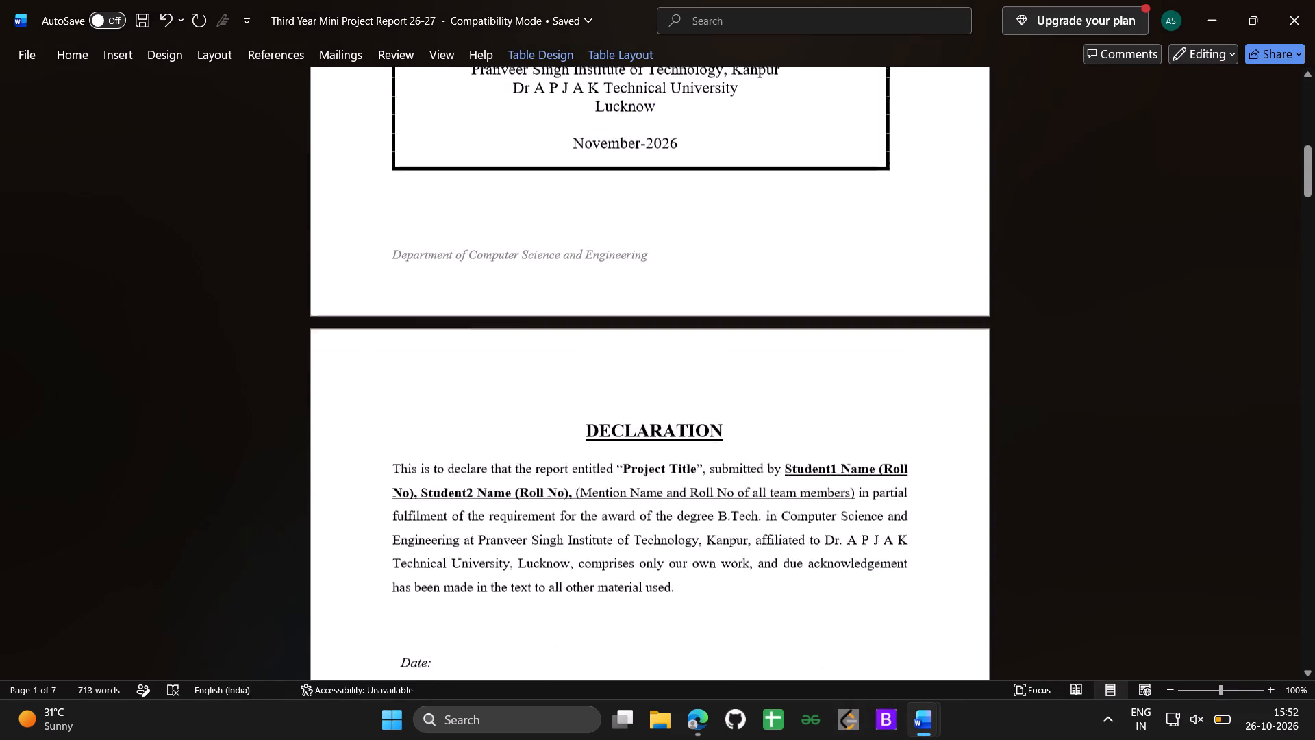
scroll(721, 482, down, 4)
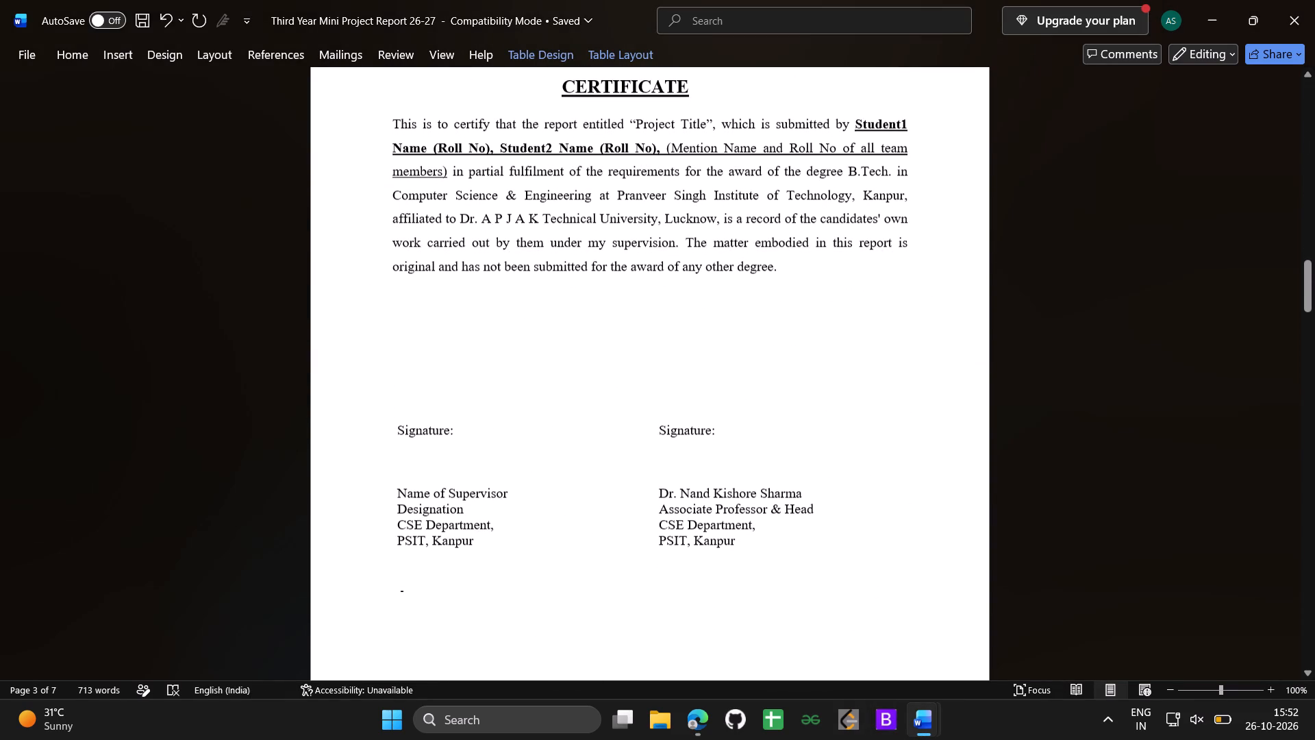
scroll(721, 482, down, 4)
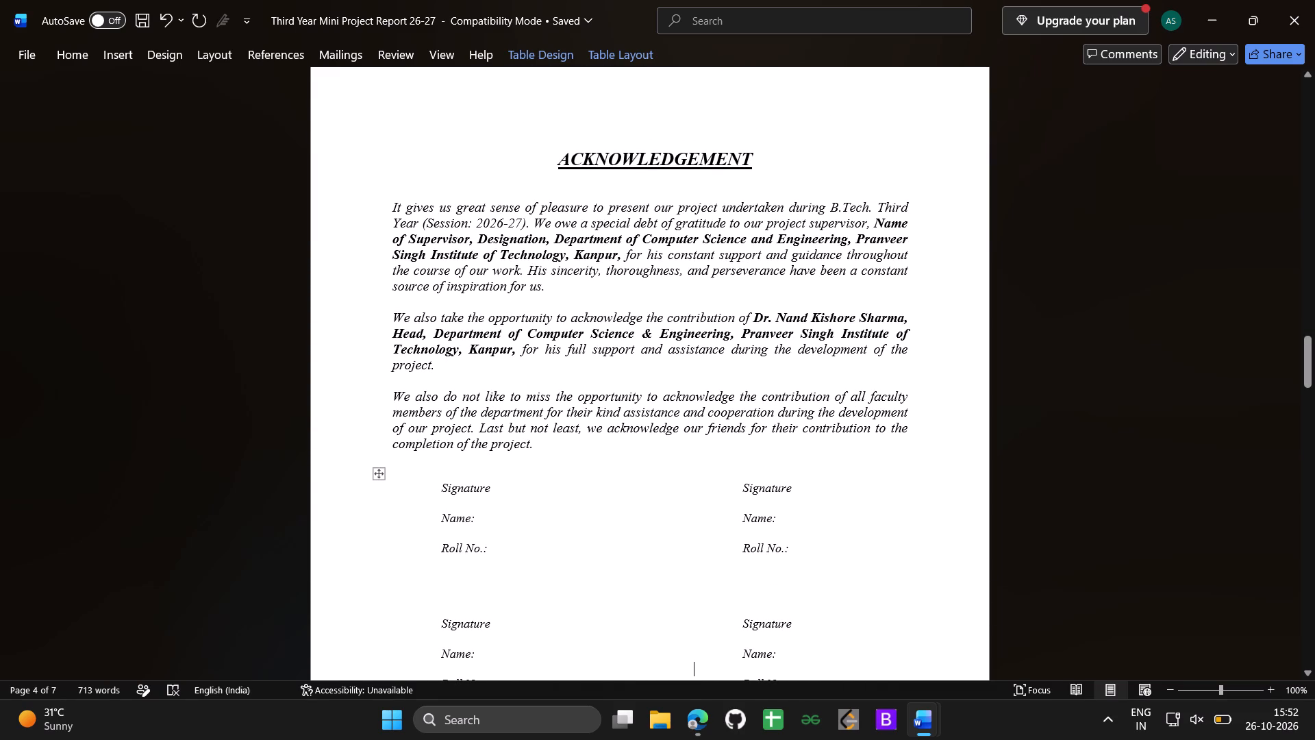
double_click(560, 223)
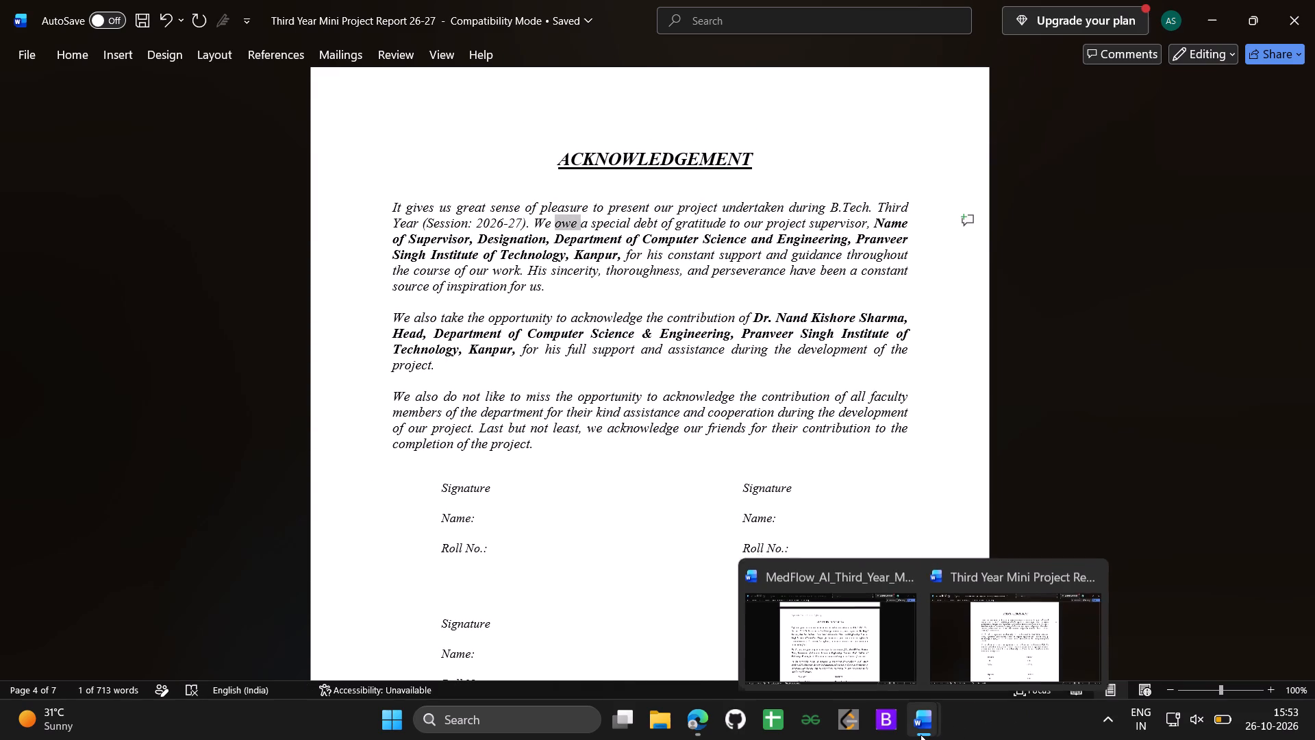
Return to the MedFlow AI report and review the Acknowledgement's signature blocks and the start of the Abstract.
click(821, 632)
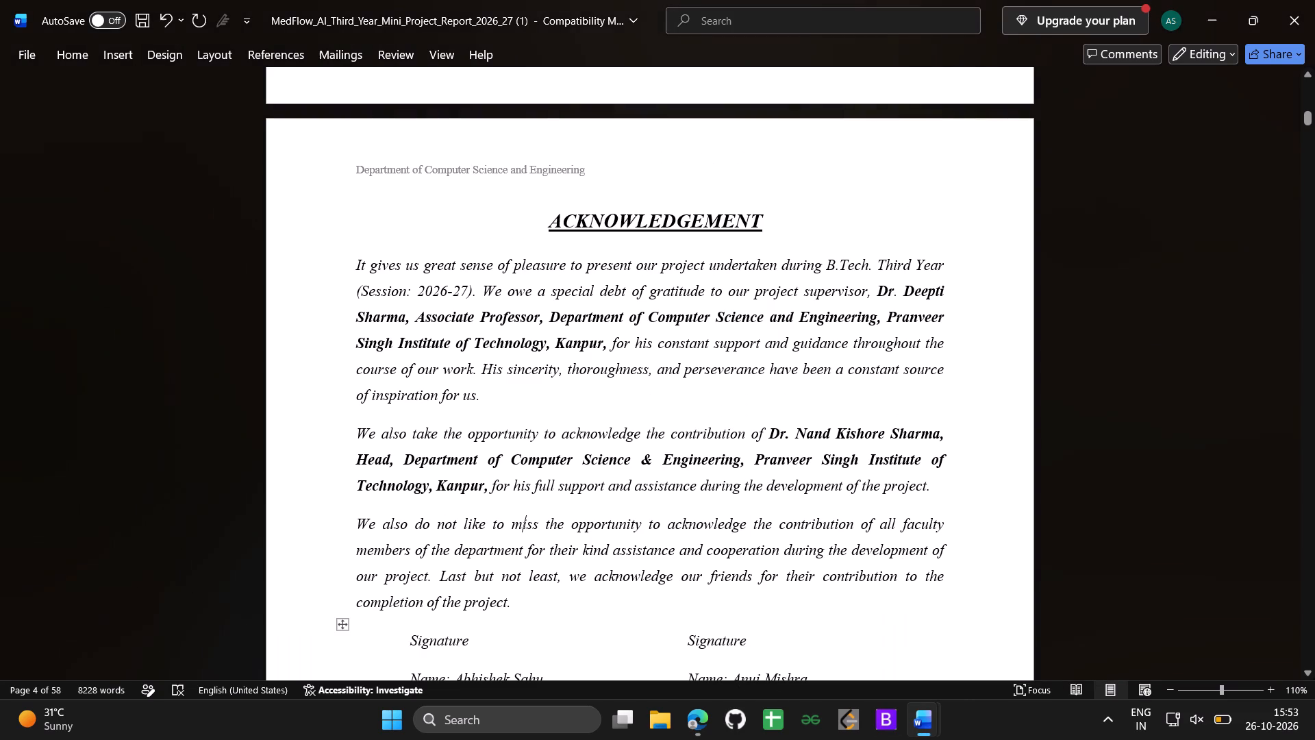
scroll(821, 632, down, 1)
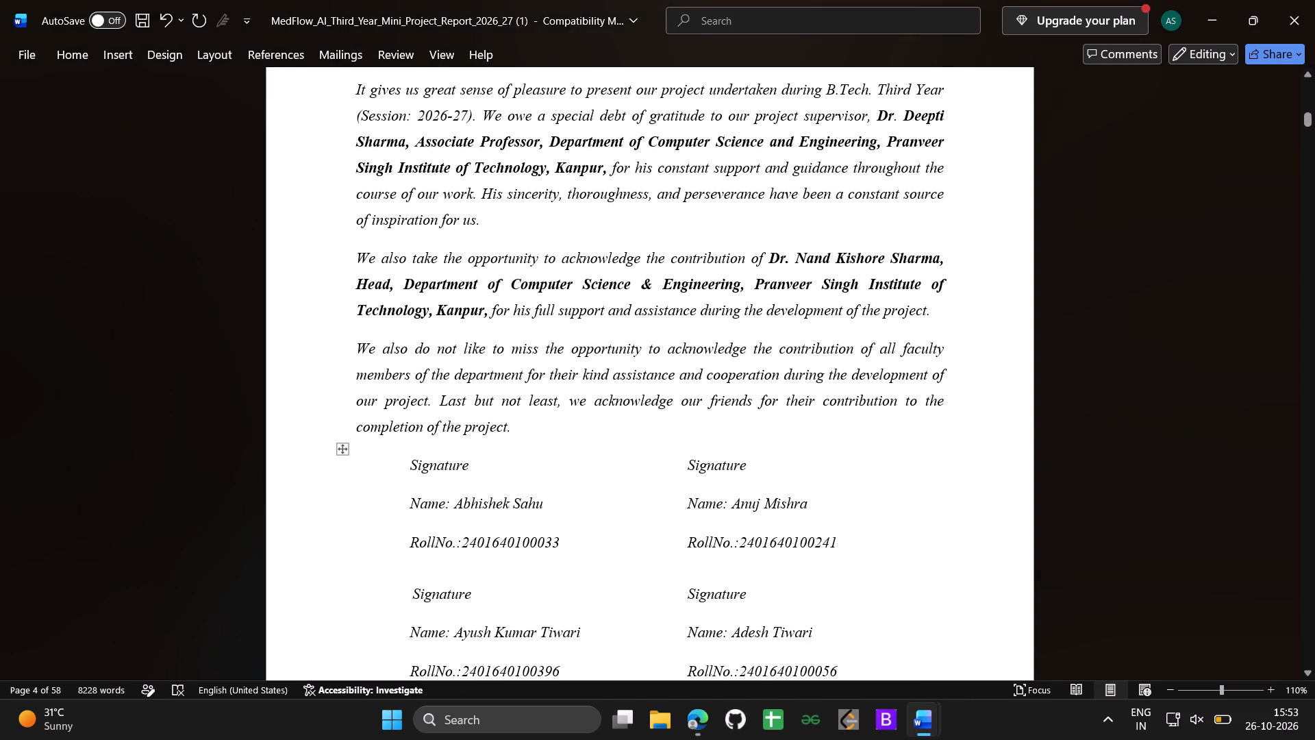
scroll(821, 632, down, 3)
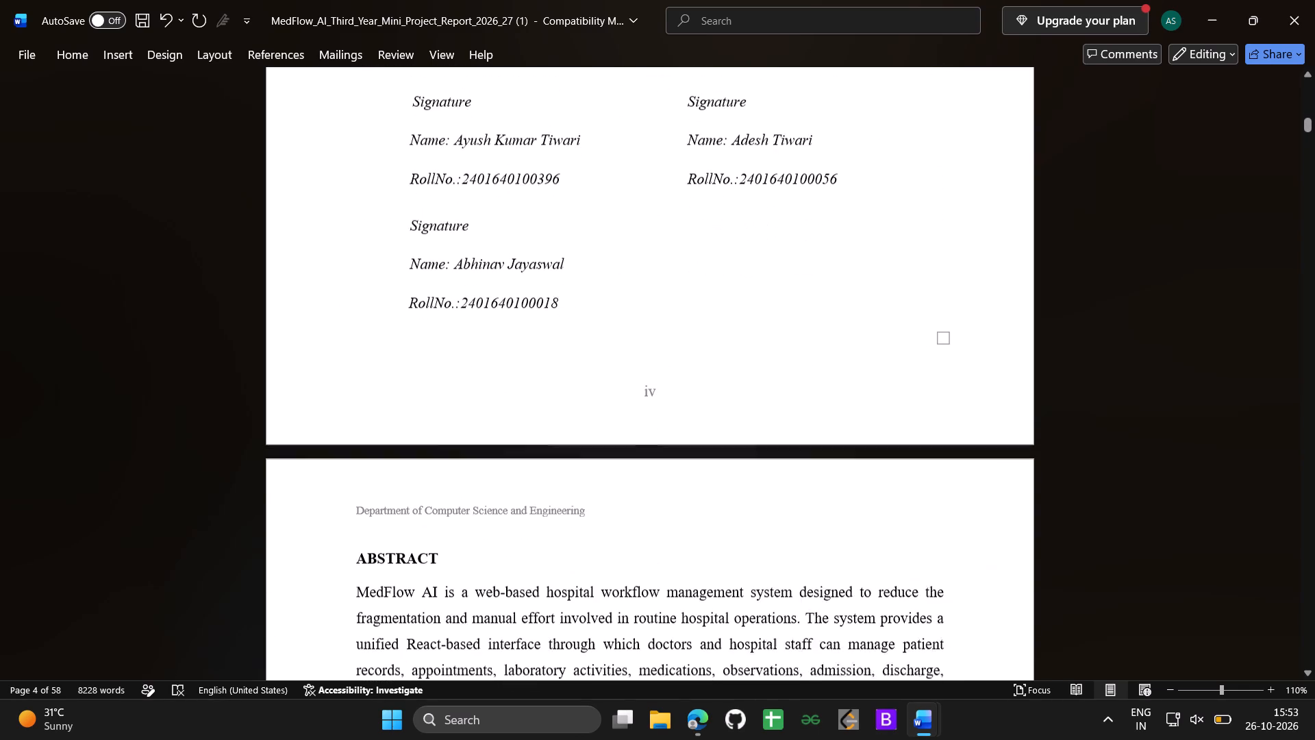
scroll(821, 632, down, 5)
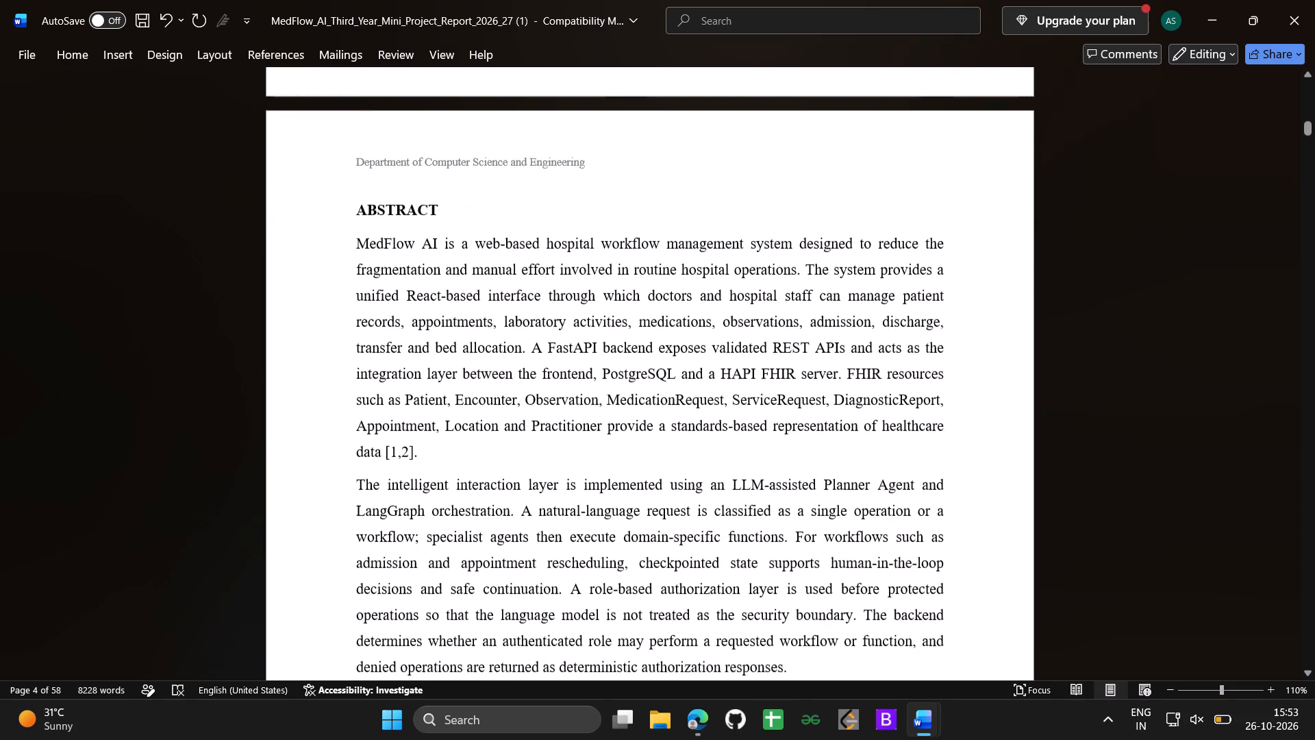
Compare the MedFlow AI report's Abstract with the page after the Acknowledgement in the Third Year Mini Project Report 26-27 template, and read through the Abstract.
scroll(821, 632, down, 1)
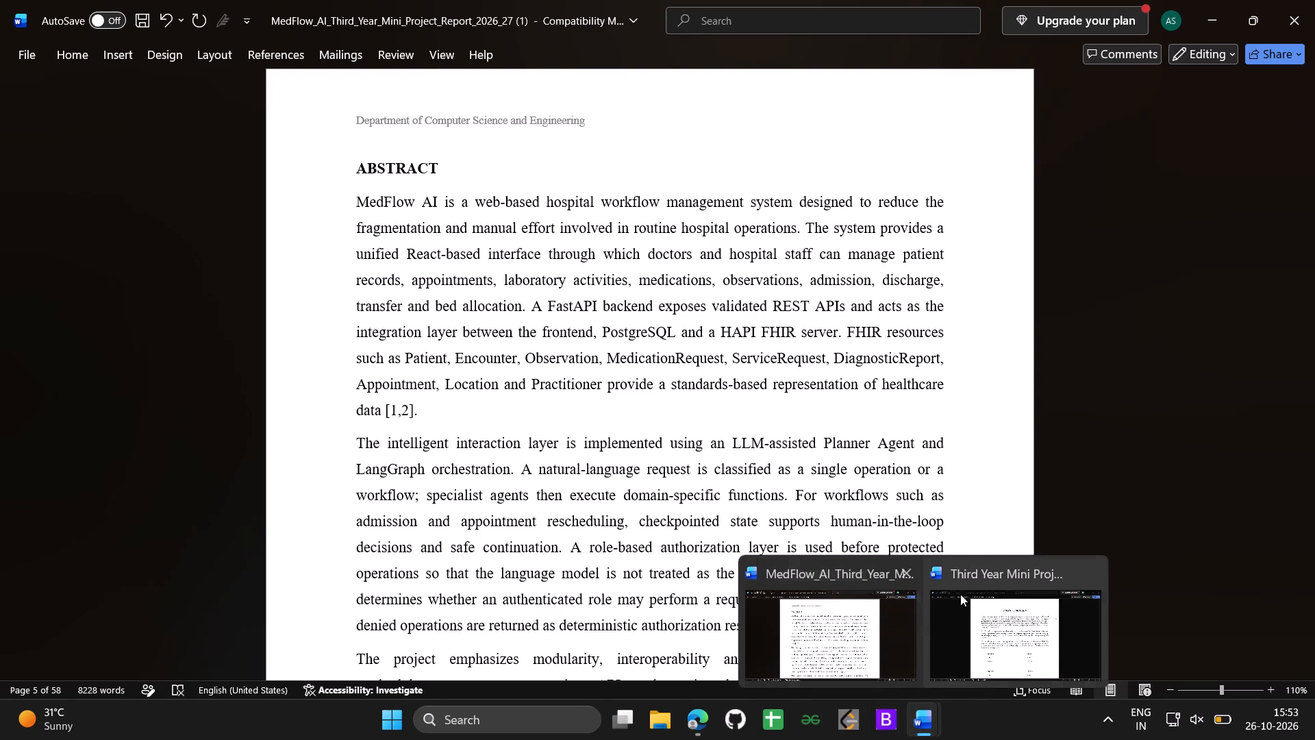
click(973, 601)
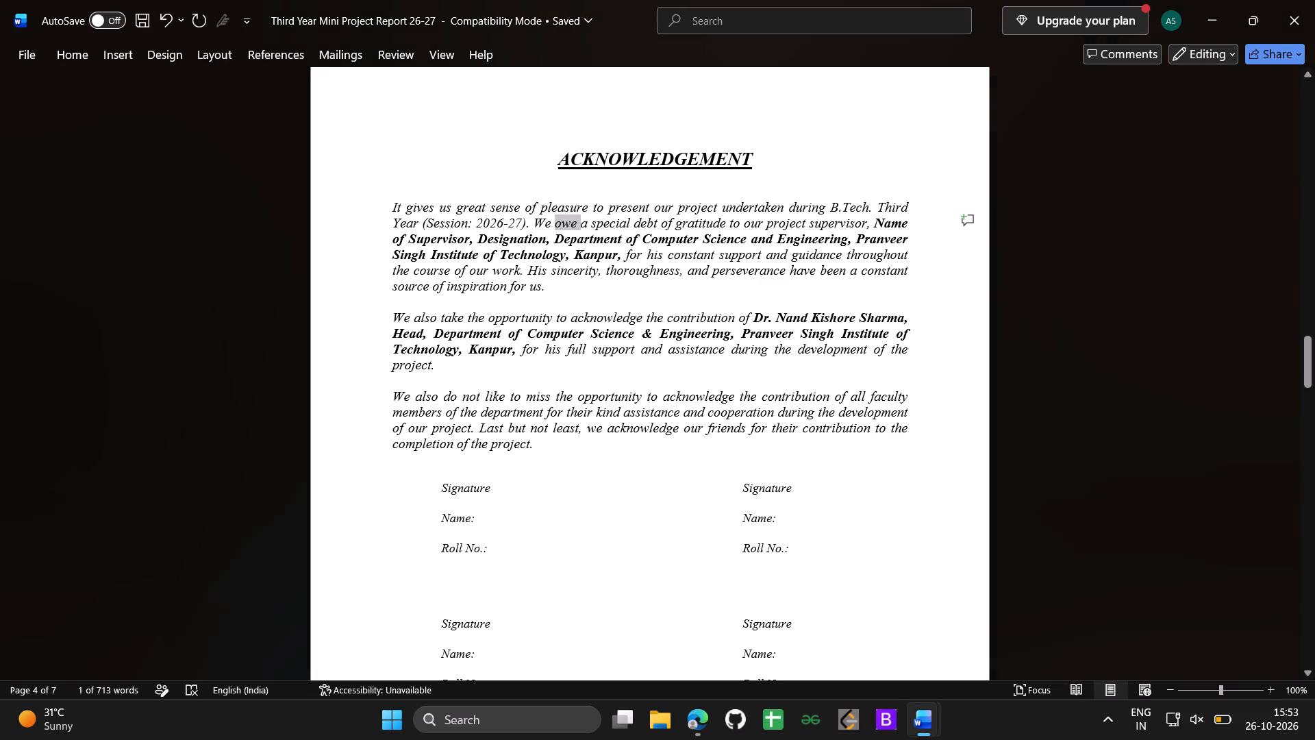
scroll(973, 601, down, 5)
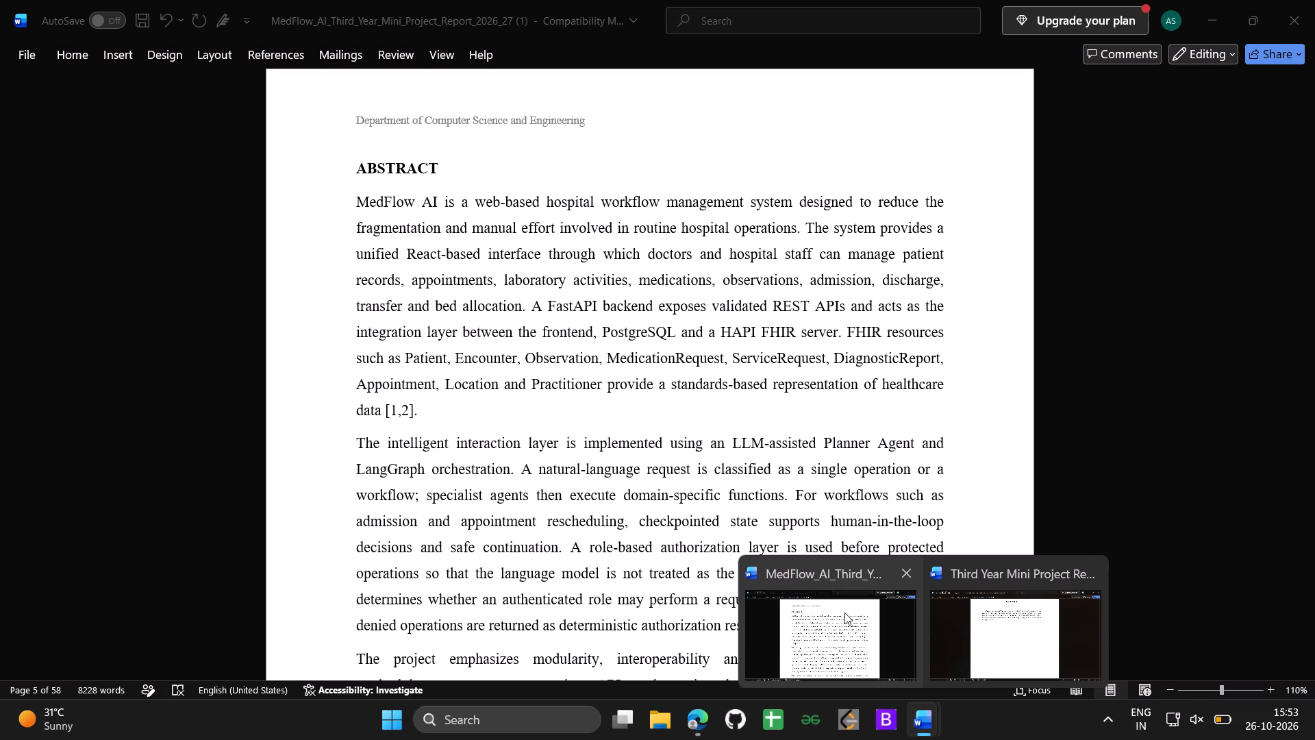
click(844, 613)
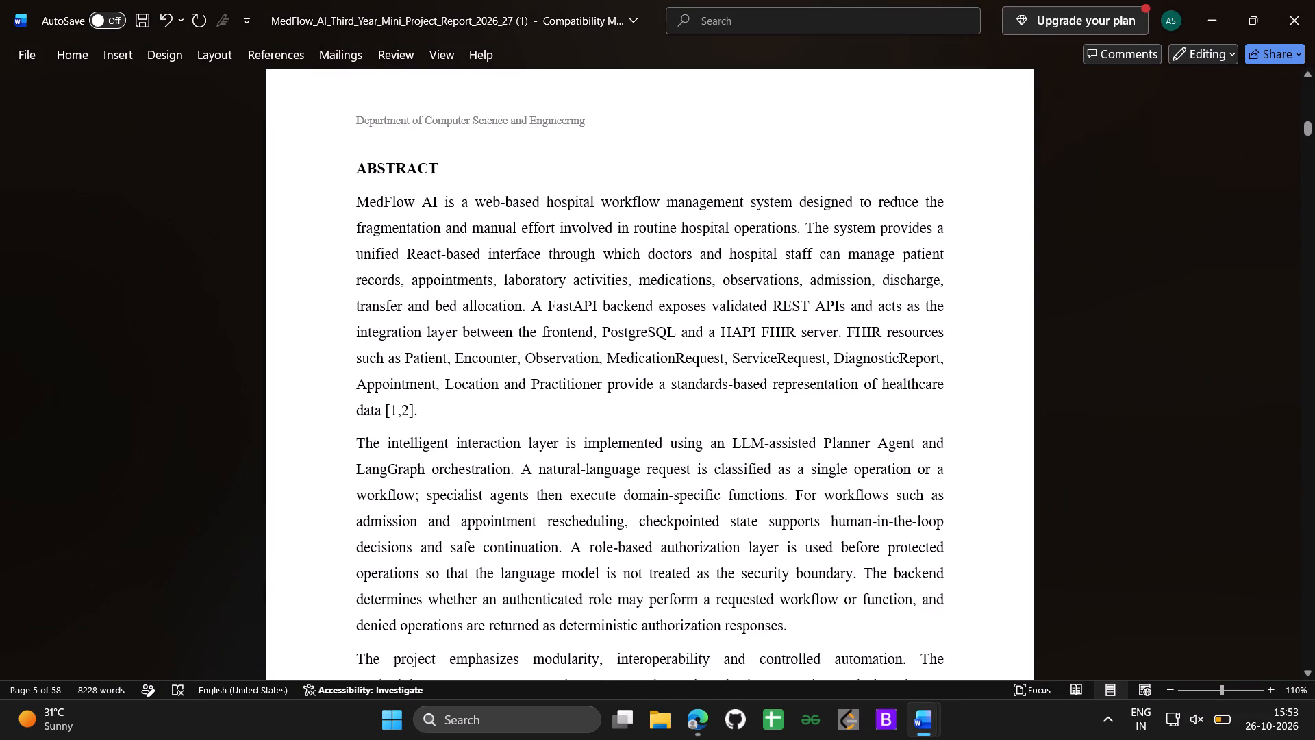
scroll(890, 386, down, 1)
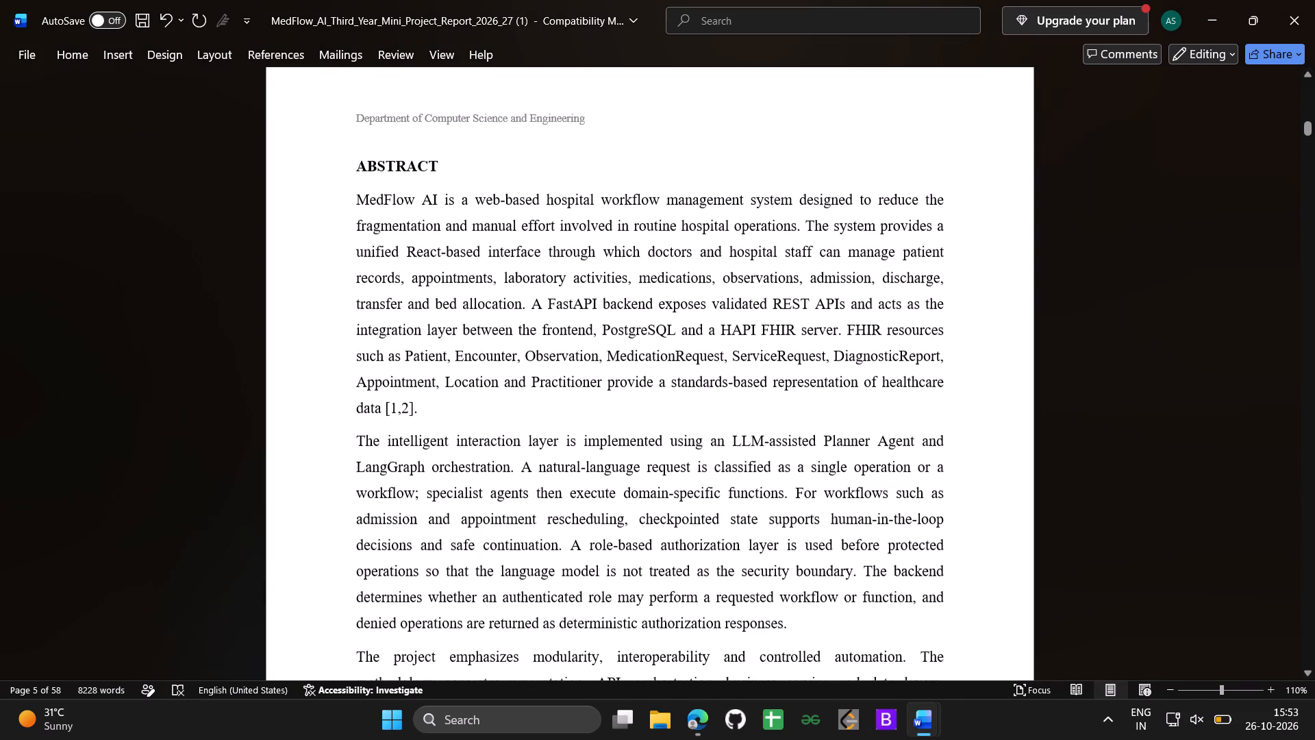
scroll(890, 386, down, 1)
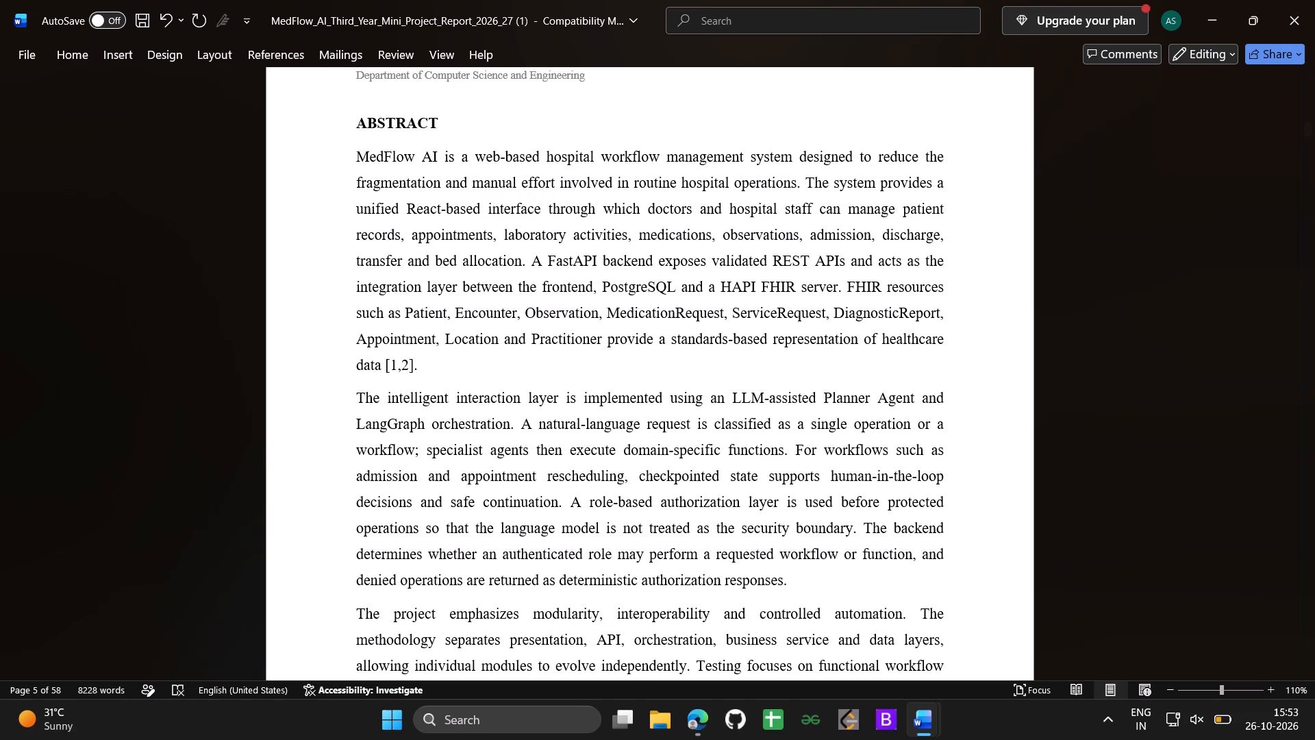
scroll(890, 386, down, 1)
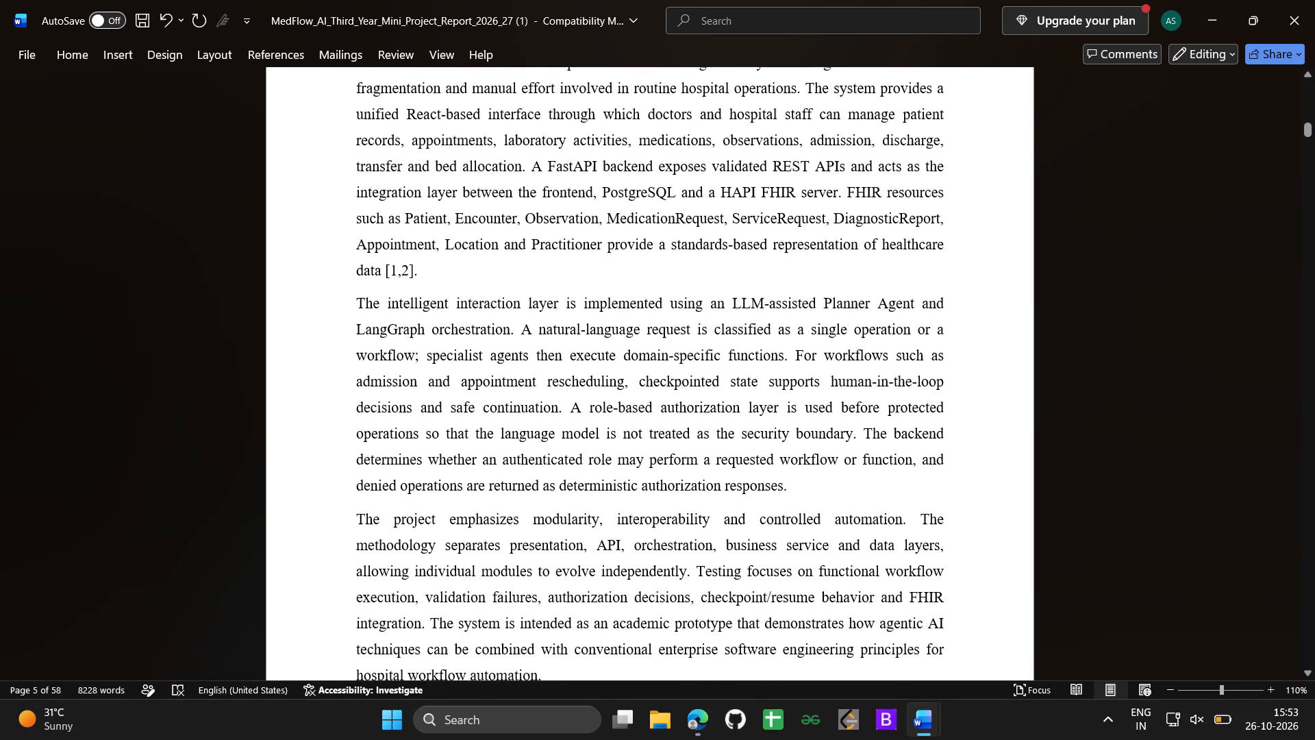
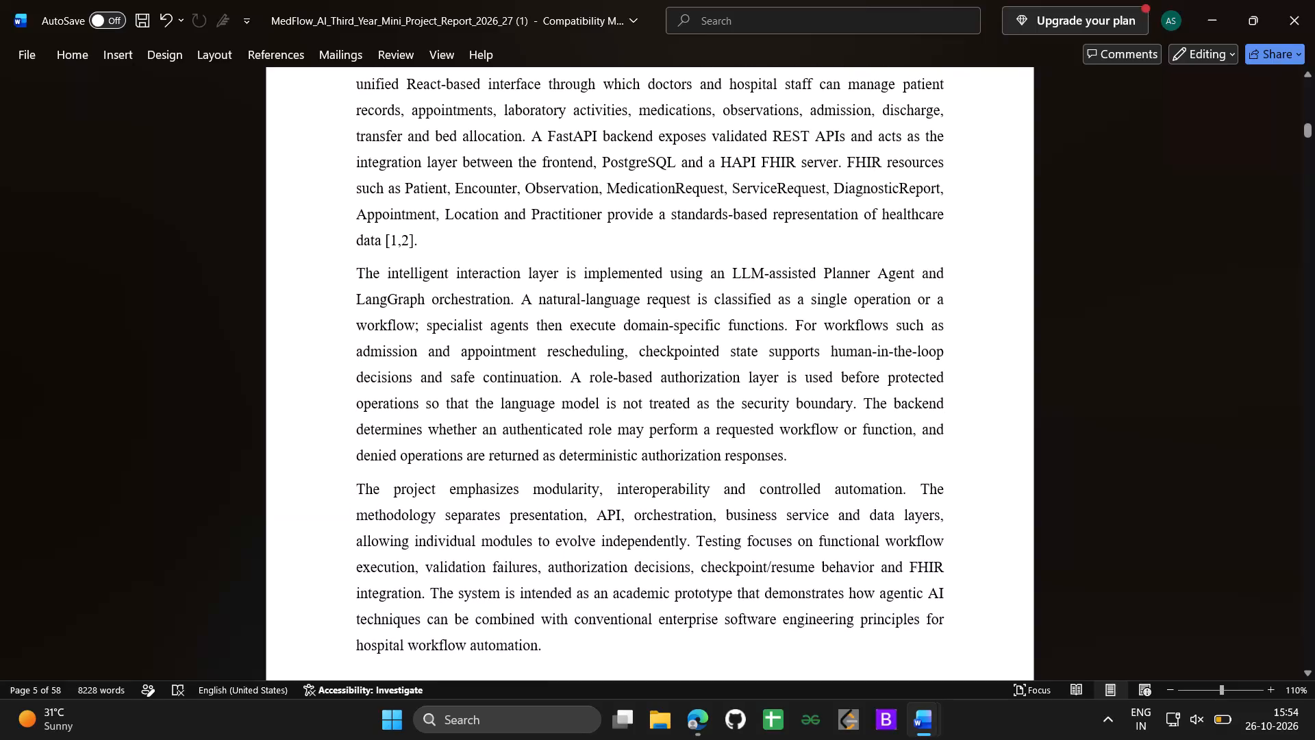
Read the remaining paragraphs of the MedFlow AI report's Abstract through to the end of its page.
scroll(890, 386, down, 2)
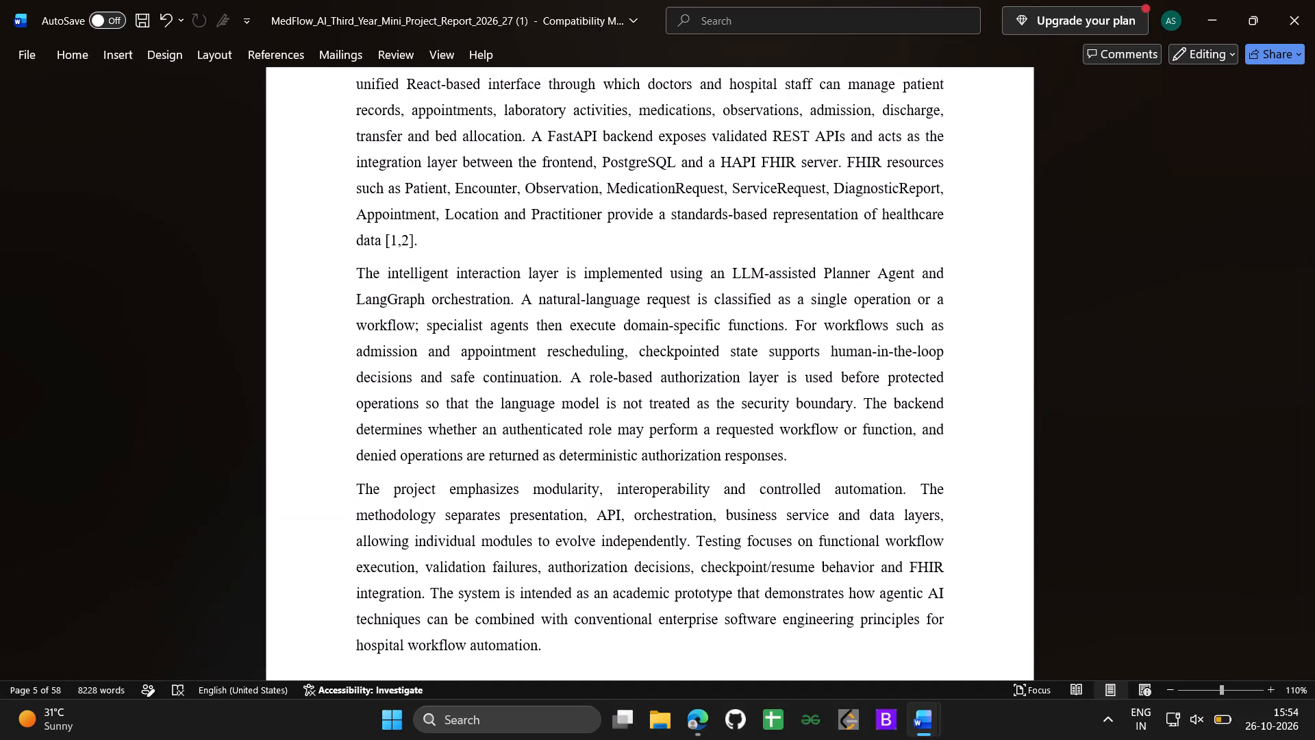
scroll(890, 386, down, 1)
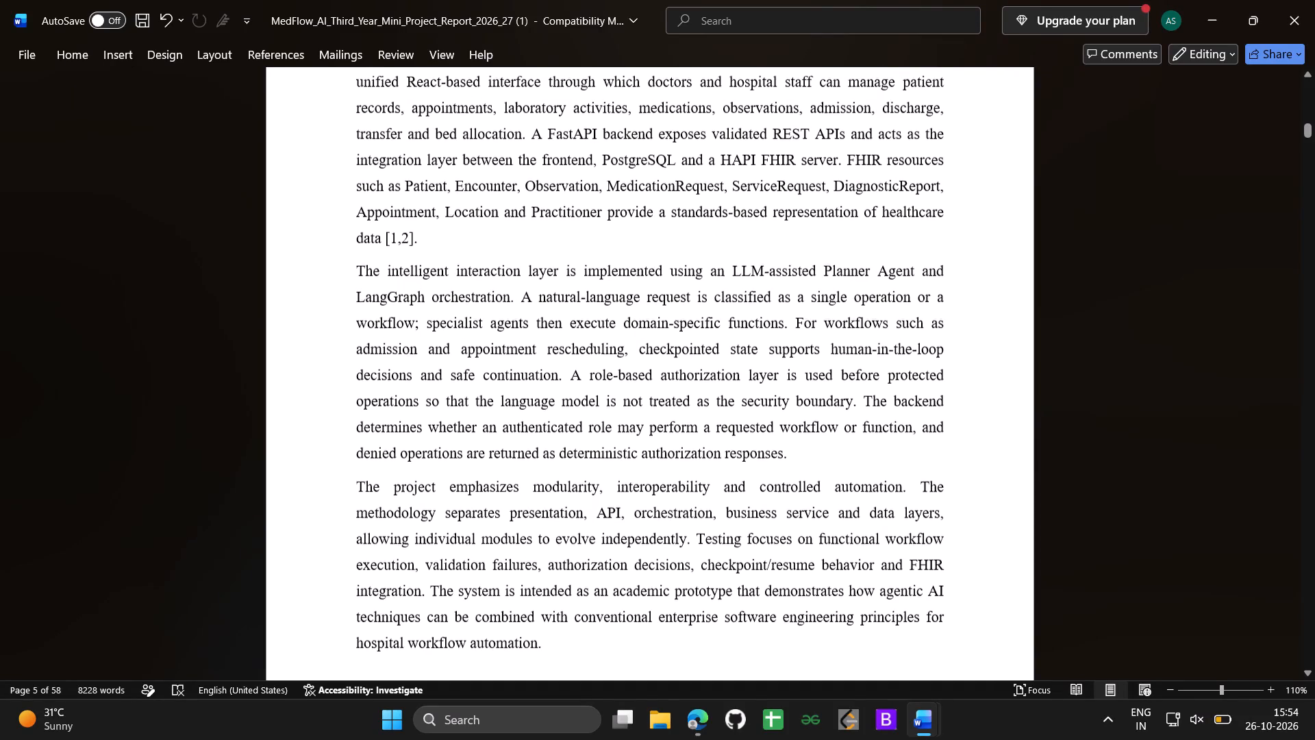
scroll(890, 386, down, 2)
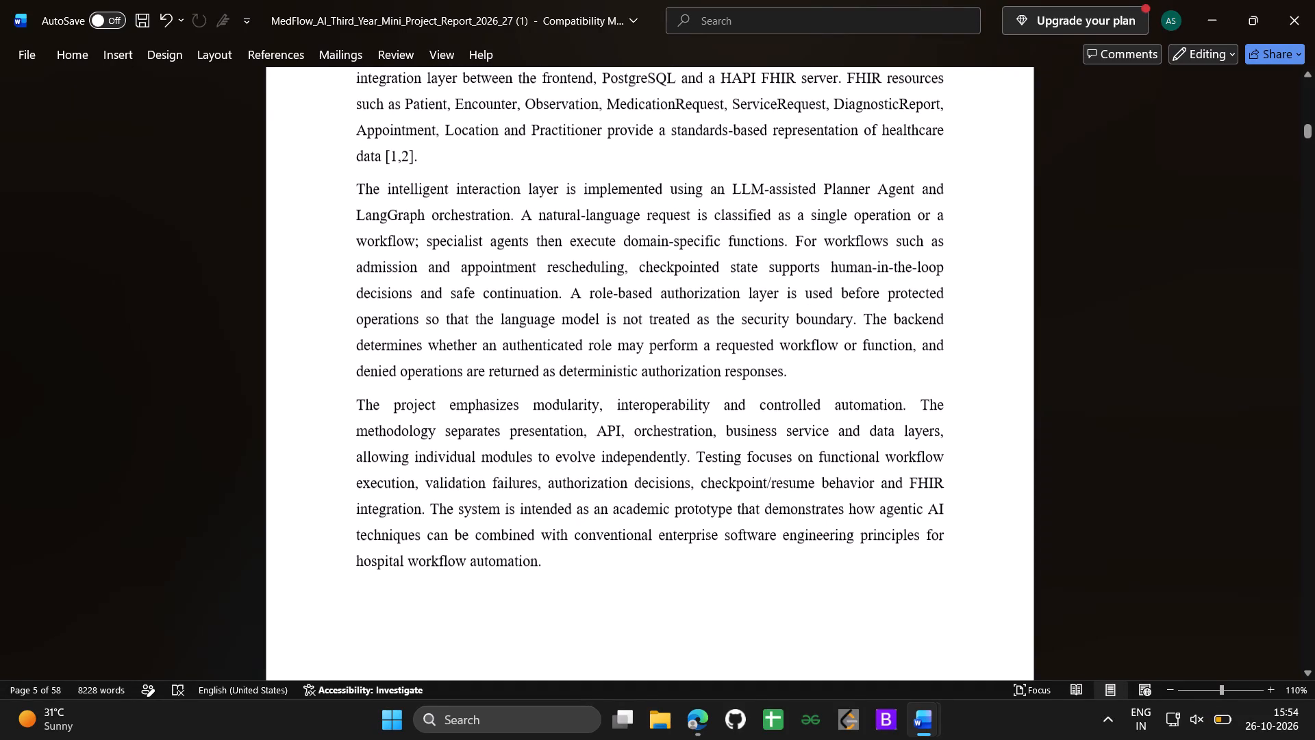
scroll(890, 386, down, 1)
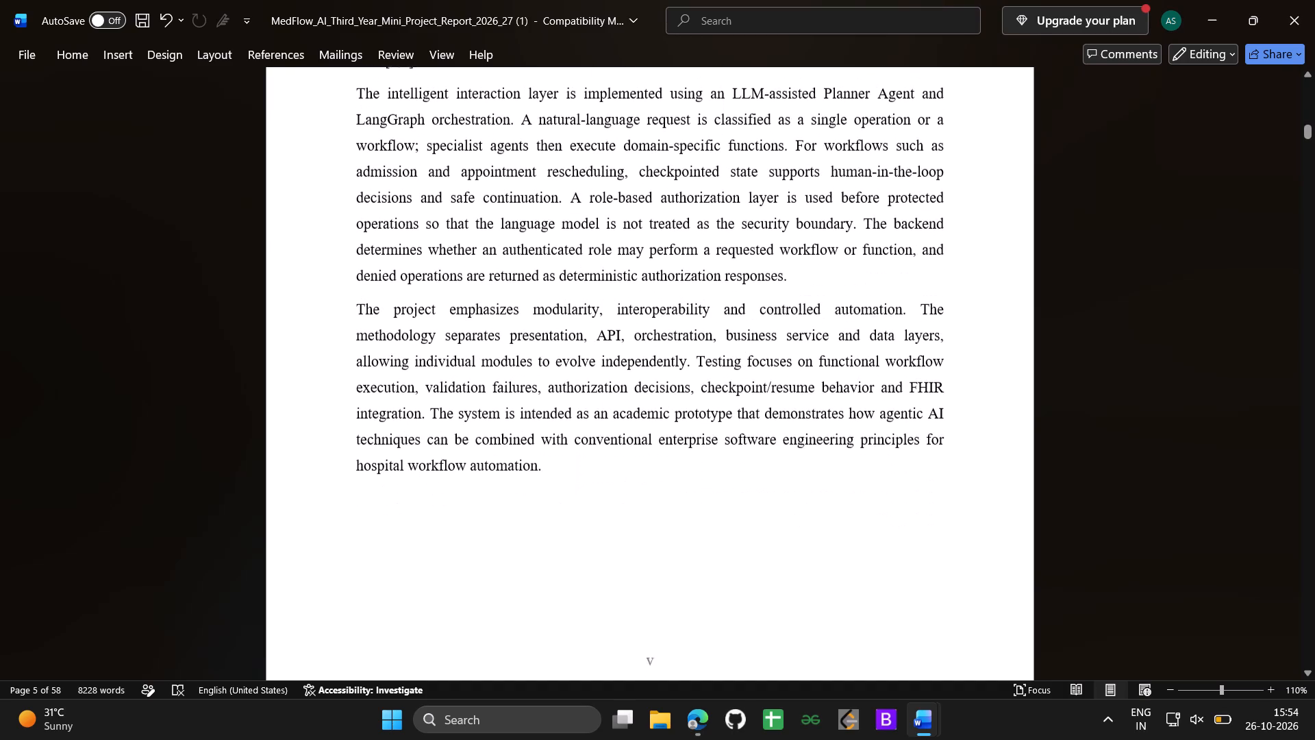
scroll(890, 386, down, 1)
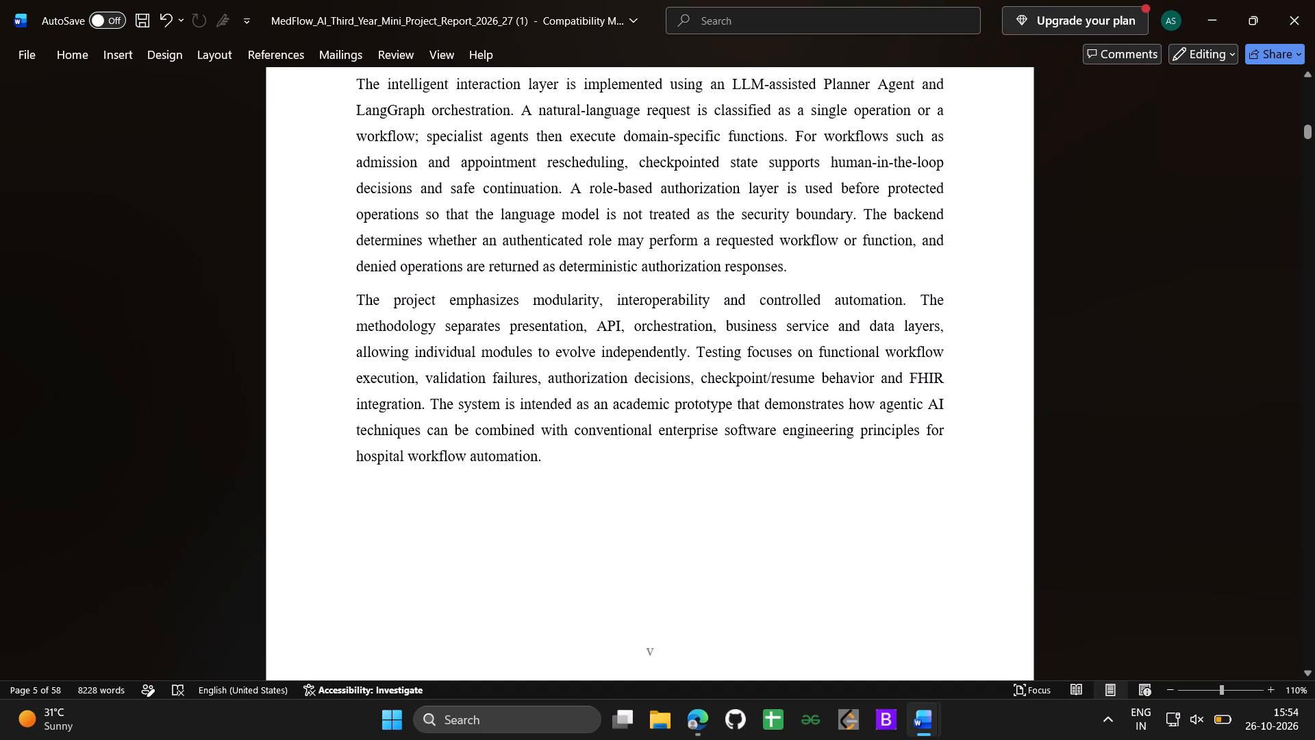
scroll(890, 386, down, 2)
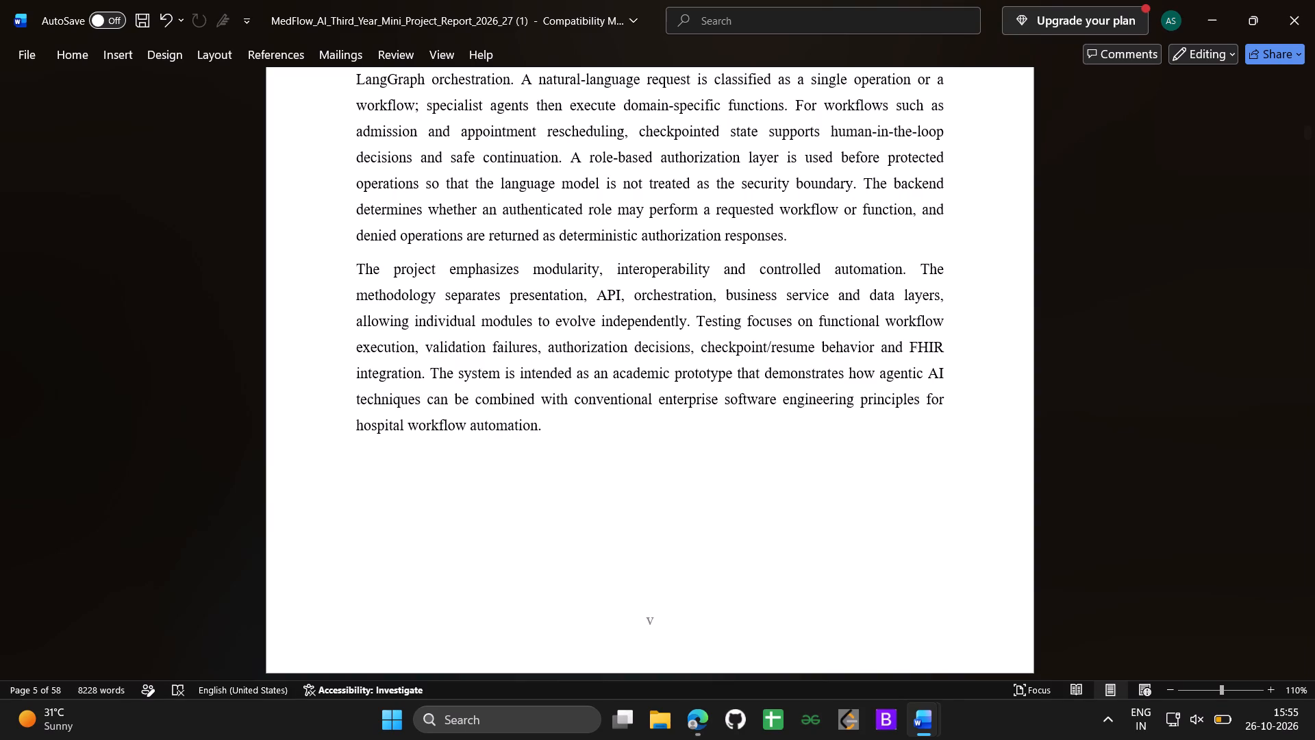
scroll(890, 386, down, 1)
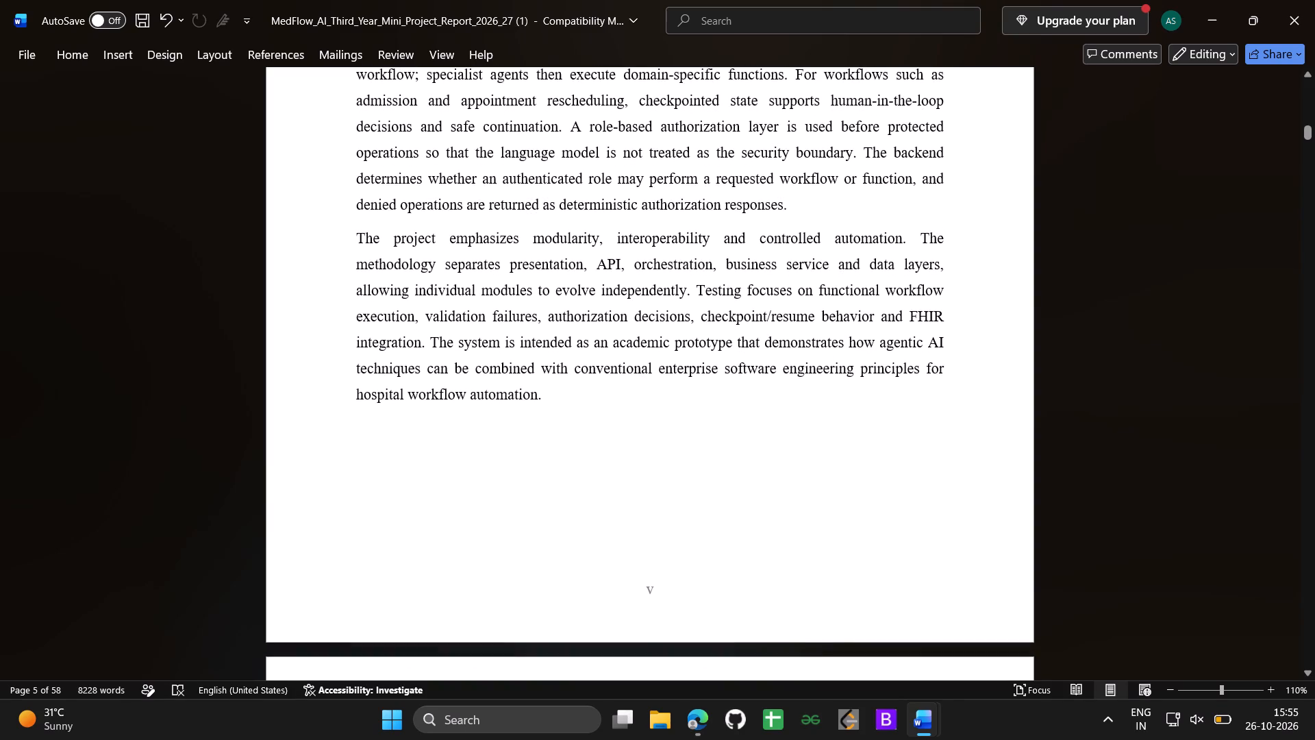
scroll(890, 386, down, 1)
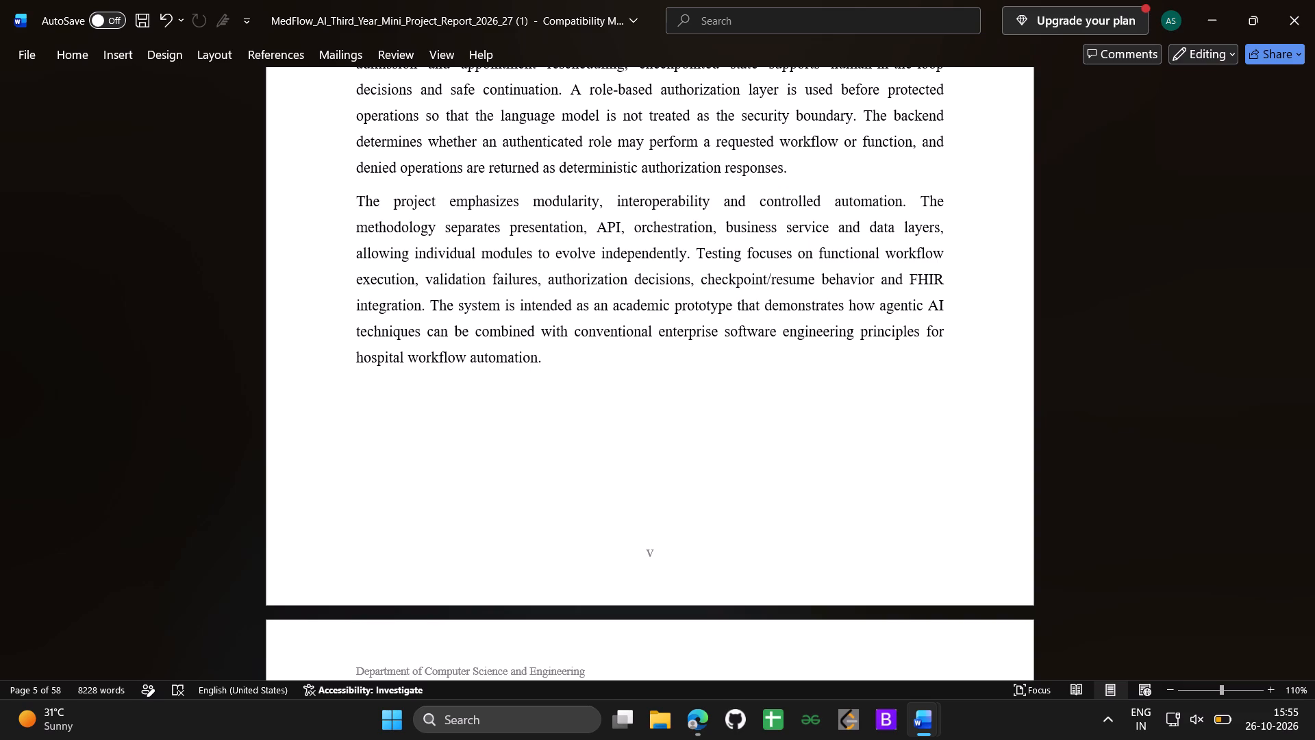
scroll(890, 386, down, 1)
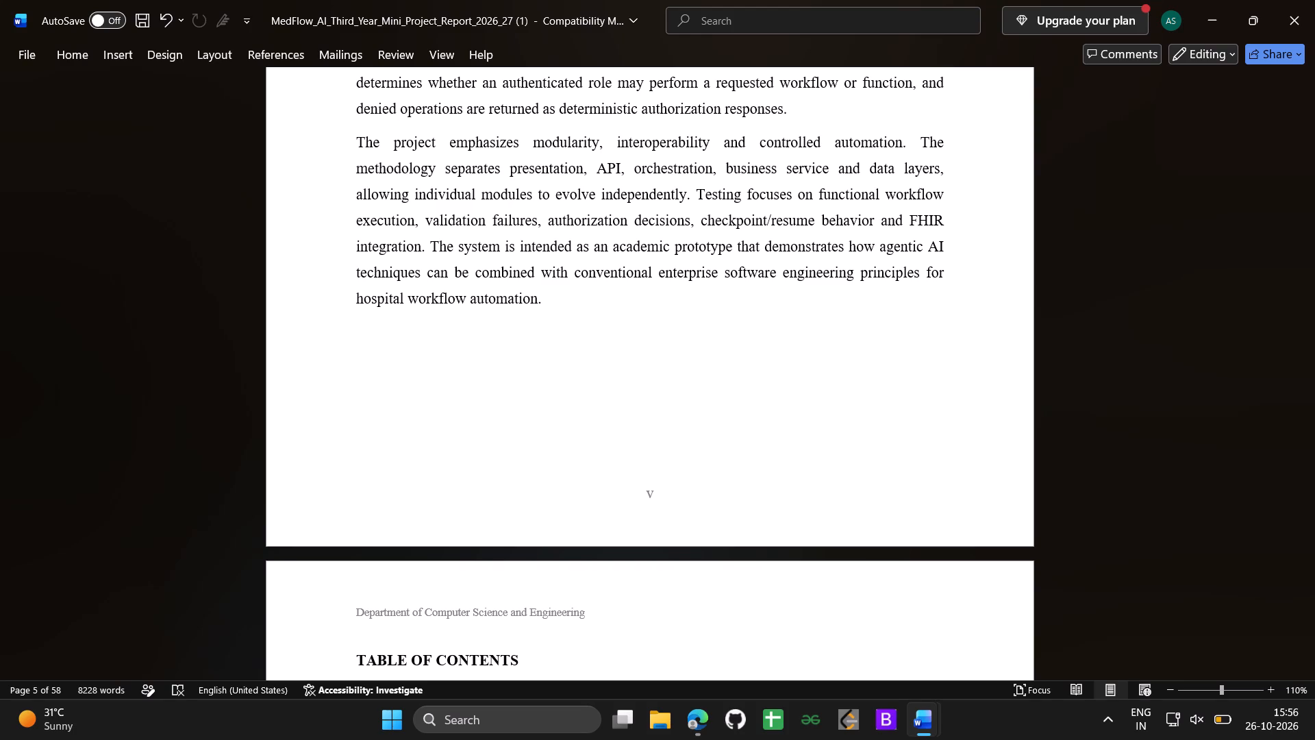
scroll(890, 386, down, 1)
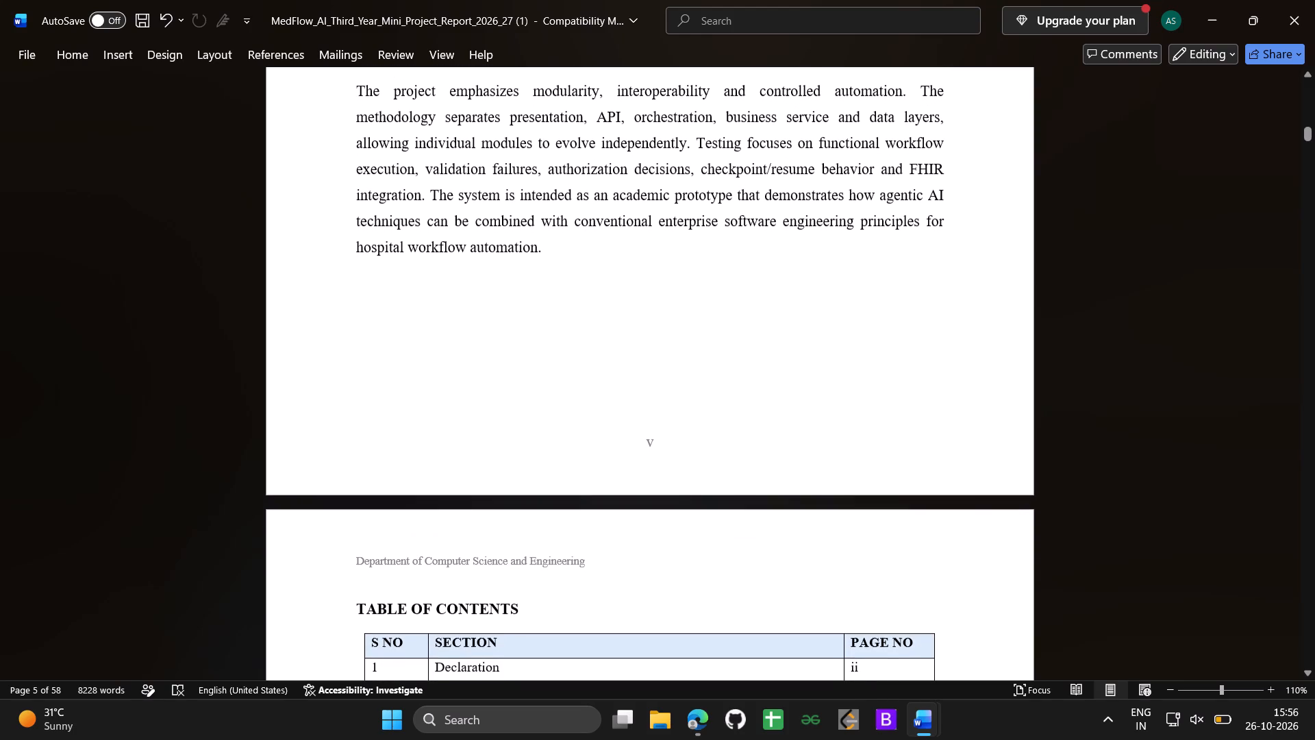
scroll(890, 386, down, 3)
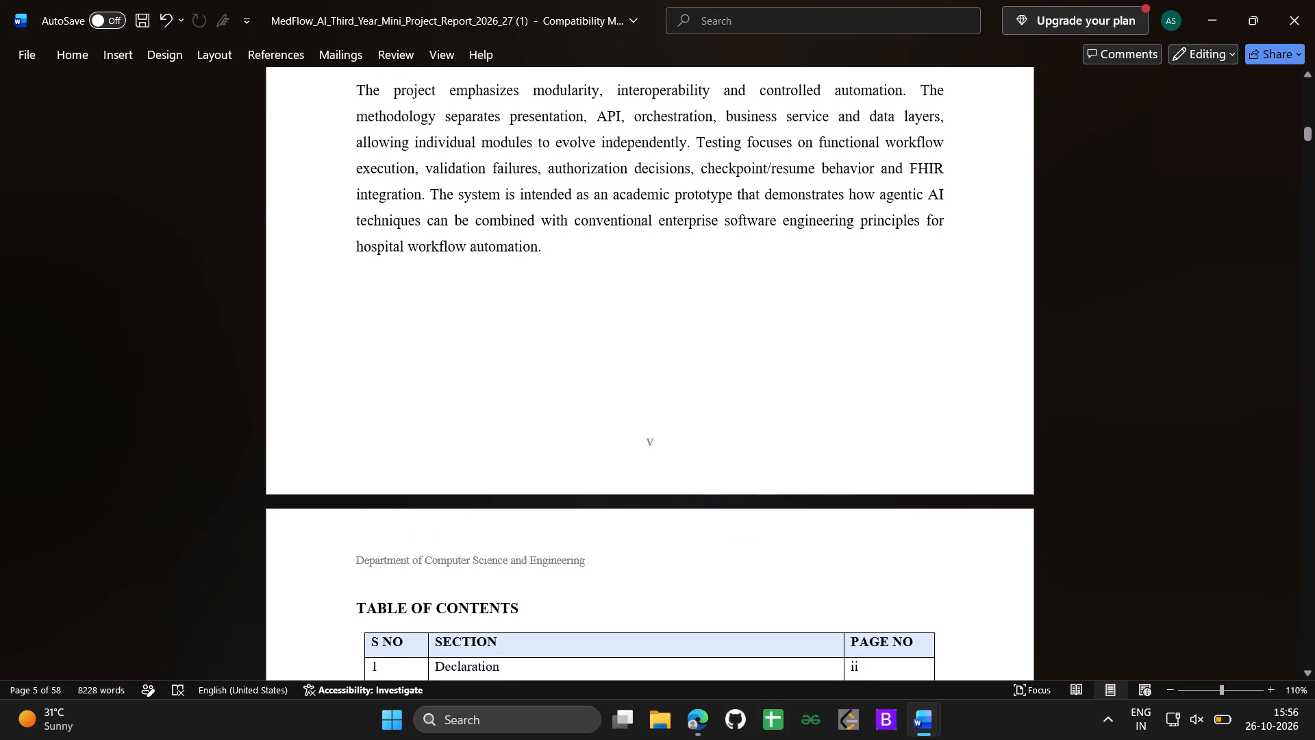
Compare the MedFlow AI report's Table of Contents and its closing paragraph with the Table of Contents in the Third Year Mini Project Report 26-27 template.
scroll(890, 386, down, 1)
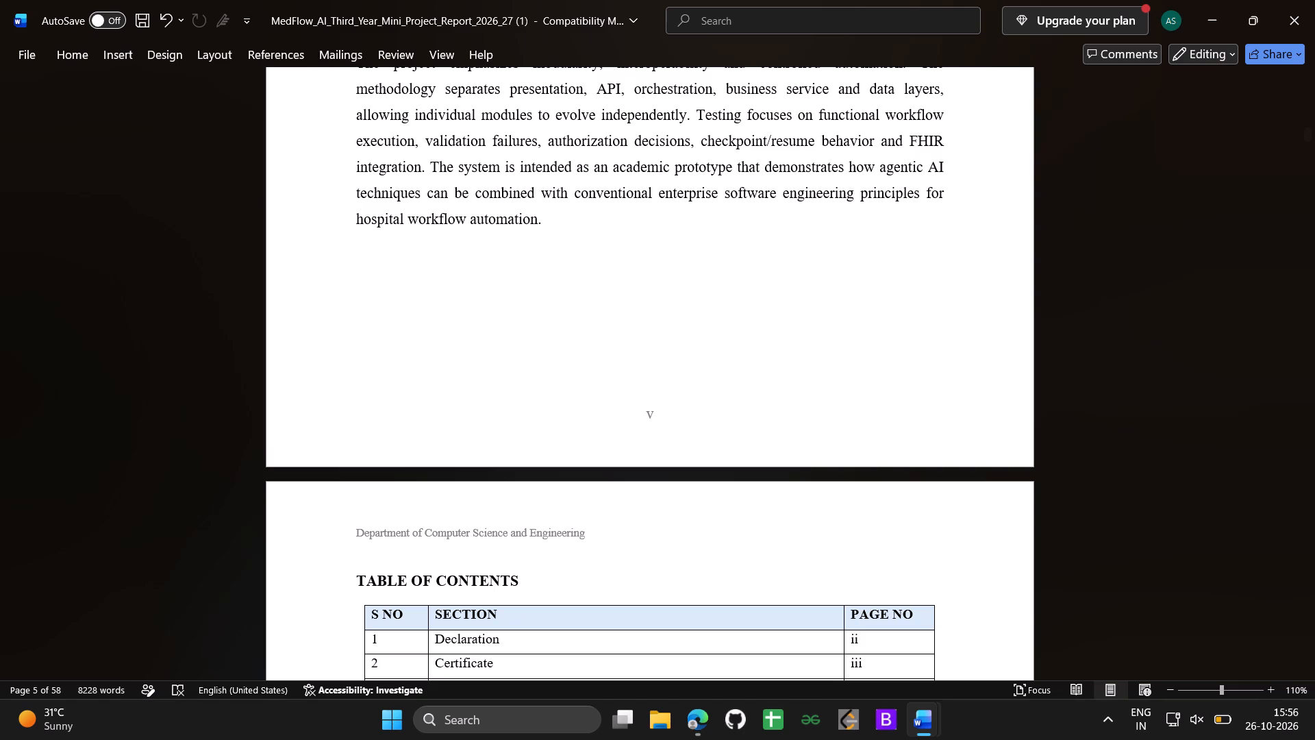
scroll(899, 368, down, 2)
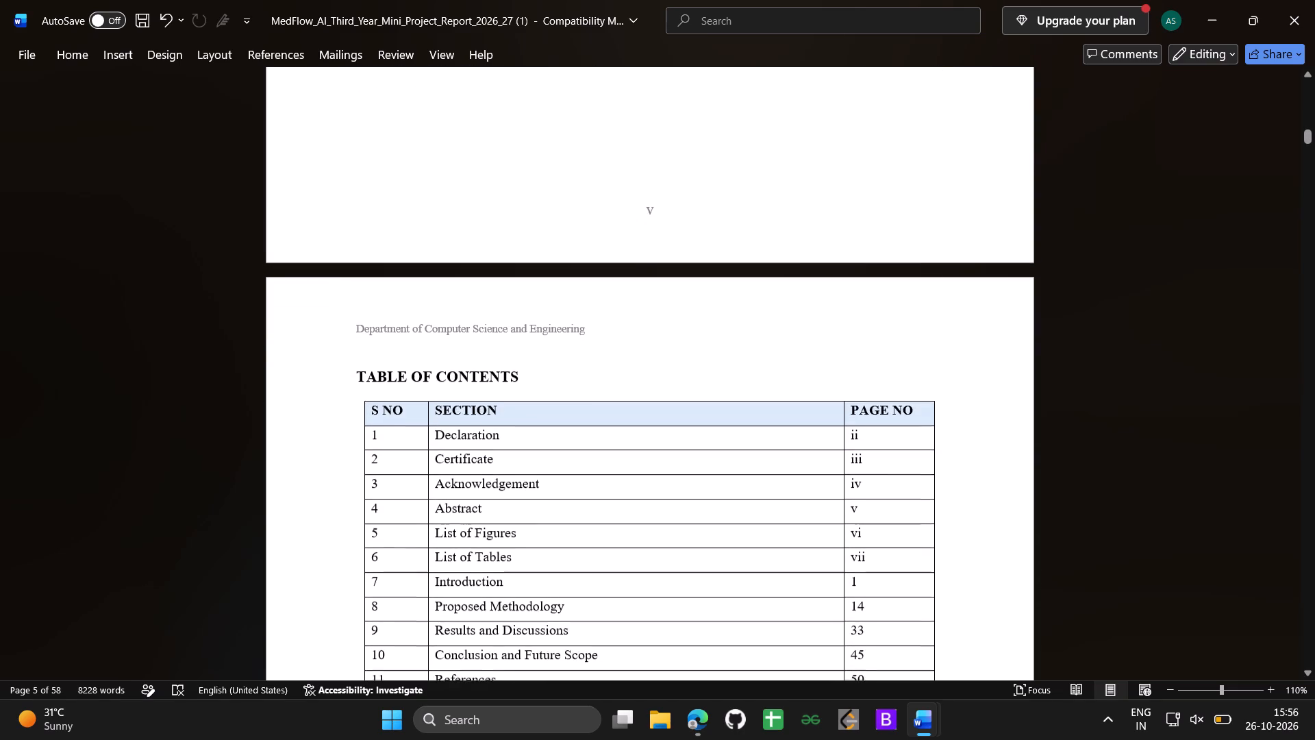
scroll(899, 368, down, 2)
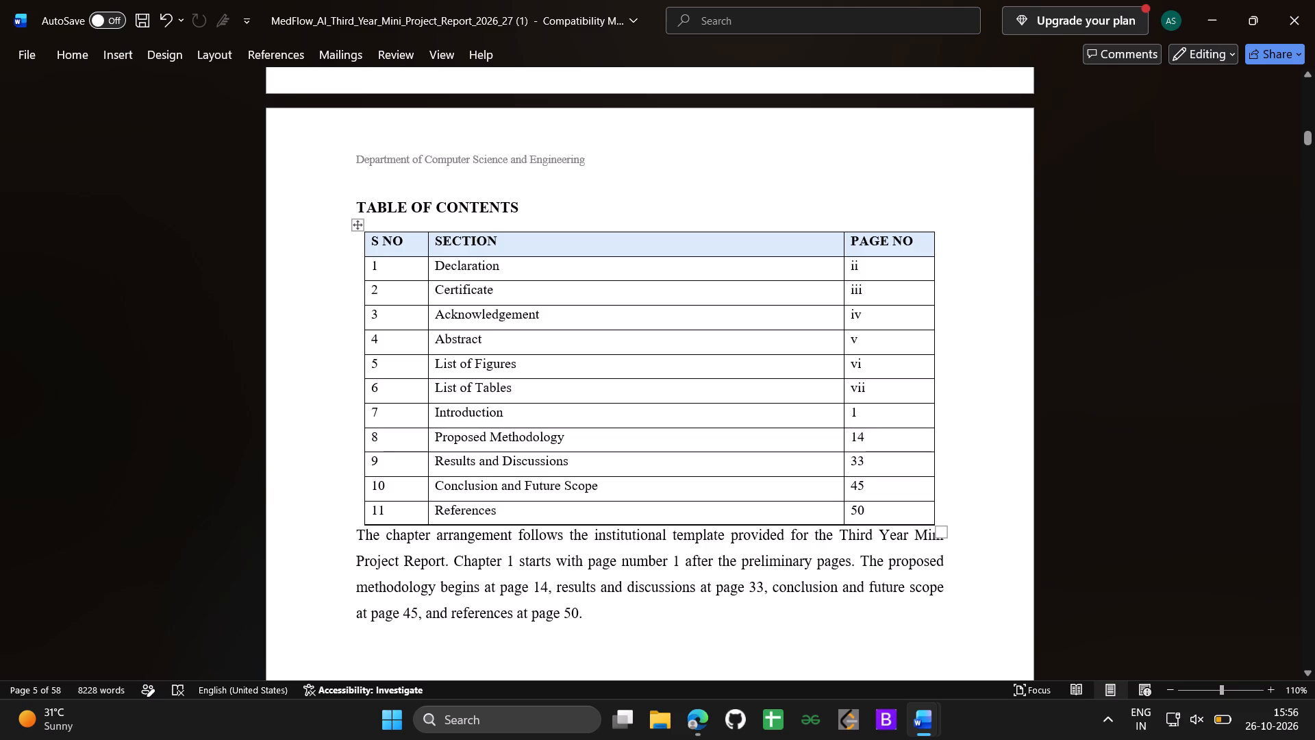
click(968, 651)
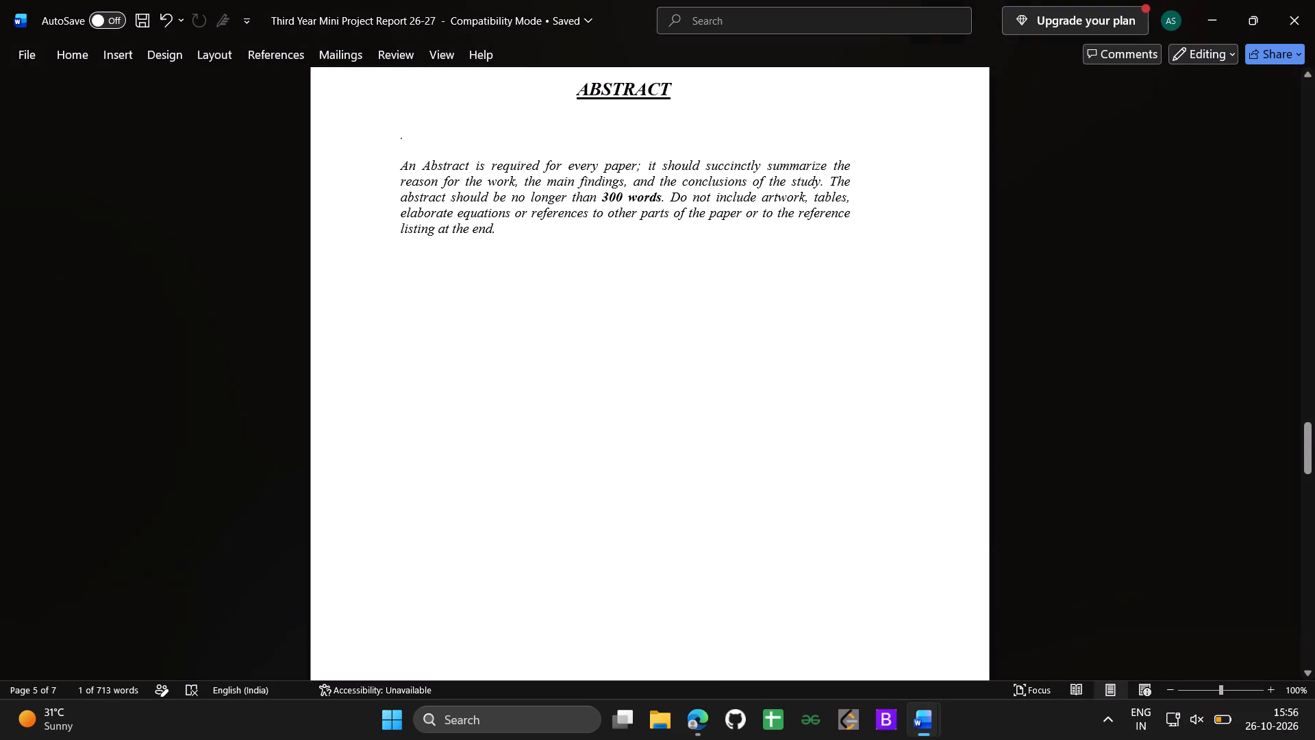
scroll(829, 555, down, 5)
scroll(829, 555, up, 1)
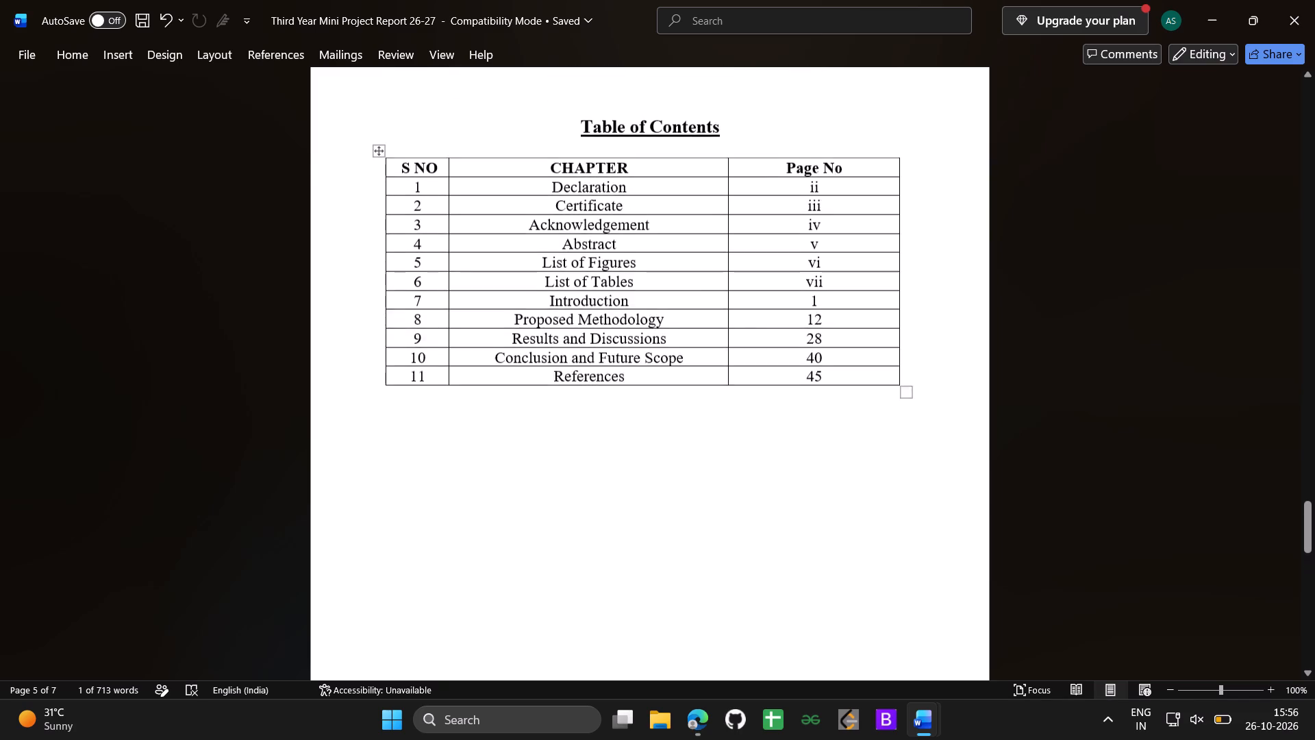
scroll(829, 555, up, 1)
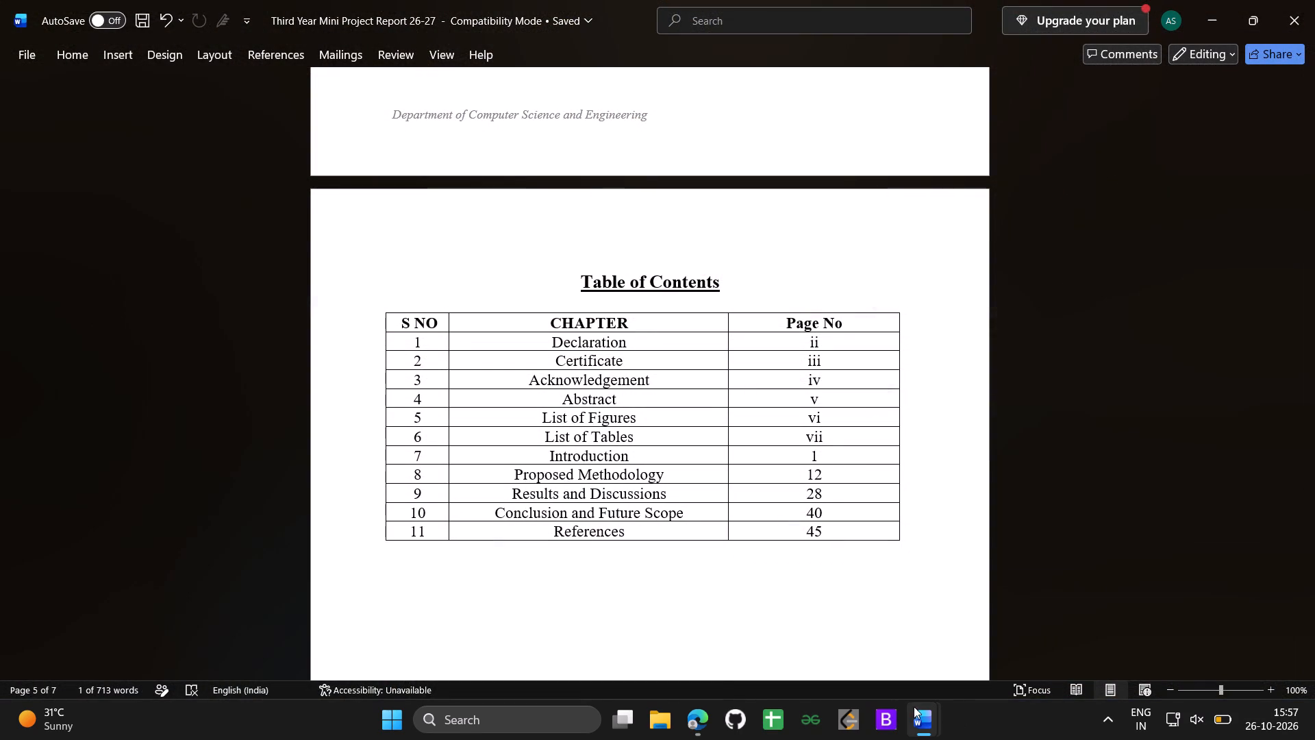
click(907, 637)
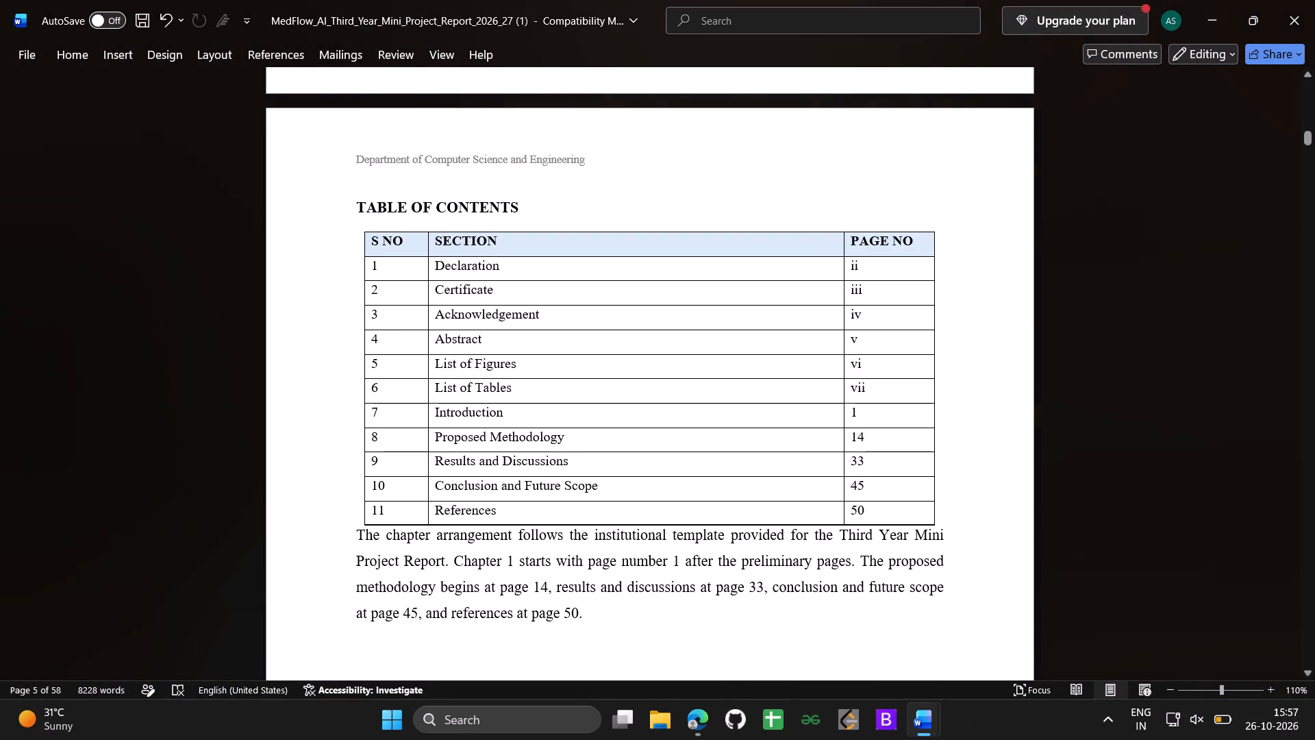
scroll(852, 457, down, 3)
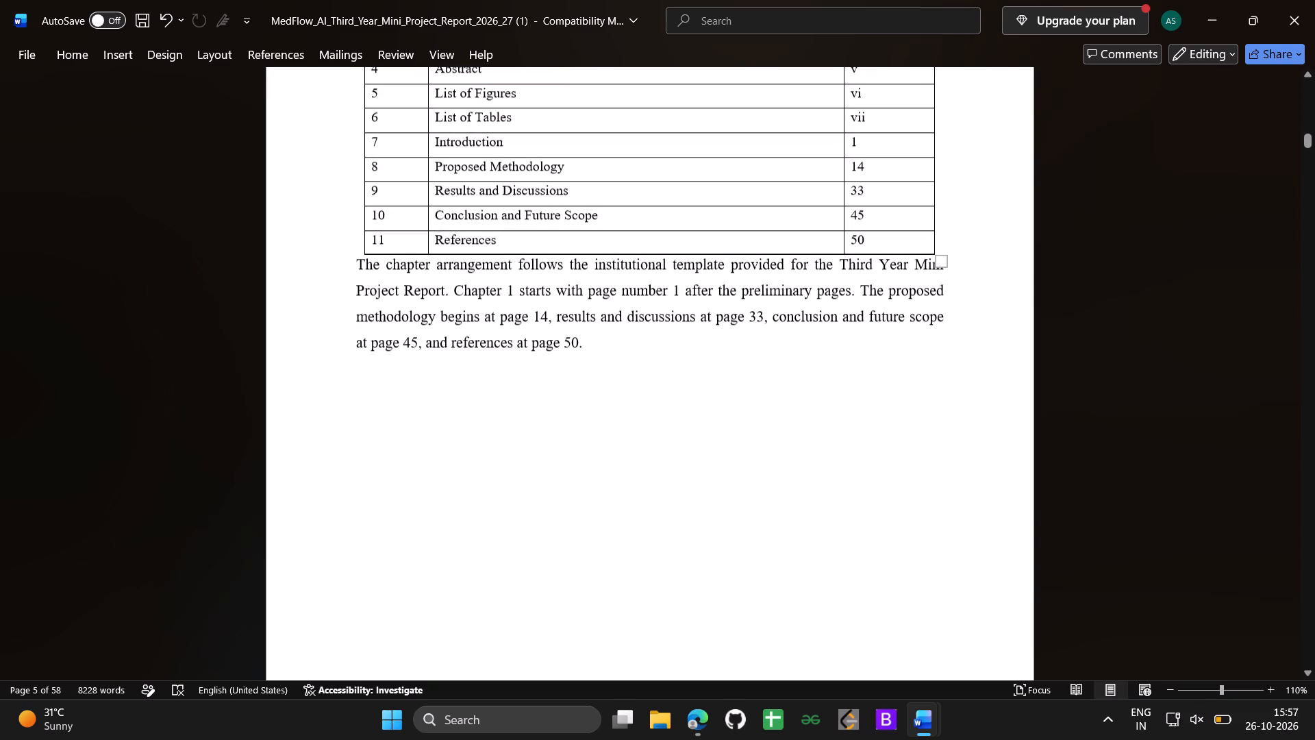
scroll(852, 457, down, 1)
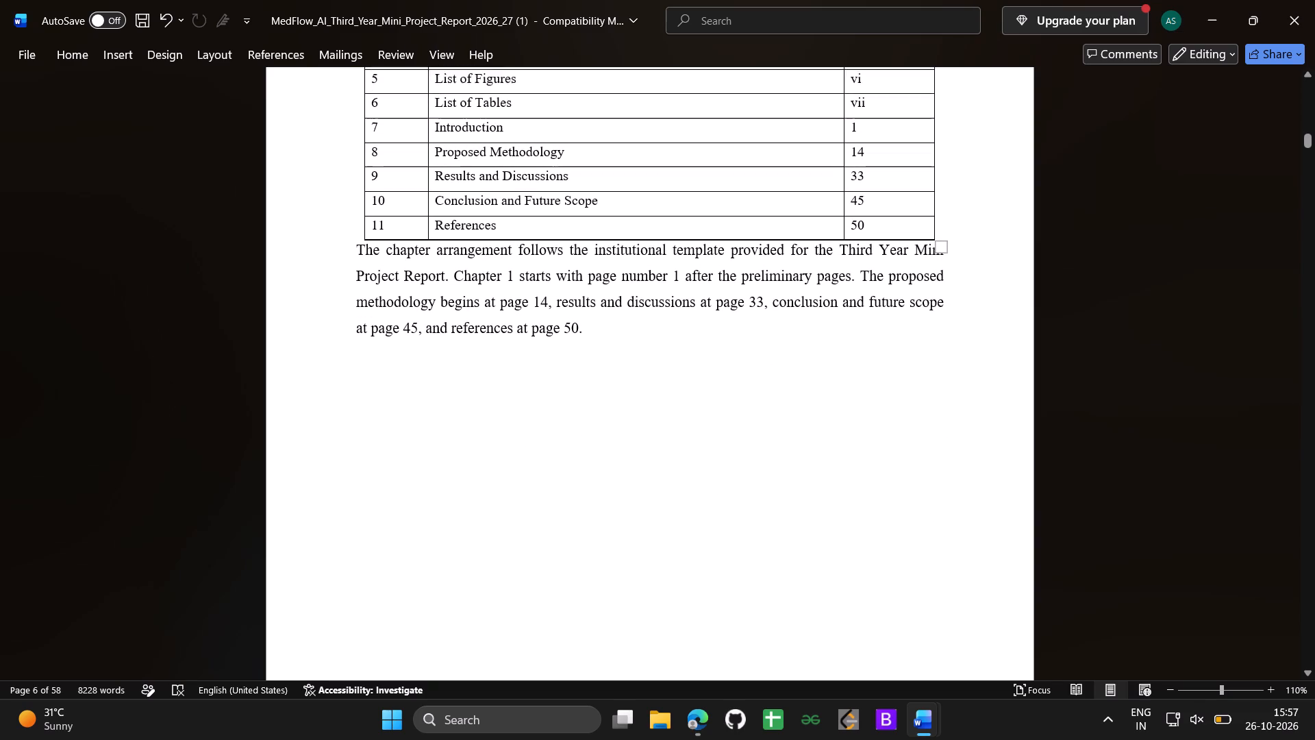
scroll(852, 457, down, 3)
scroll(852, 457, up, 4)
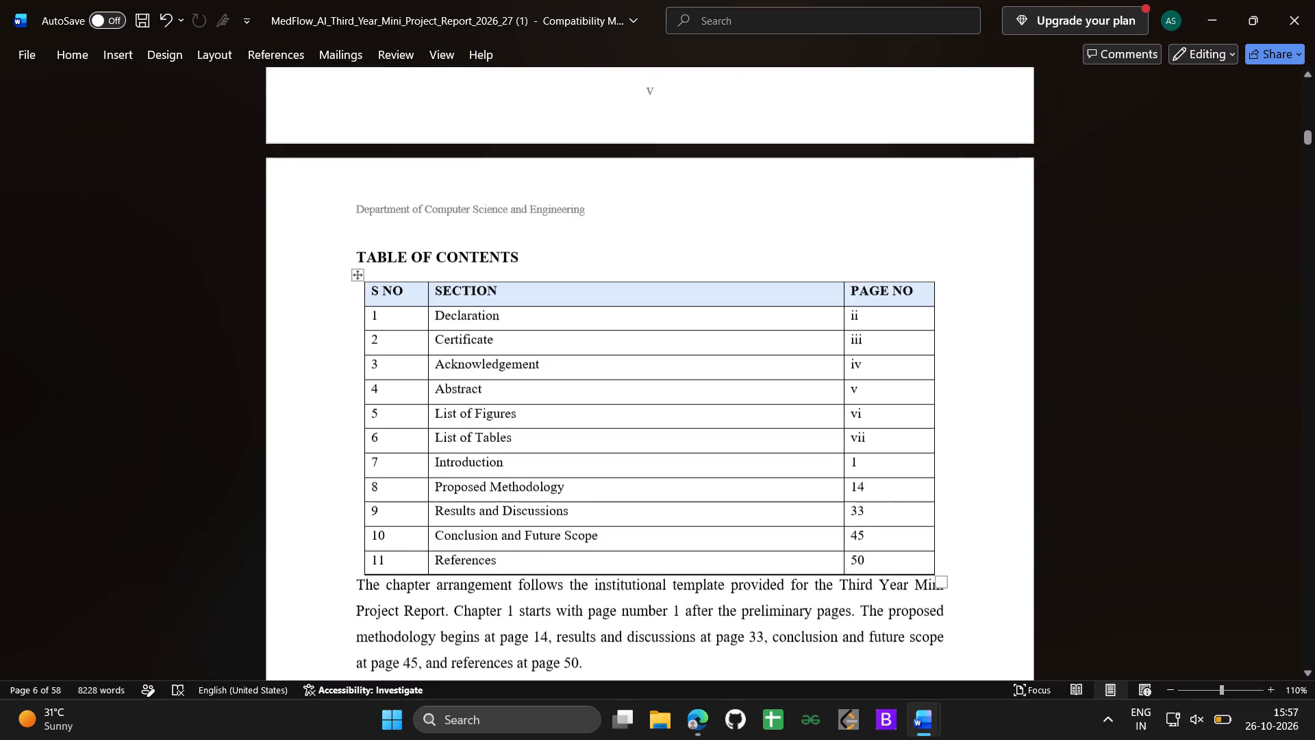
scroll(852, 457, down, 1)
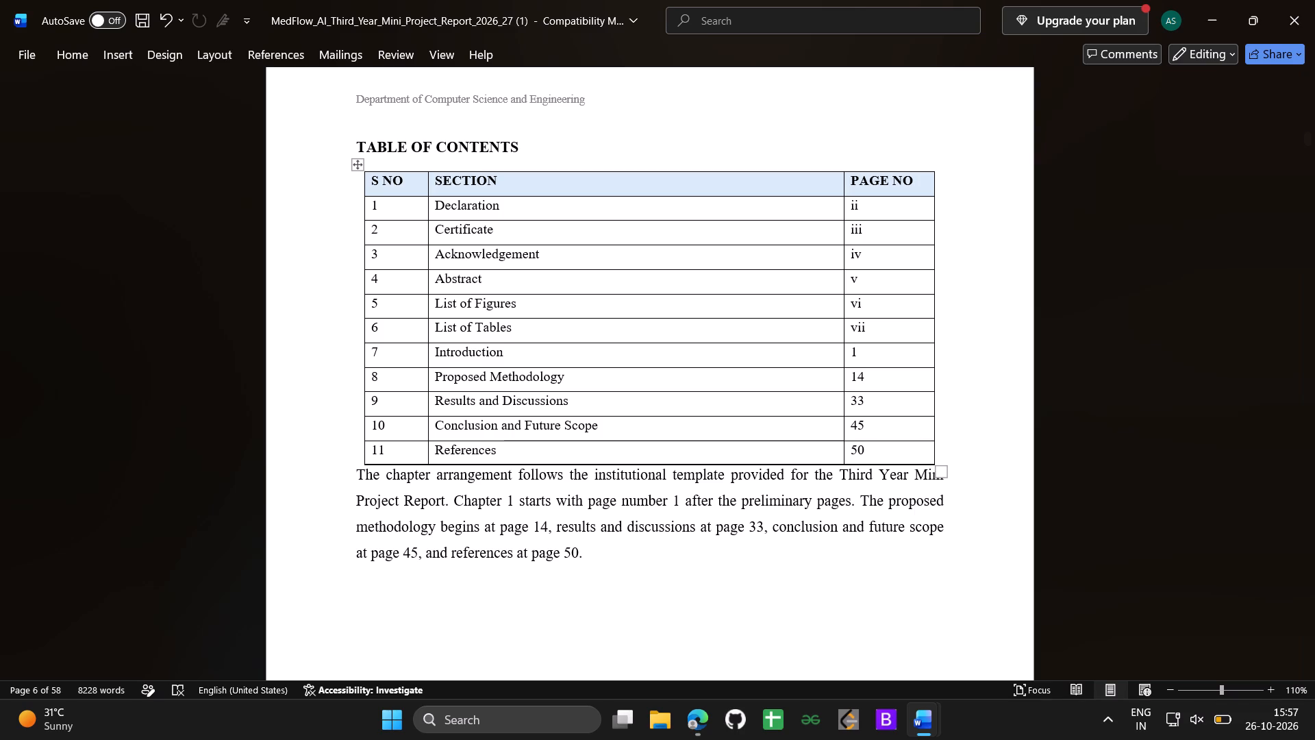
scroll(852, 457, down, 2)
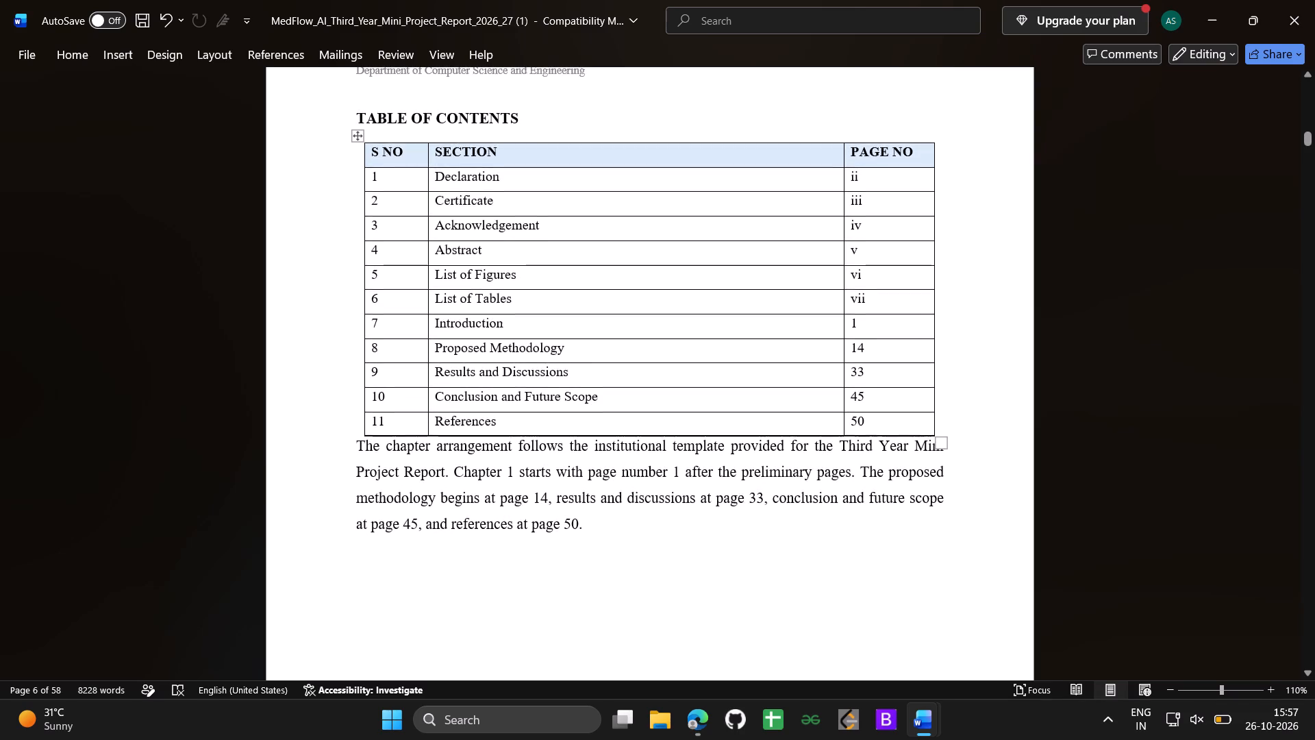
Look through the MedFlow AI report's List of Figures, List of Tables and the opening pages of Chapter 1, Introduction.
scroll(852, 457, down, 6)
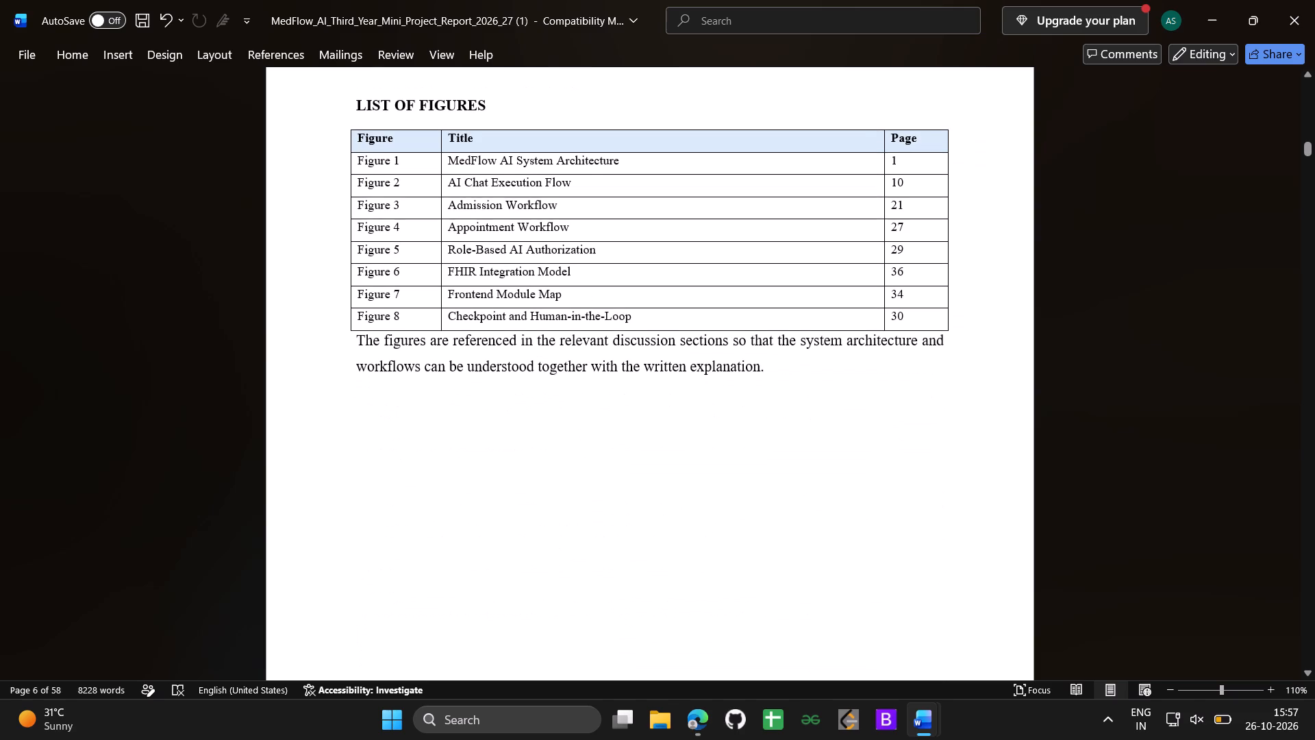
scroll(852, 457, down, 3)
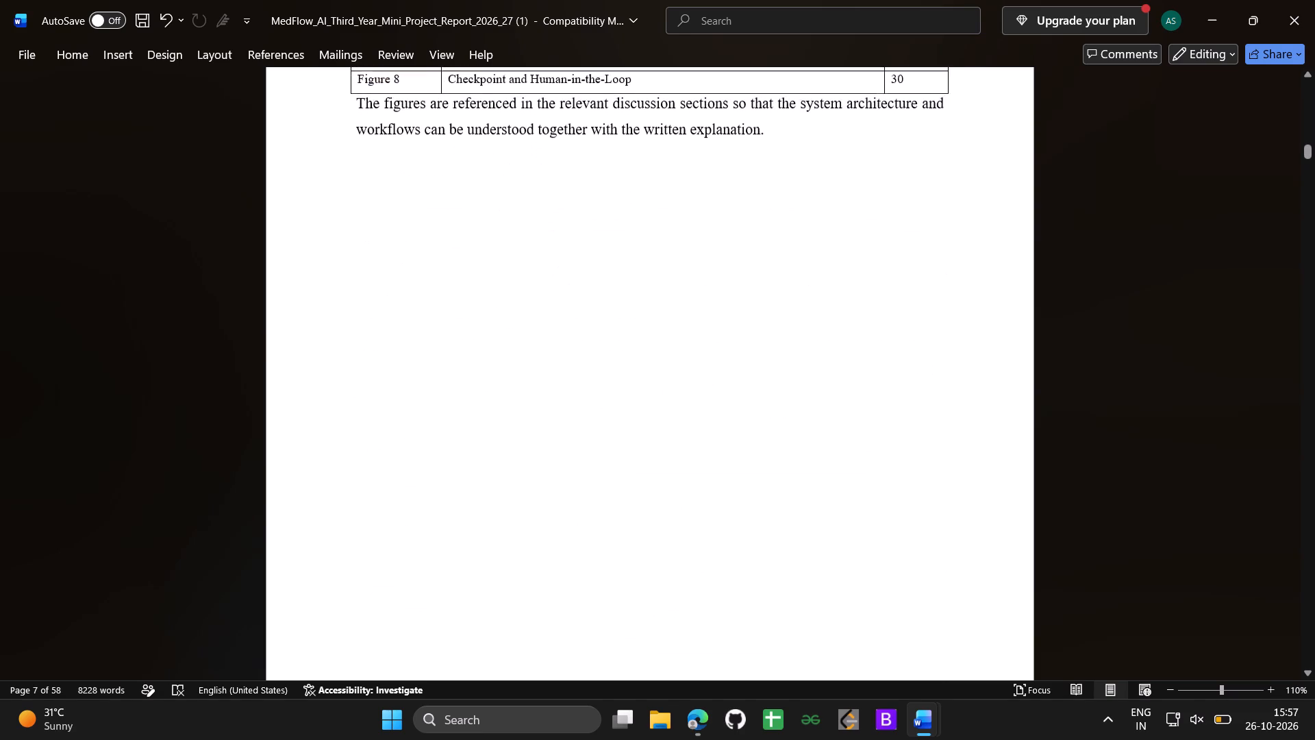
scroll(852, 457, down, 3)
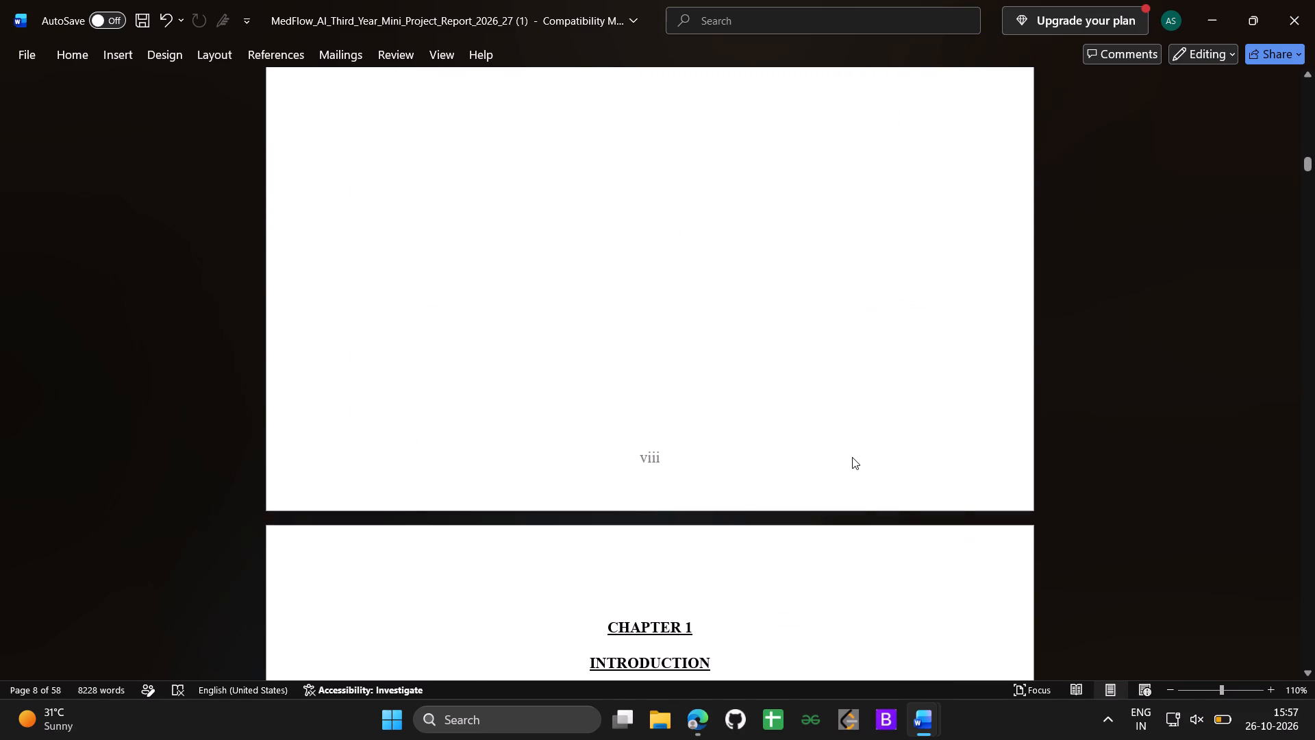
scroll(852, 457, down, 2)
scroll(852, 457, up, 1)
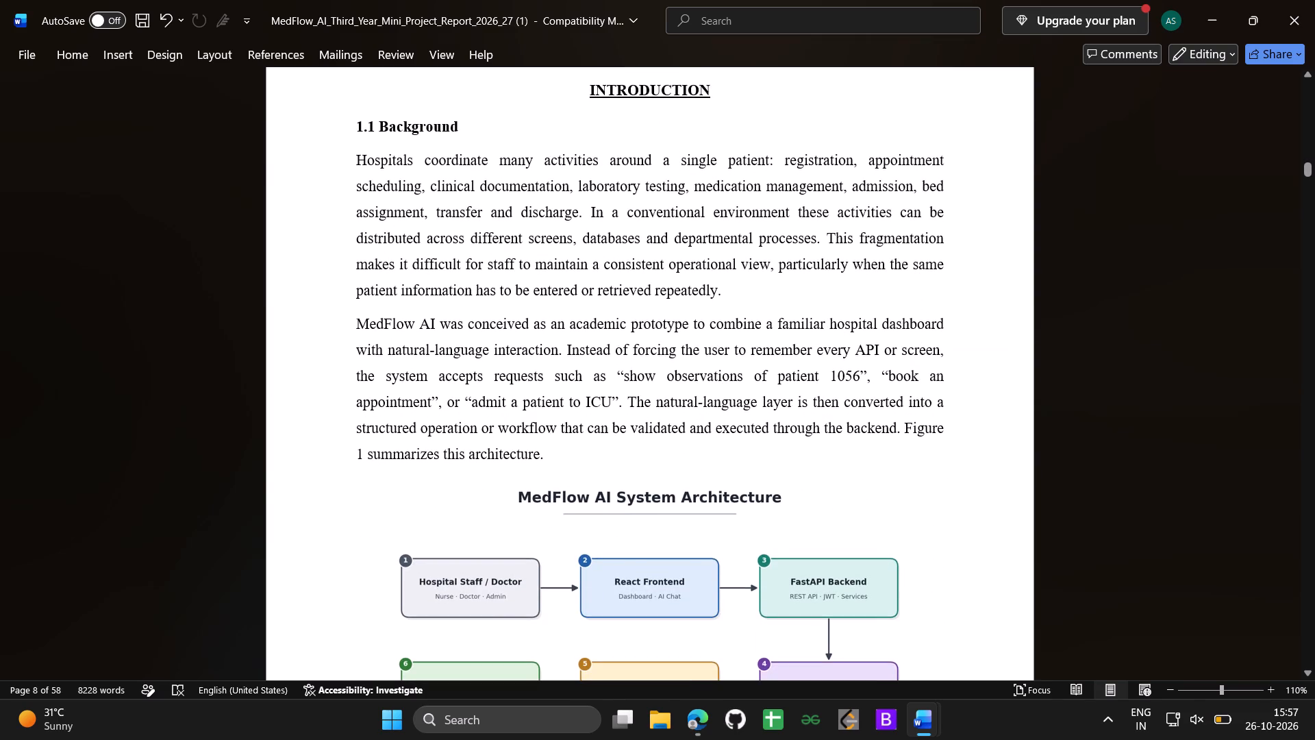
scroll(852, 457, up, 1)
scroll(852, 457, down, 9)
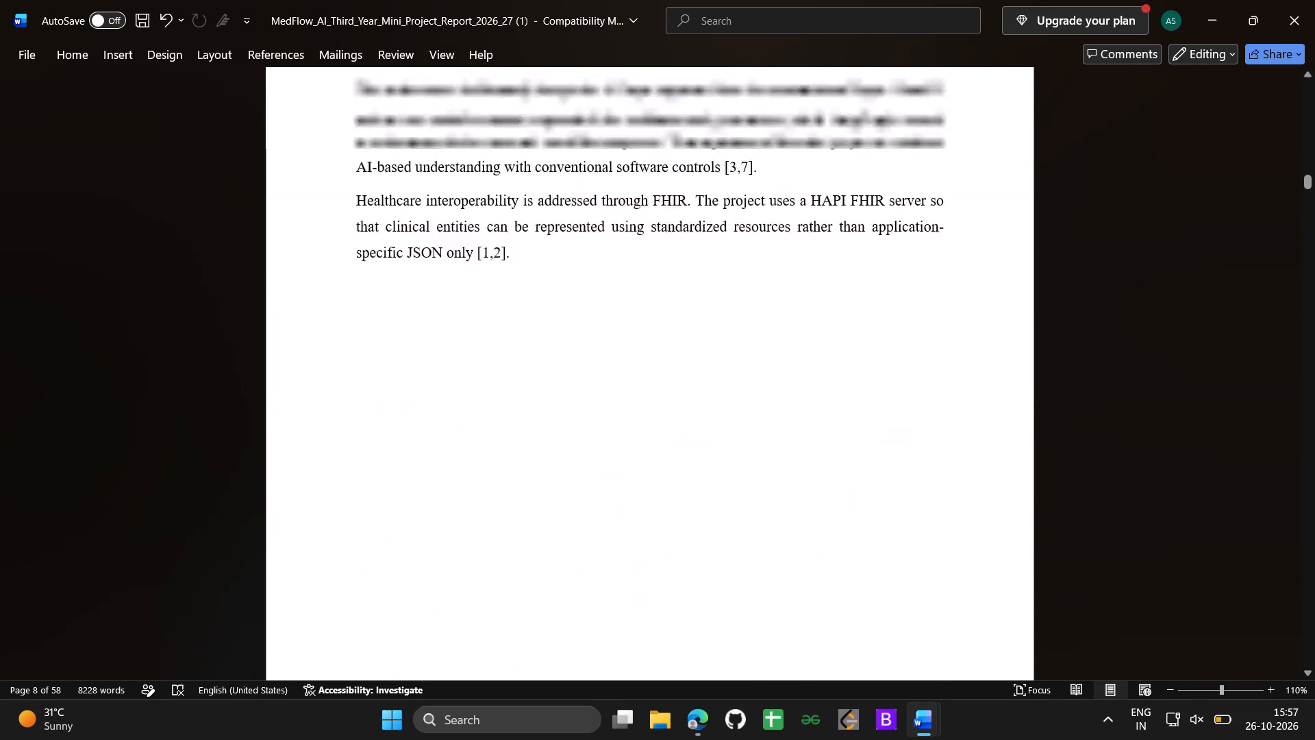
scroll(852, 457, down, 4)
Go back to the title page and review the front matter again, from the Declaration and Certificate through to the List of Tables.
scroll(852, 457, up, 20)
scroll(852, 457, up, 15)
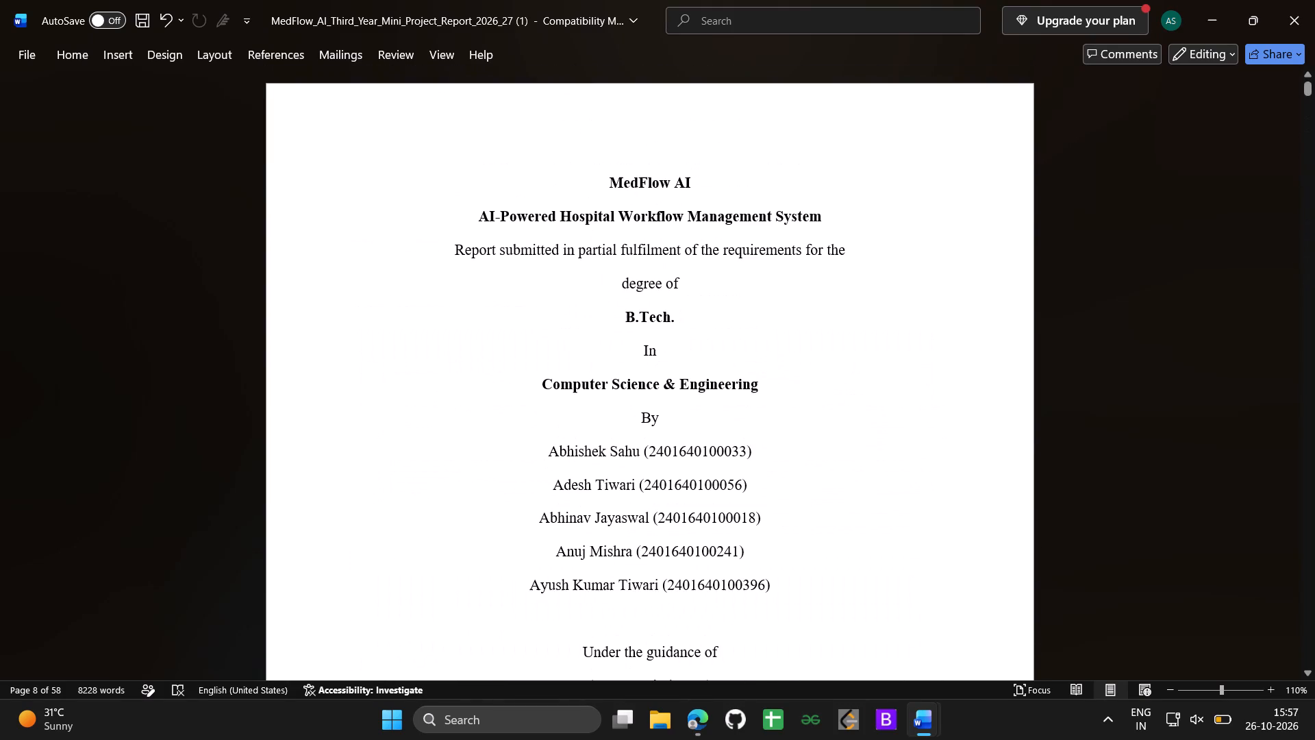
scroll(852, 457, down, 3)
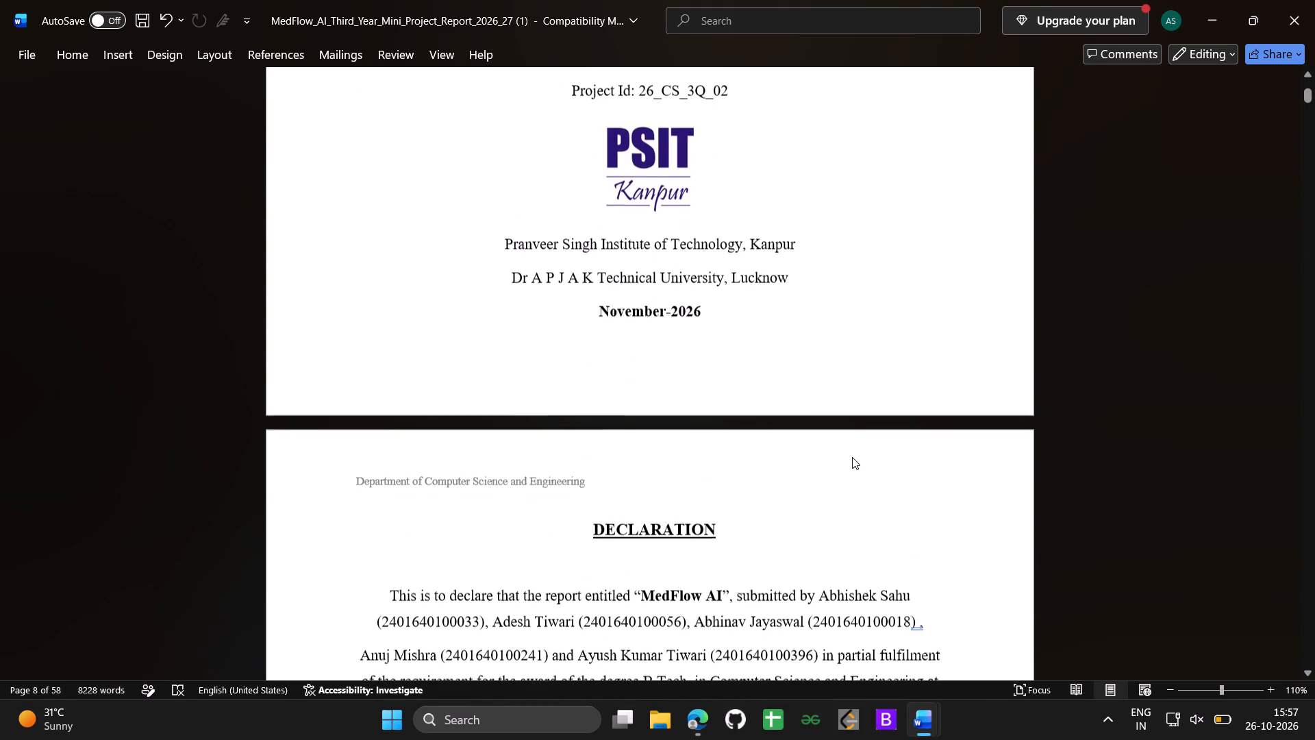
scroll(852, 457, down, 4)
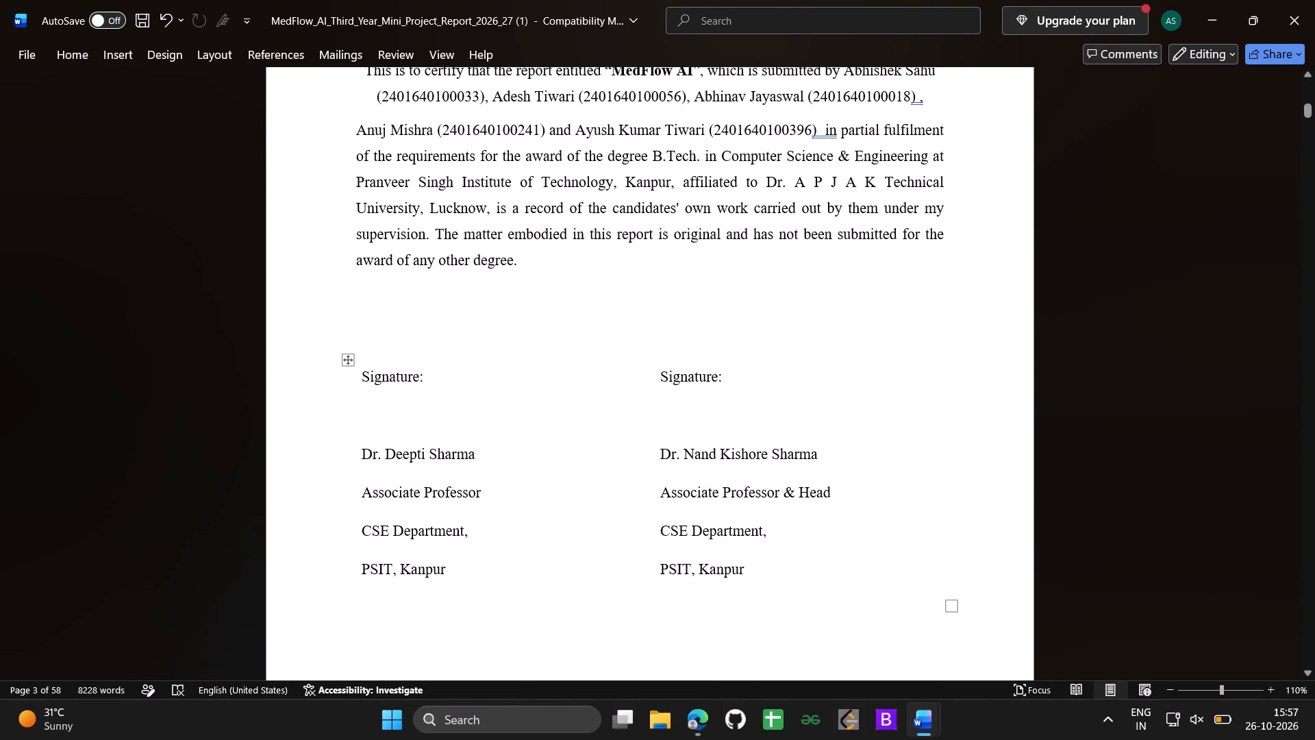
scroll(852, 457, down, 3)
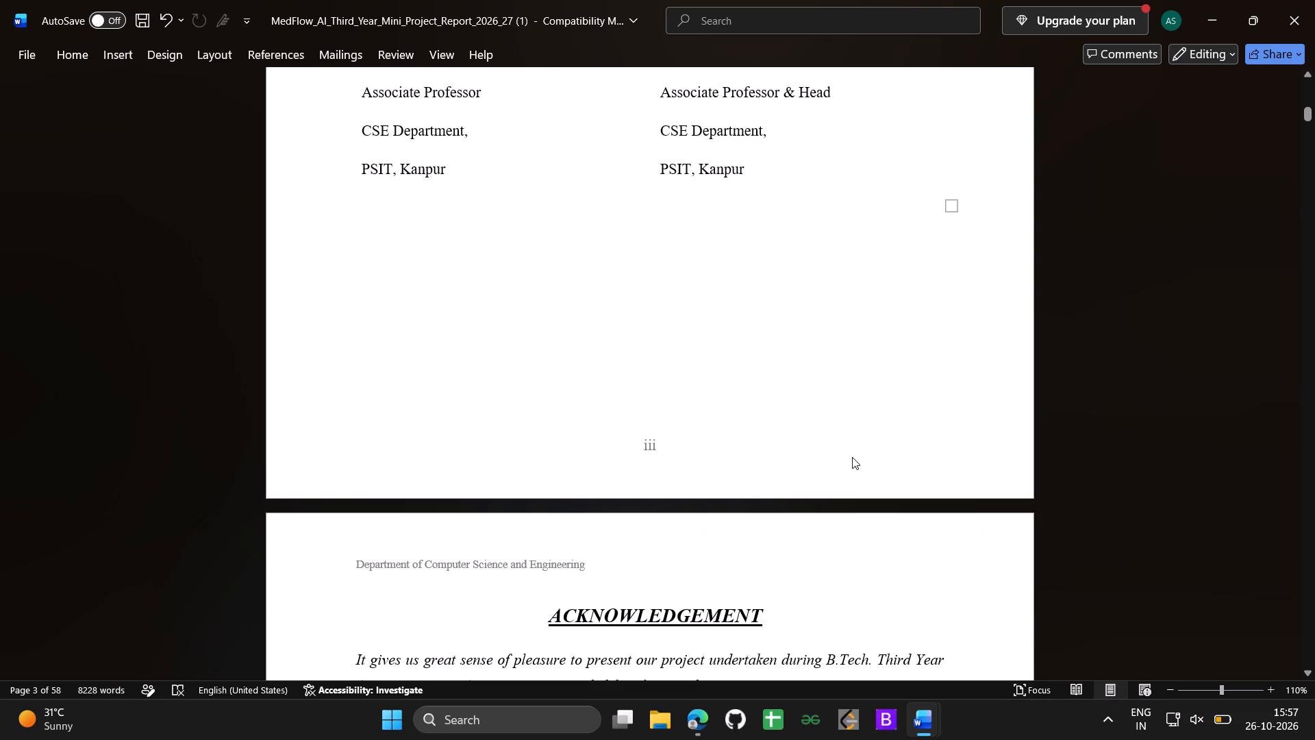
scroll(852, 457, down, 4)
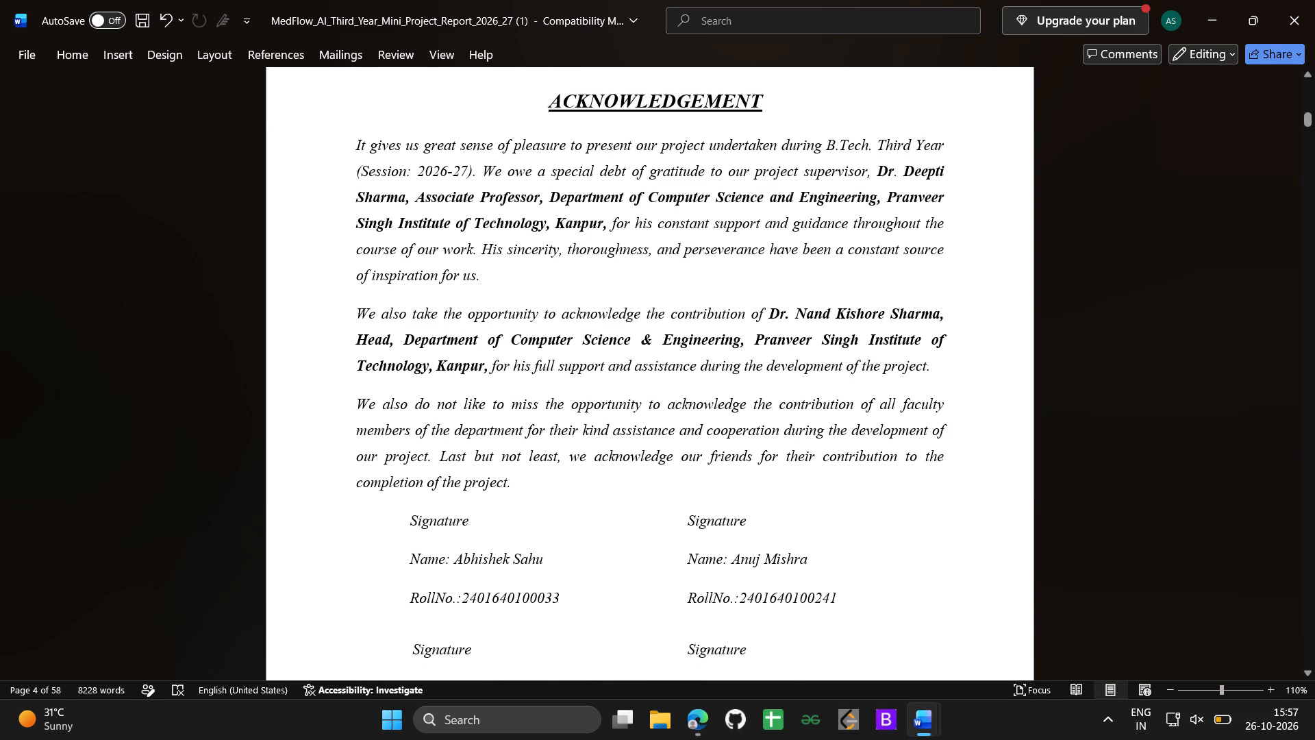
scroll(734, 573, down, 6)
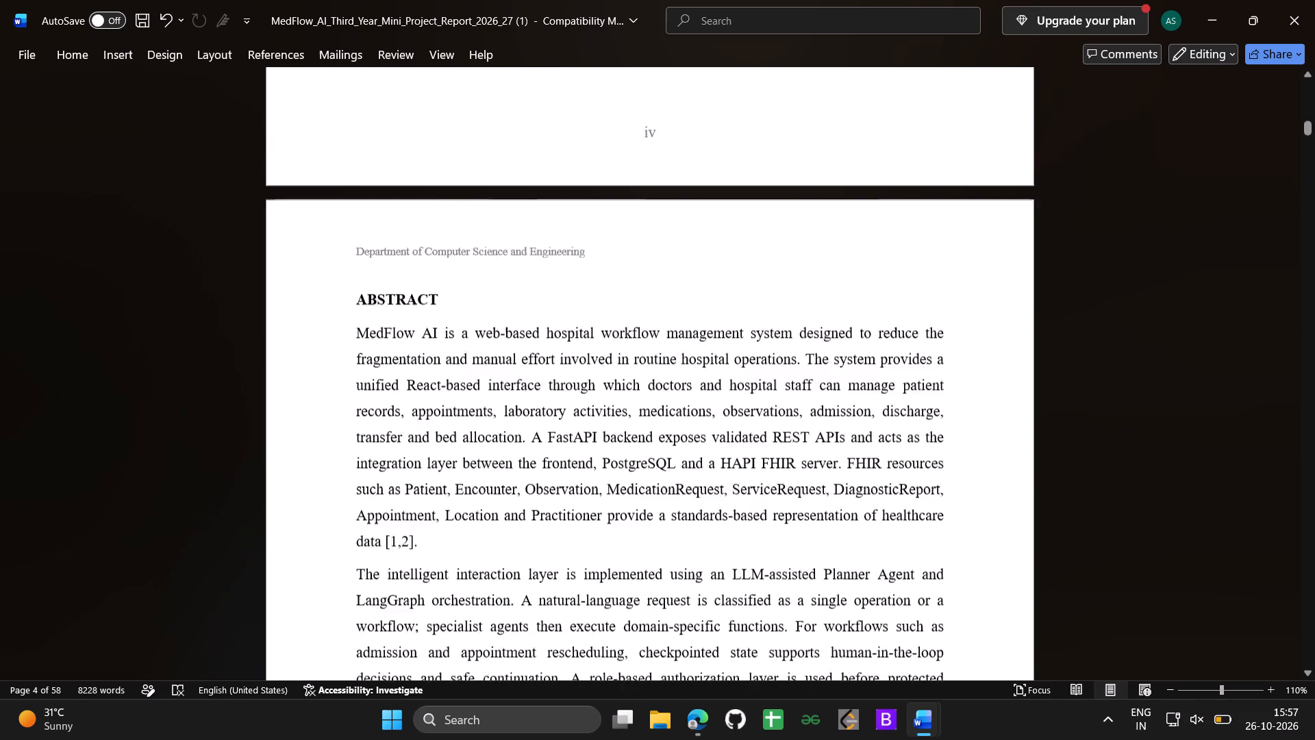
scroll(734, 573, down, 7)
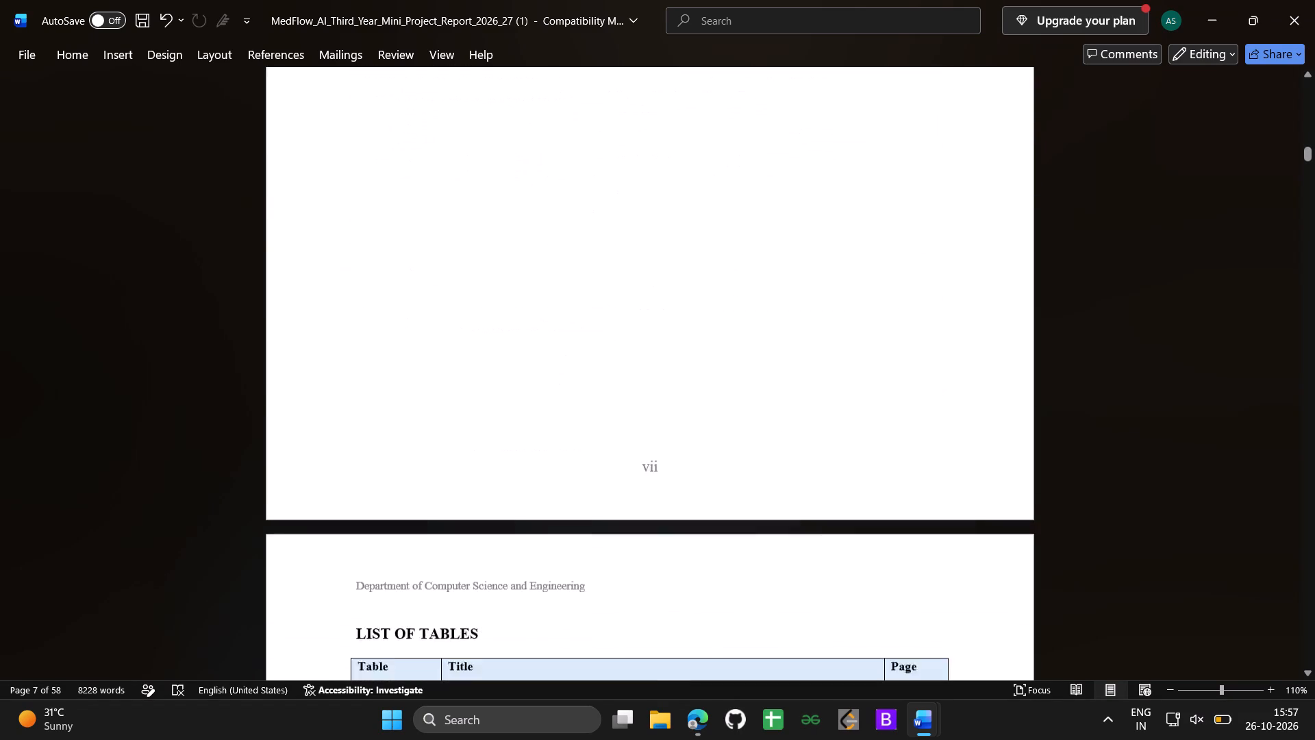
scroll(734, 573, down, 6)
scroll(734, 573, up, 1)
scroll(734, 573, down, 1)
scroll(734, 573, up, 1)
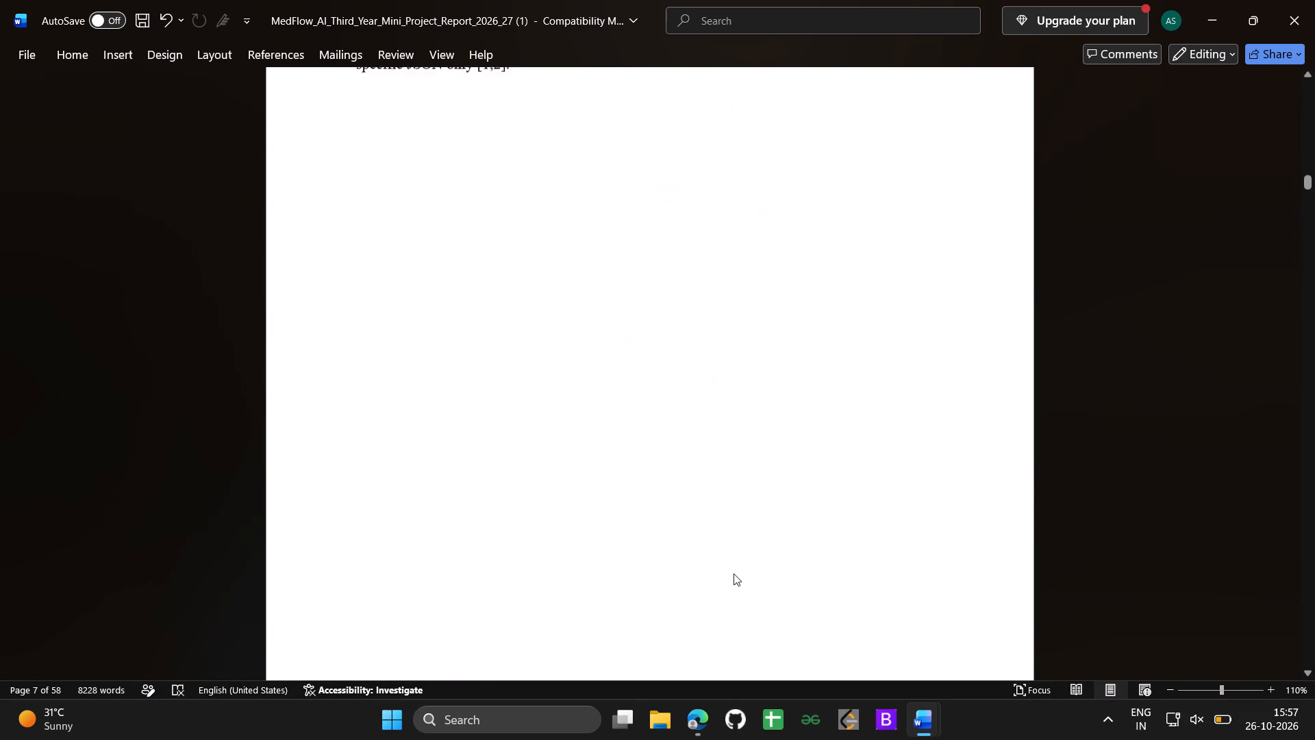
scroll(734, 573, up, 1)
scroll(734, 573, down, 1)
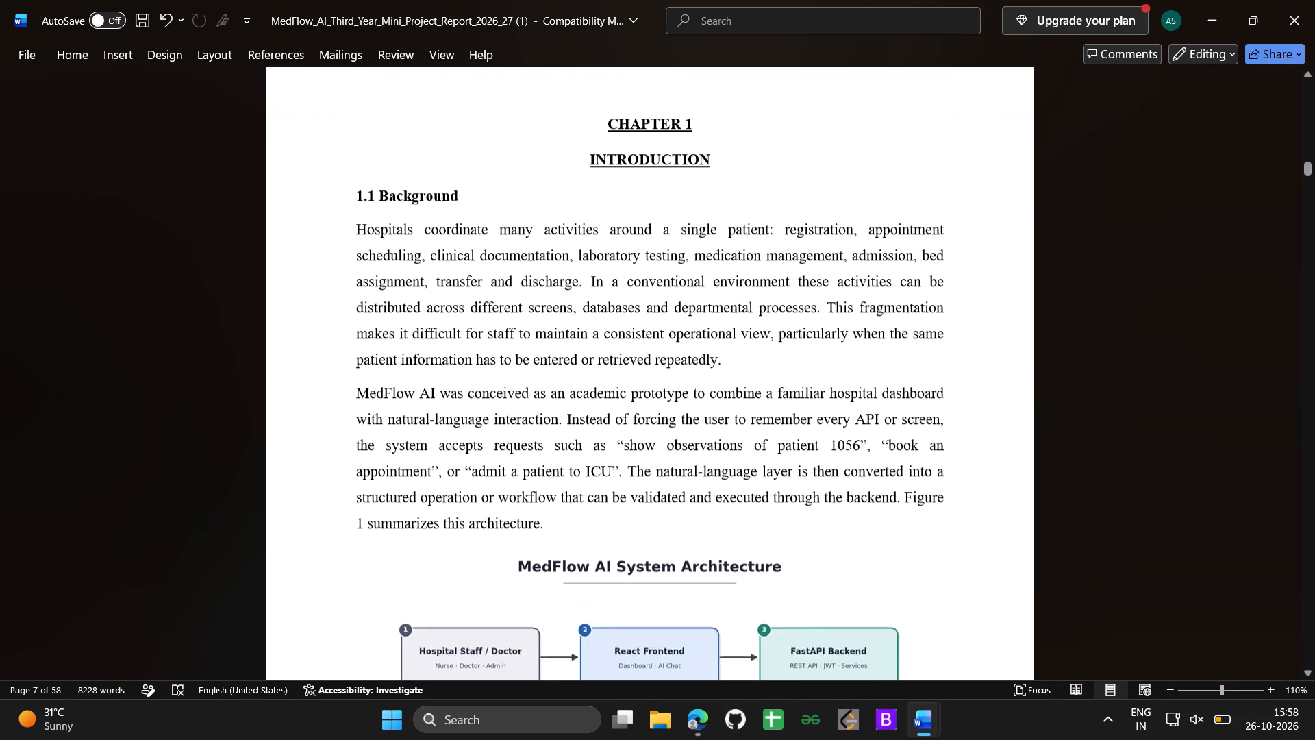
scroll(734, 573, down, 1)
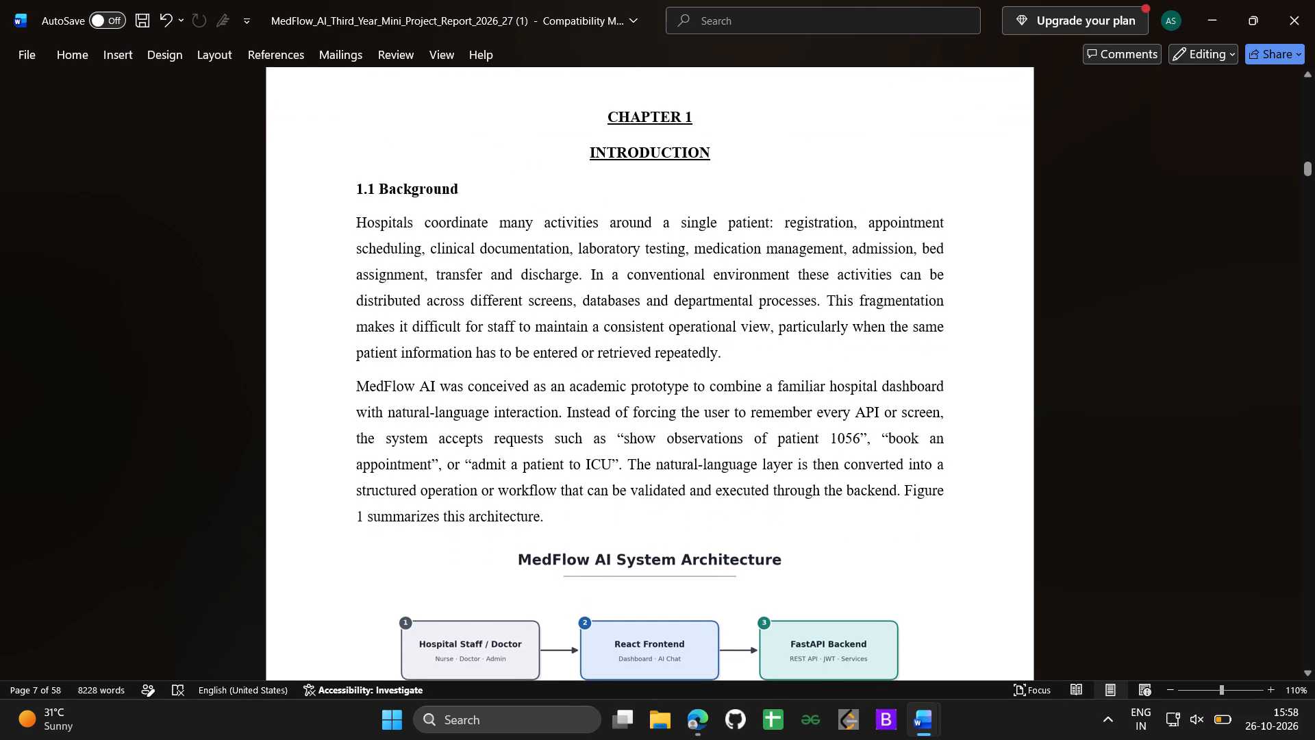